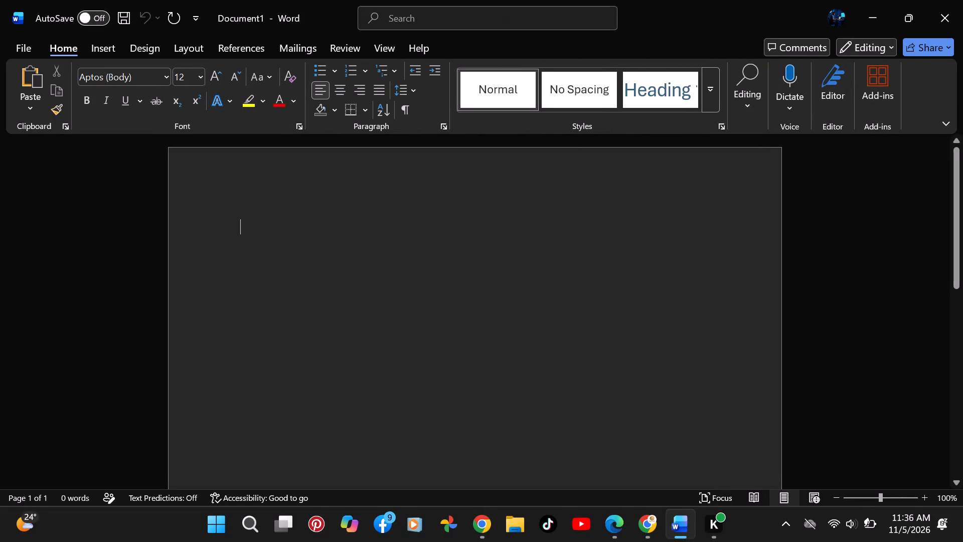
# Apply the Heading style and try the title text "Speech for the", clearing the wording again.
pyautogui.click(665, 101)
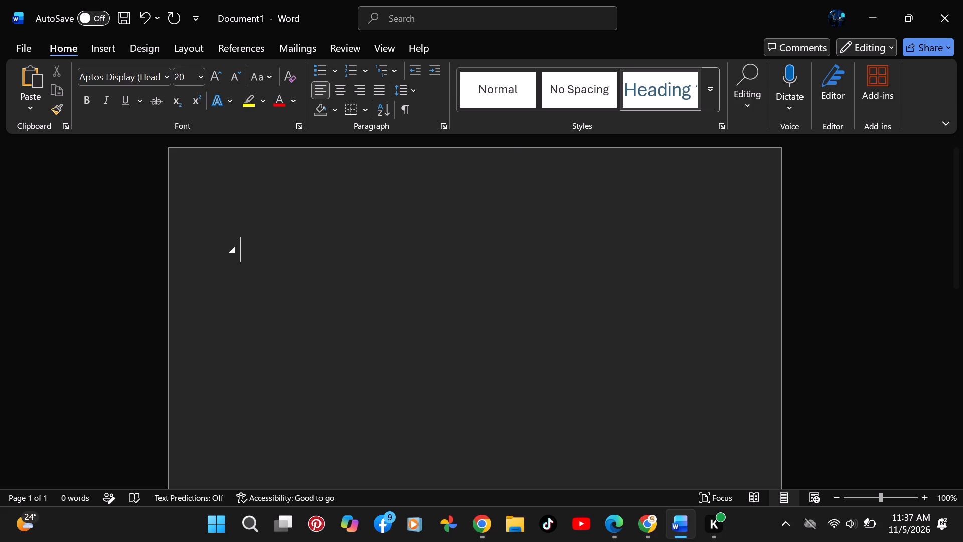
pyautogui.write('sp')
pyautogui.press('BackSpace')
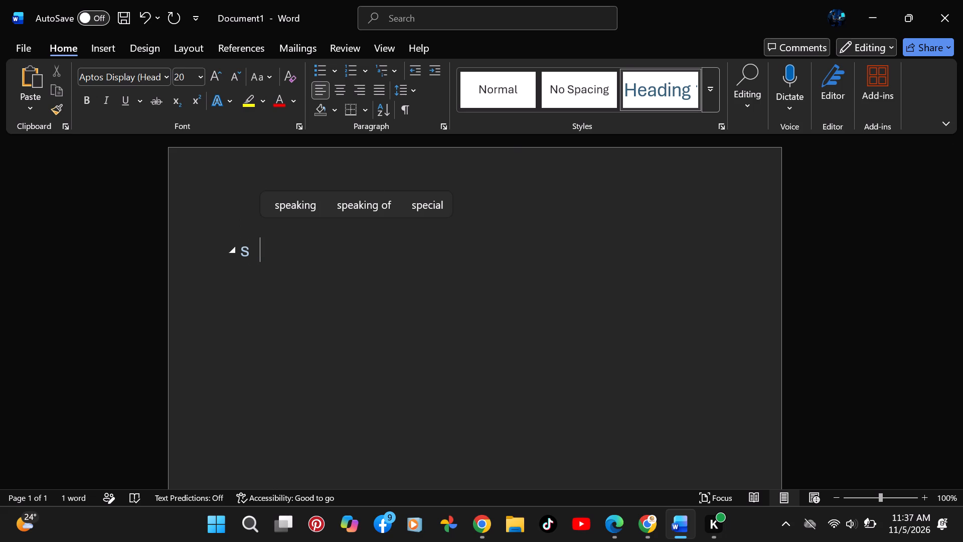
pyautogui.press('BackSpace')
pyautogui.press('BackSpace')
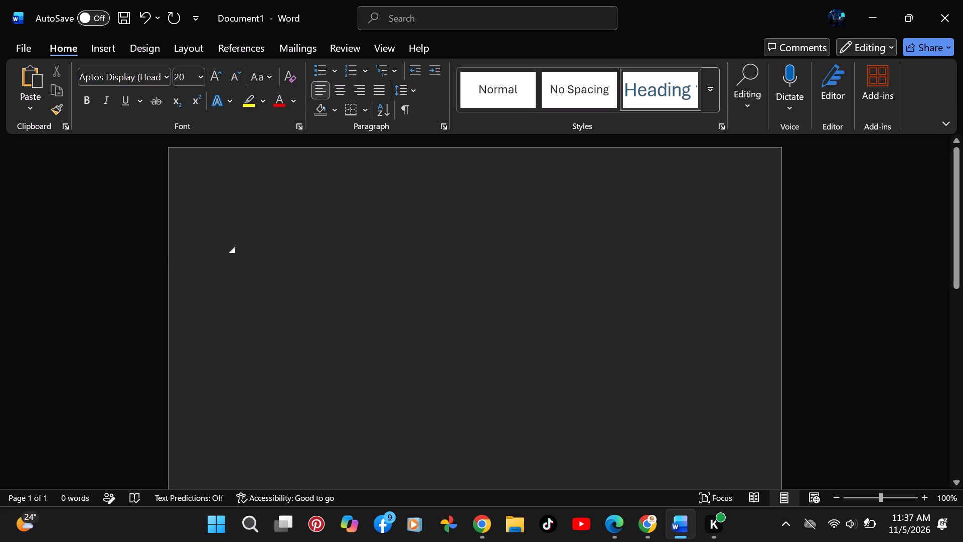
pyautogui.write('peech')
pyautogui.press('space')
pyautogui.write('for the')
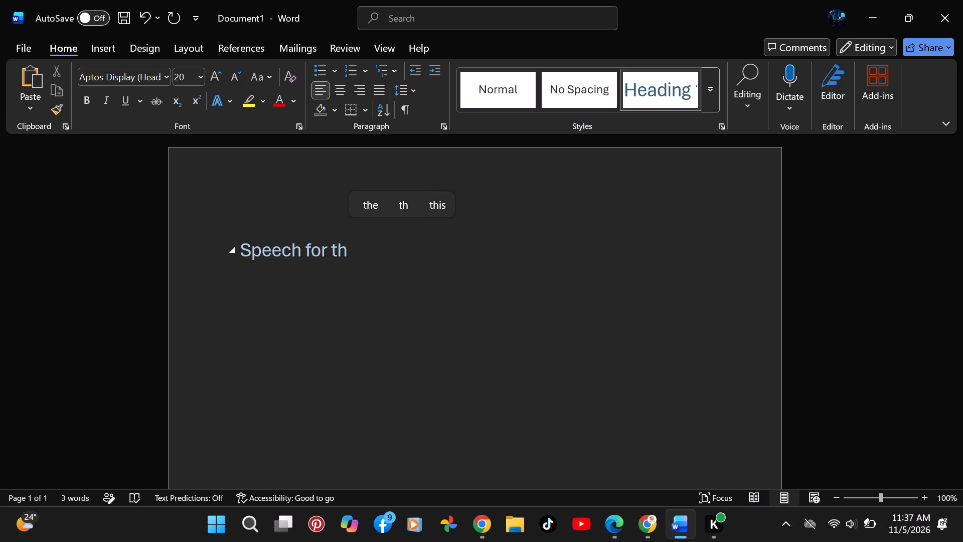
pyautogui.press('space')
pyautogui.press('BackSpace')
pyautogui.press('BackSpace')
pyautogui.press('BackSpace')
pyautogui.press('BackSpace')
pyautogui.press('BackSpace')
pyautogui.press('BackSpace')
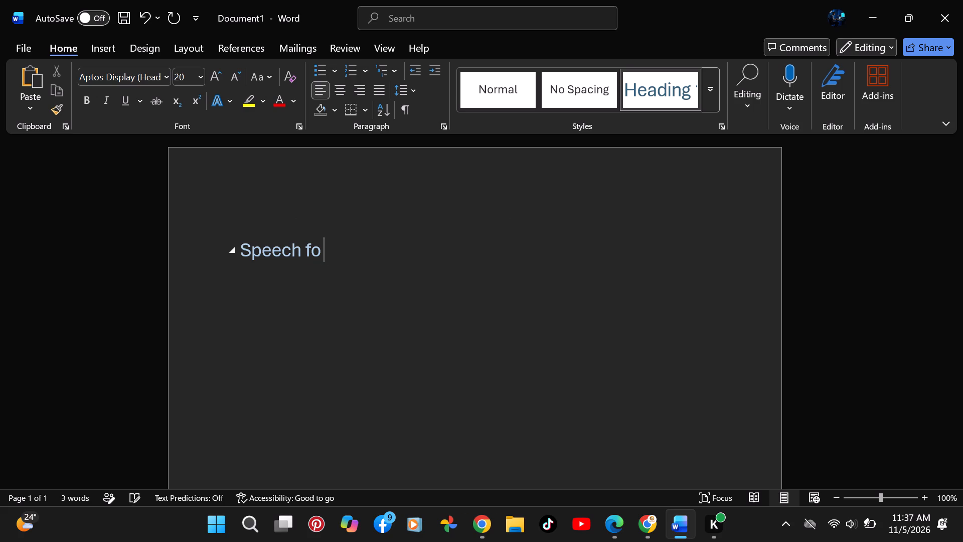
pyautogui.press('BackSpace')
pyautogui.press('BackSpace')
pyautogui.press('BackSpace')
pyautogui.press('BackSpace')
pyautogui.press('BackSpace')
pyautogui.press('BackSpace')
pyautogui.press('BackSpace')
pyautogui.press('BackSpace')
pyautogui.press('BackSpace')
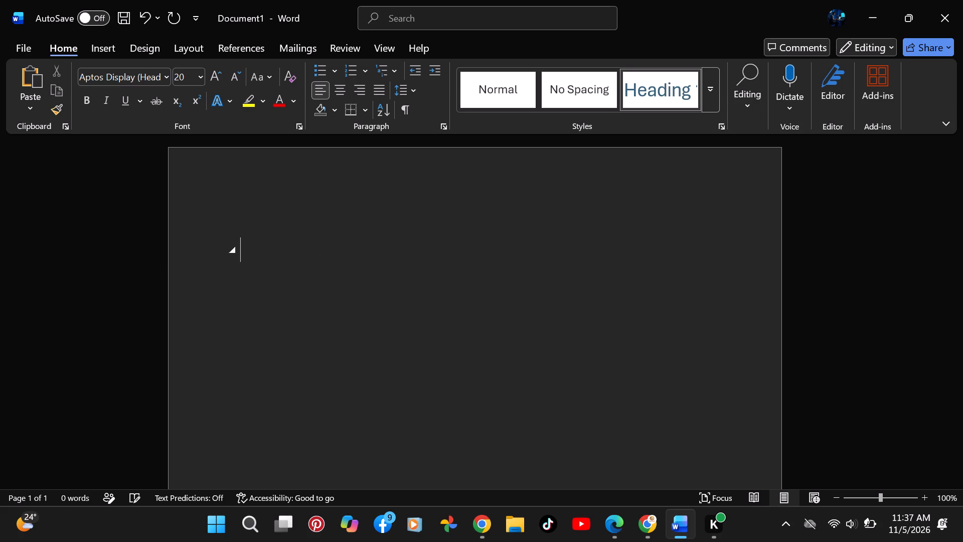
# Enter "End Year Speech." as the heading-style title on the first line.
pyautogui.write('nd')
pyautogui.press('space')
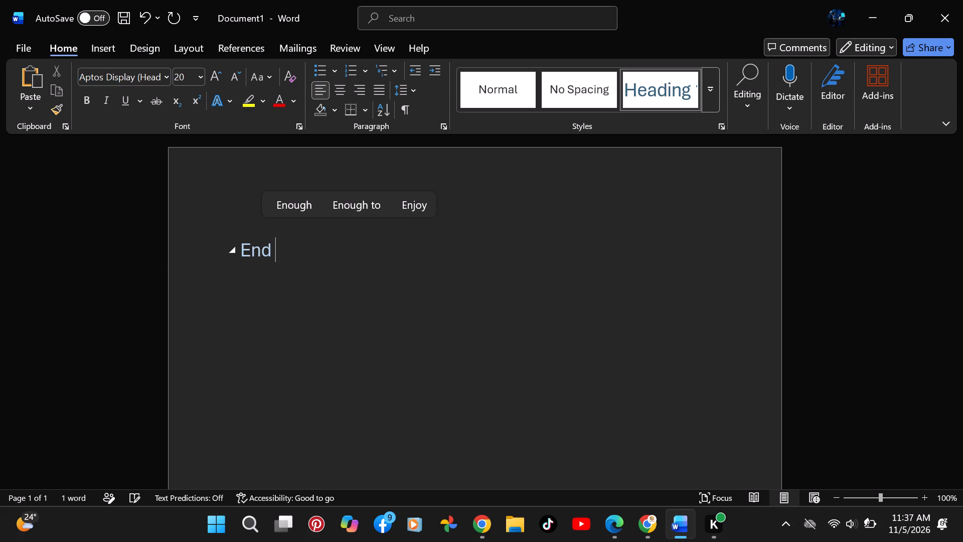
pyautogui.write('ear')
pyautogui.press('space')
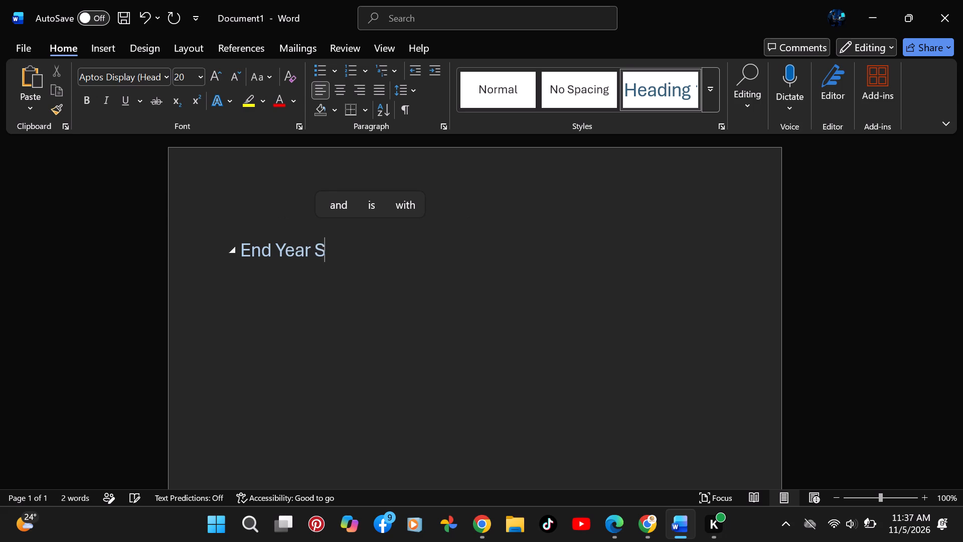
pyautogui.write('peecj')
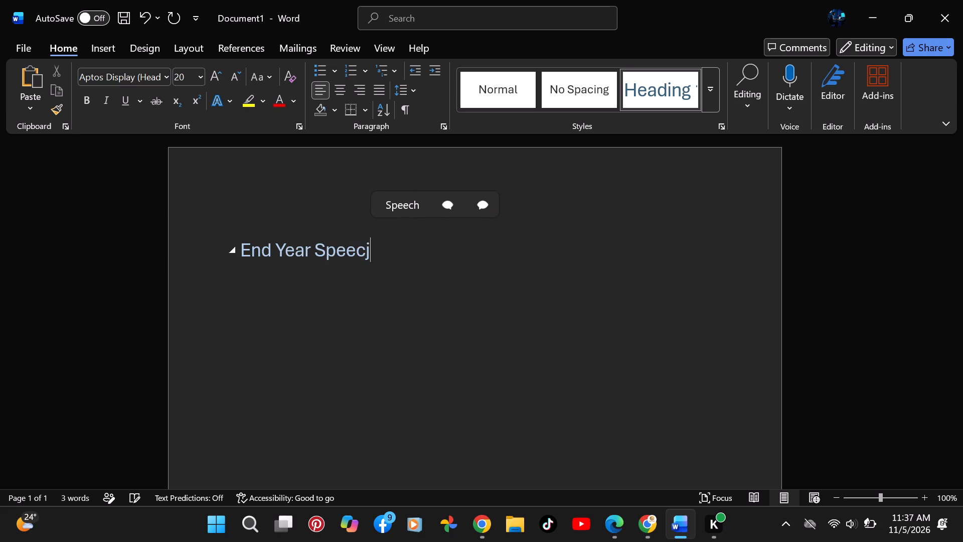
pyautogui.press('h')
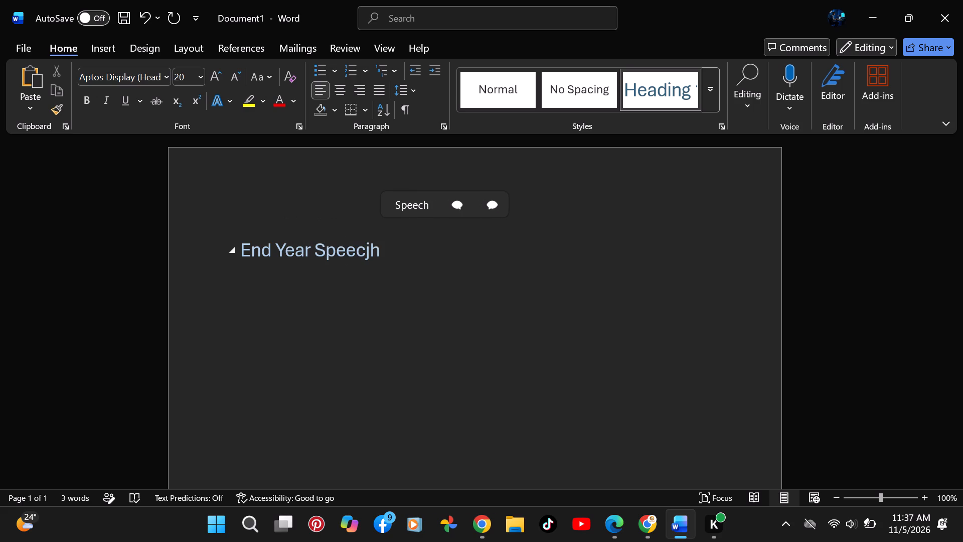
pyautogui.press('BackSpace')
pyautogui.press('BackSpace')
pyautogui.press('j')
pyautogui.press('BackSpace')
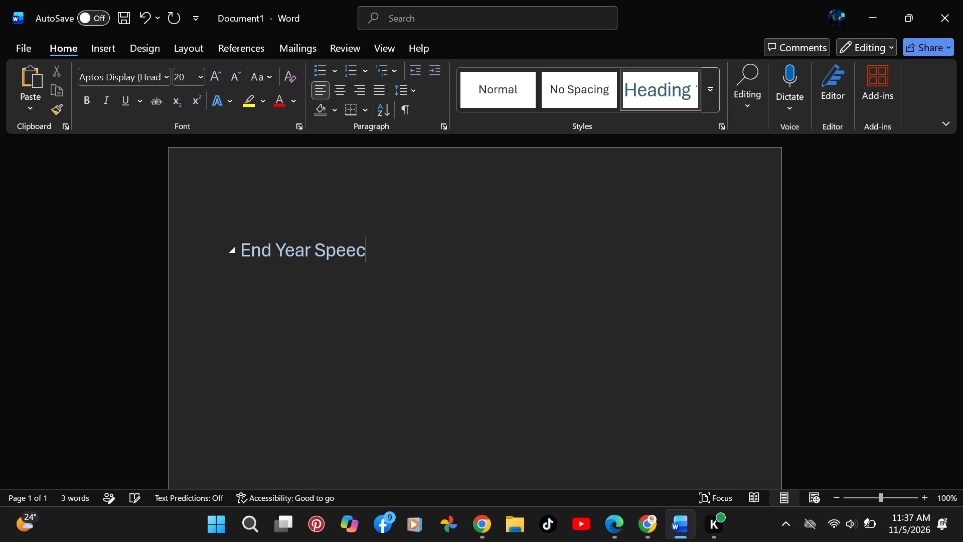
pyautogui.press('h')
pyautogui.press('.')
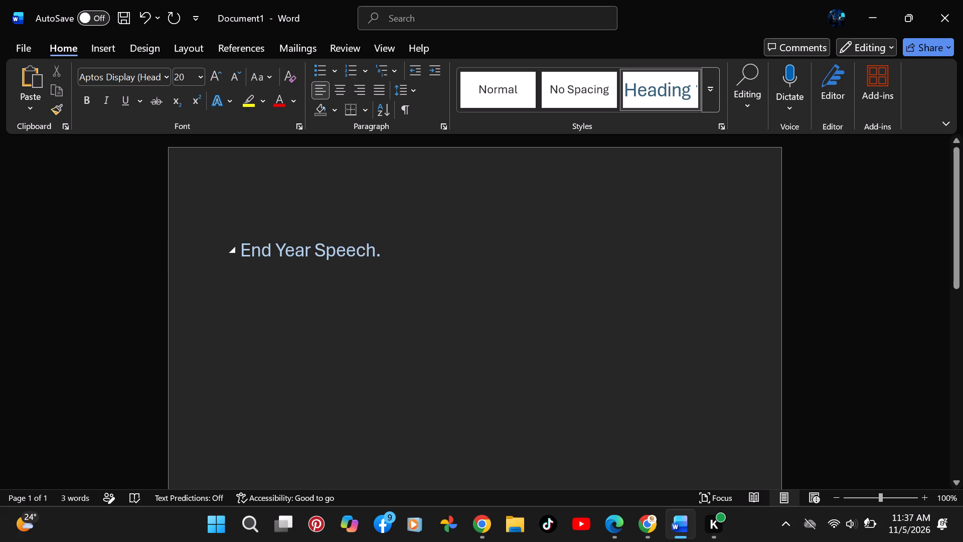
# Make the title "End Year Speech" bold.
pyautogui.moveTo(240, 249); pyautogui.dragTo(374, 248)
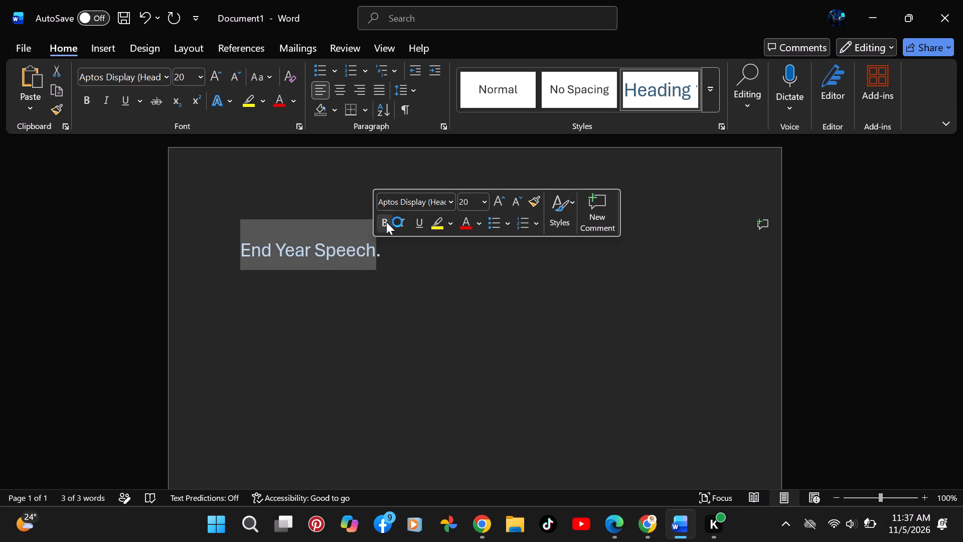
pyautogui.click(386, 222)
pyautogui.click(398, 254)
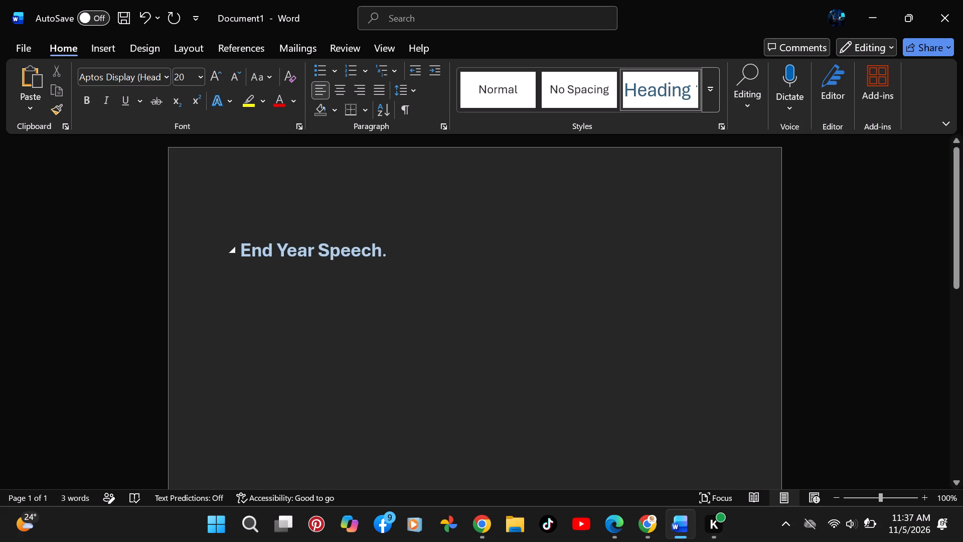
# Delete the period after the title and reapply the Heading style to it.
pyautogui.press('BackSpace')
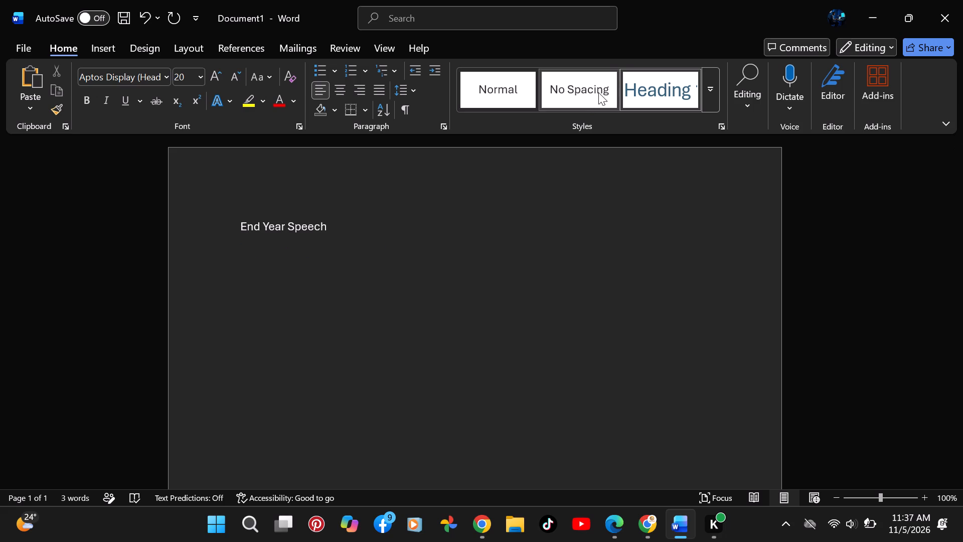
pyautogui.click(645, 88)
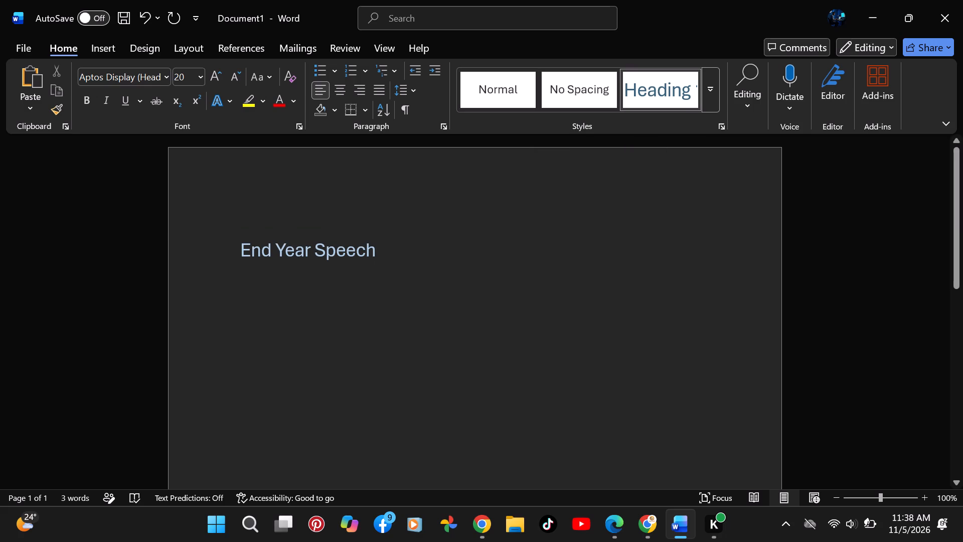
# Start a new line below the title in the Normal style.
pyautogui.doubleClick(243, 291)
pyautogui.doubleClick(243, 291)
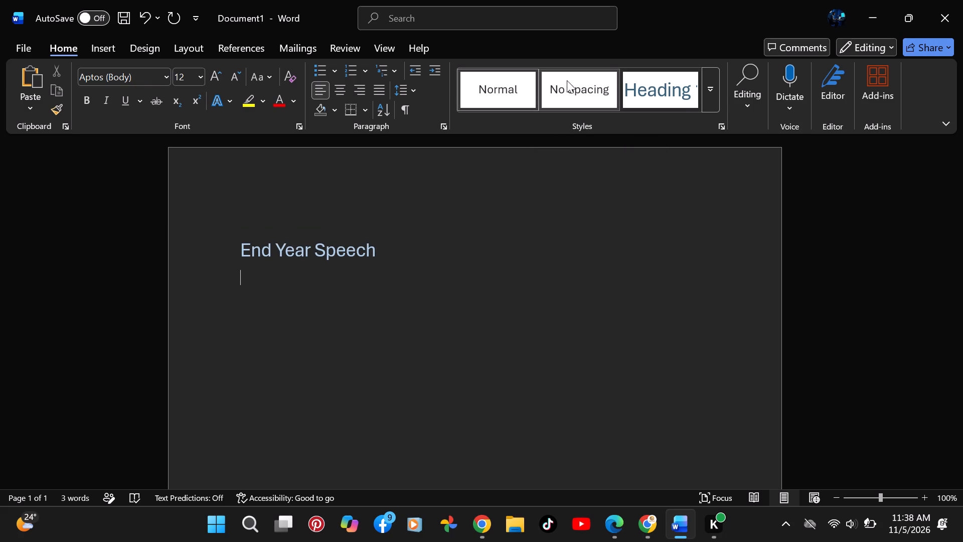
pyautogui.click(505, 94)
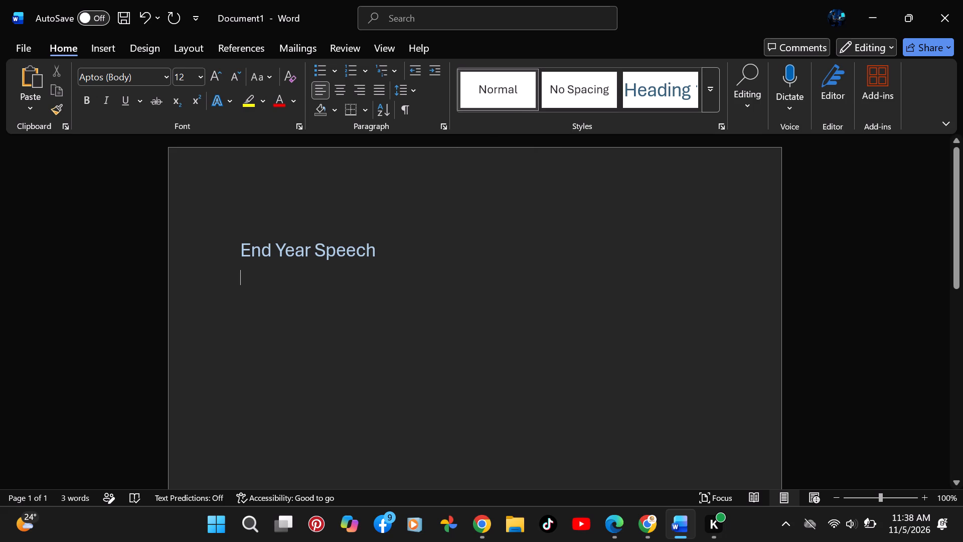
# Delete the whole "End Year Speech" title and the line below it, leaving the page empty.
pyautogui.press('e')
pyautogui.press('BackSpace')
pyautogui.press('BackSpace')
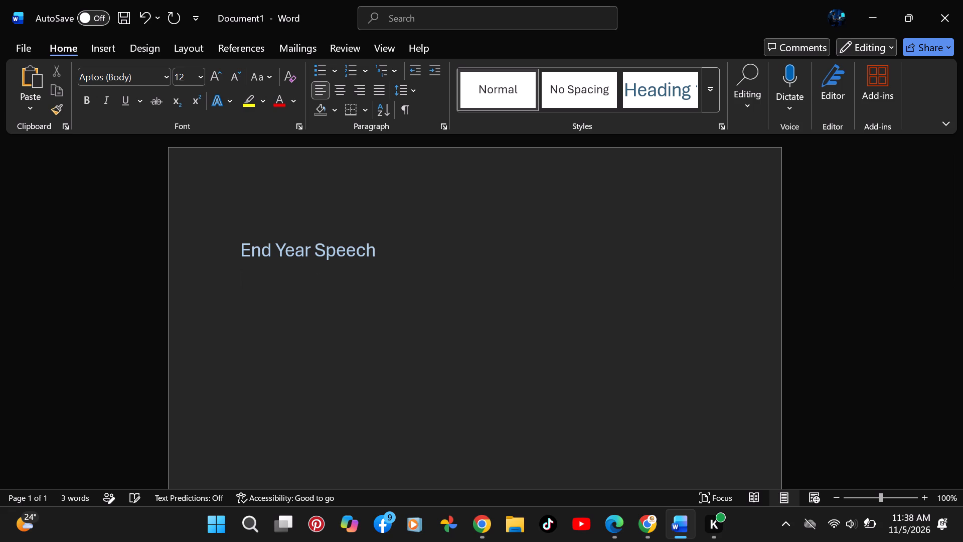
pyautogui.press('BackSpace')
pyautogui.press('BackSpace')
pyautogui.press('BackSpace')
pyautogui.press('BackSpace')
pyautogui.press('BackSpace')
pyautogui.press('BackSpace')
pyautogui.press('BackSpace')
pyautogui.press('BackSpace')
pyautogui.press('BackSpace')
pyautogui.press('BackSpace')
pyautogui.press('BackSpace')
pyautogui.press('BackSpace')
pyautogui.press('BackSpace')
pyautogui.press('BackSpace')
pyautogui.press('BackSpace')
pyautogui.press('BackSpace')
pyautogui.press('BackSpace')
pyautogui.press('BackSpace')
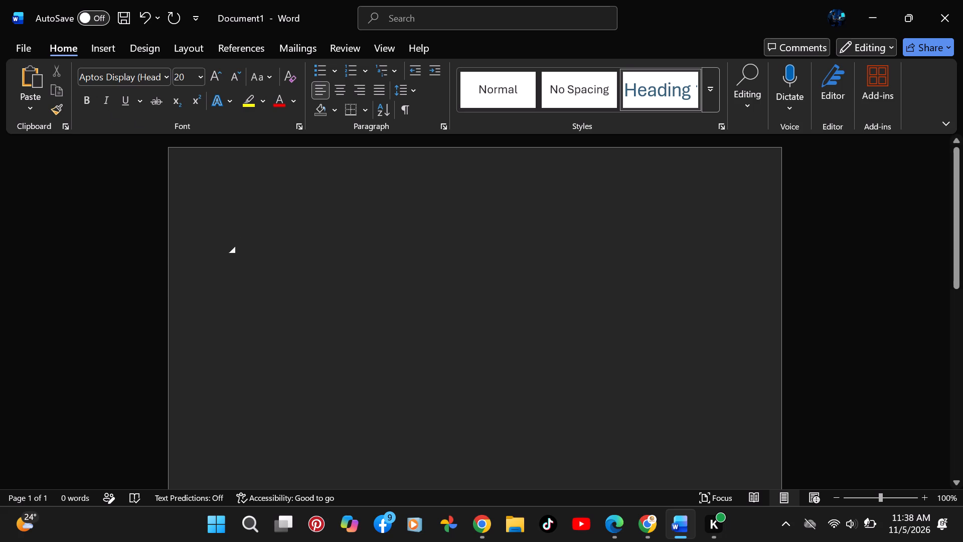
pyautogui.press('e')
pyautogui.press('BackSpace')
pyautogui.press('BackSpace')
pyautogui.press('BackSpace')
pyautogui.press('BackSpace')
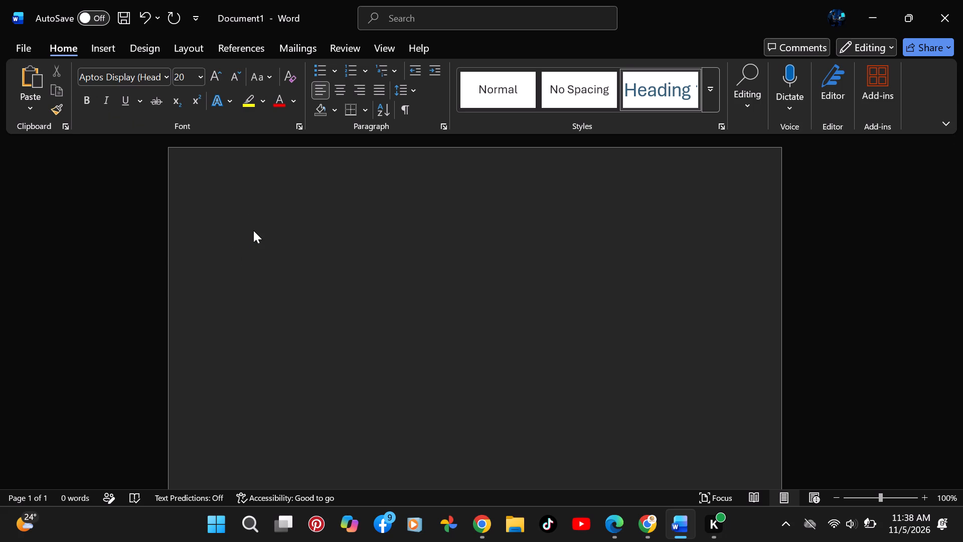
# Enter "Elevated Christian youth Group" on the first line in the Normal style.
pyautogui.click(503, 95)
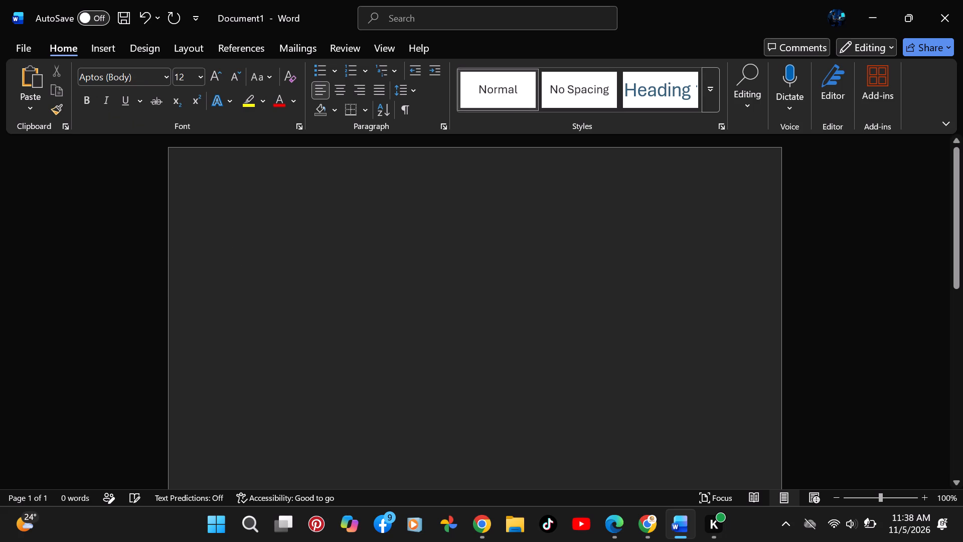
pyautogui.write('levated')
pyautogui.press('space')
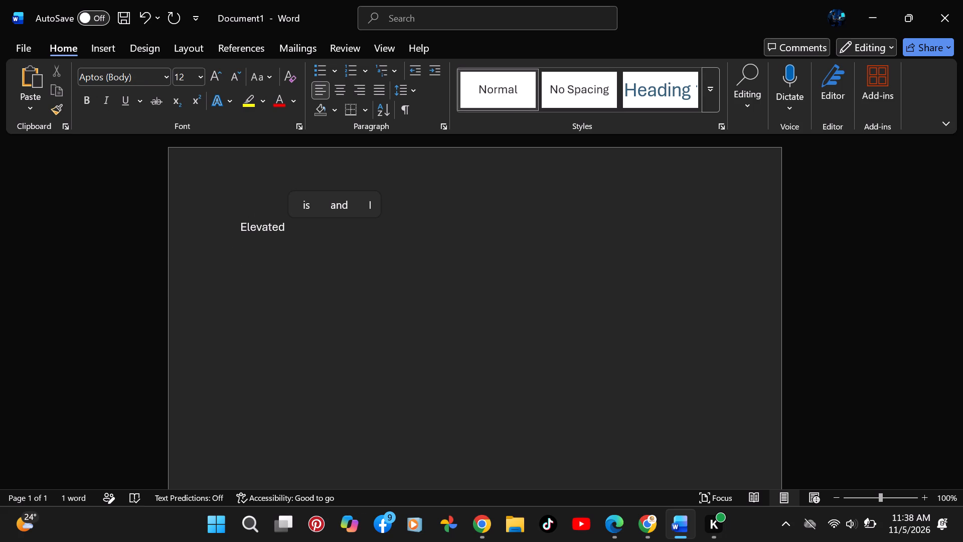
pyautogui.press('c')
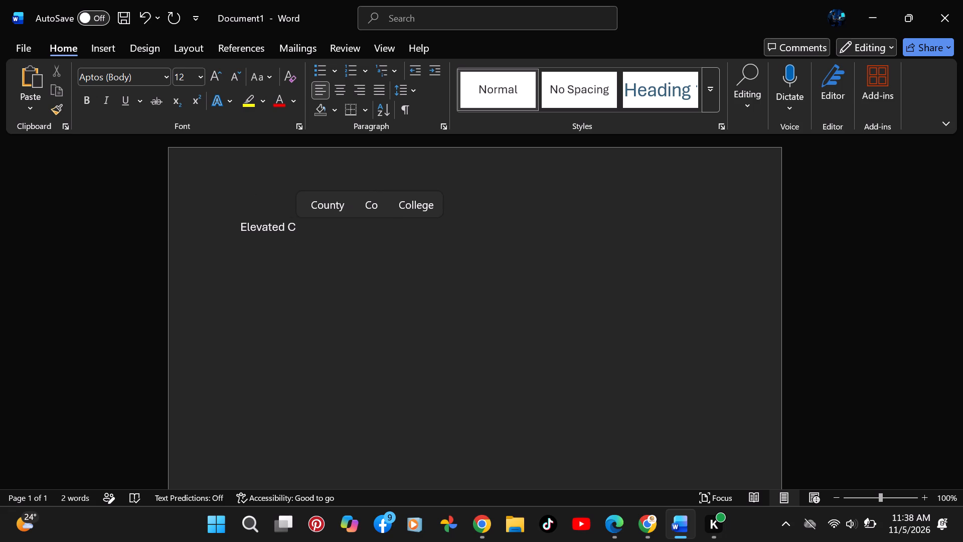
pyautogui.write('hristian youth')
pyautogui.press('space')
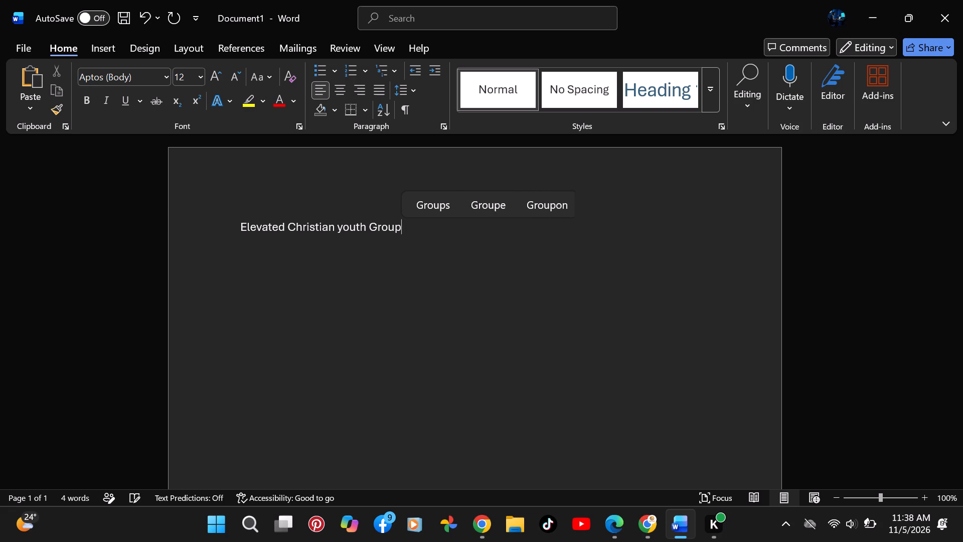
# Capitalize the word "youth" so the group name reads "Elevated Christian Youth Group".
pyautogui.press('Left')
pyautogui.press('Left')
pyautogui.press('Left')
pyautogui.press('Left')
pyautogui.press('Left')
pyautogui.press('Left')
pyautogui.press('Left')
pyautogui.press('Left')
pyautogui.press('Left')
pyautogui.press('Left')
pyautogui.press('Left')
pyautogui.press('Right')
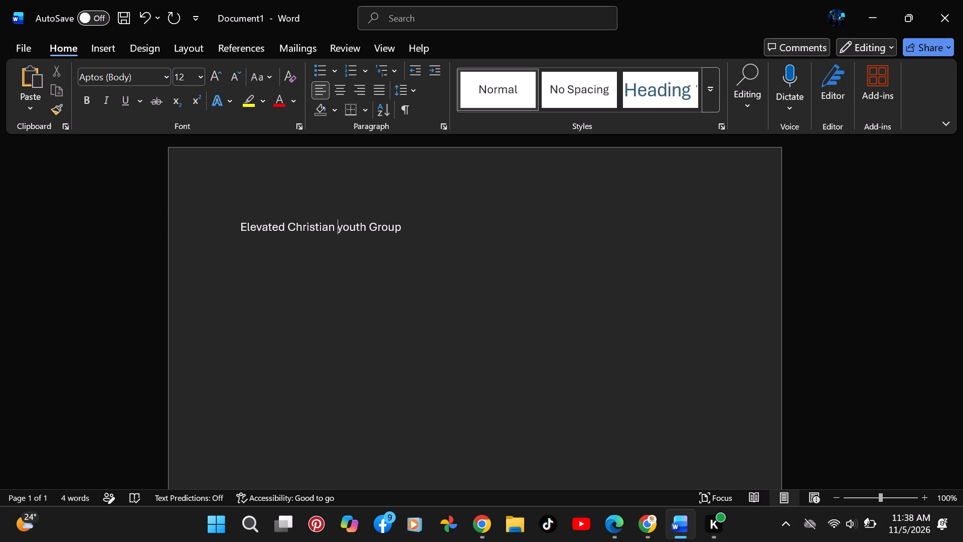
pyautogui.press('BackSpace')
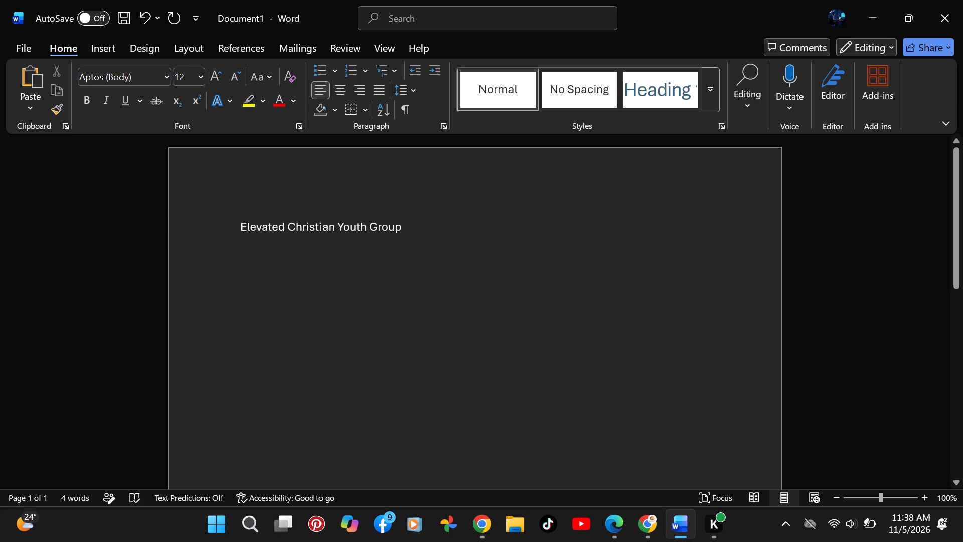
# Format the "Elevated Christian Youth Group" line as bold with font size 20.
pyautogui.moveTo(401, 228); pyautogui.dragTo(237, 225)
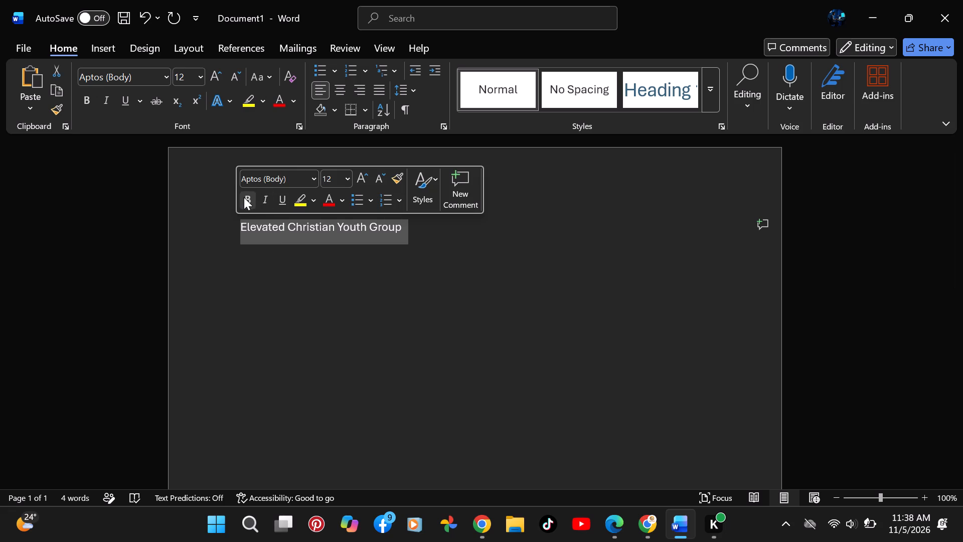
pyautogui.click(244, 197)
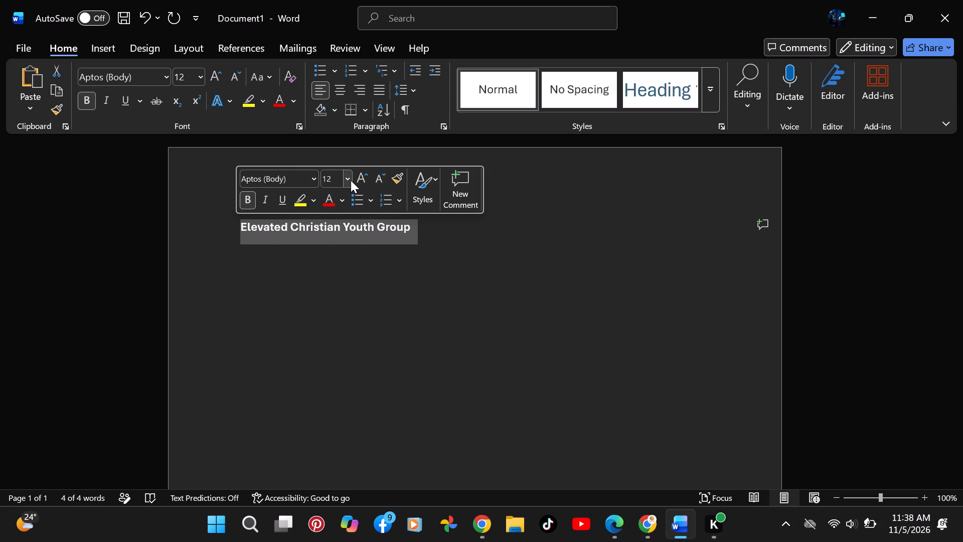
pyautogui.click(351, 177)
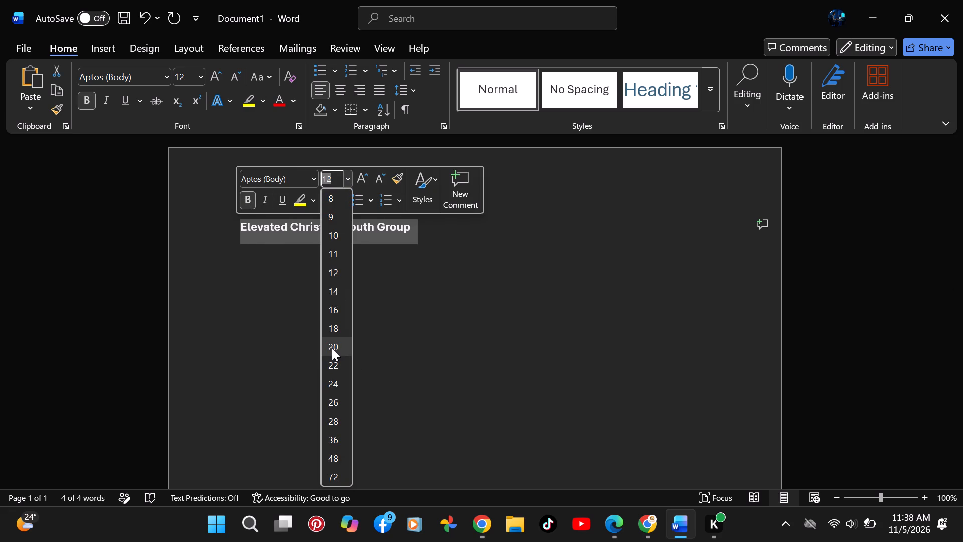
pyautogui.click(332, 348)
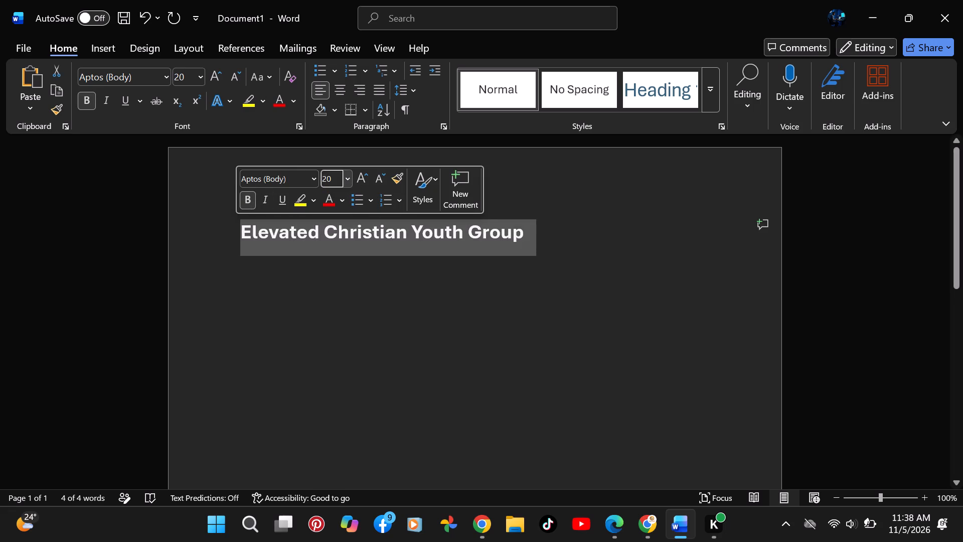
pyautogui.click(581, 249)
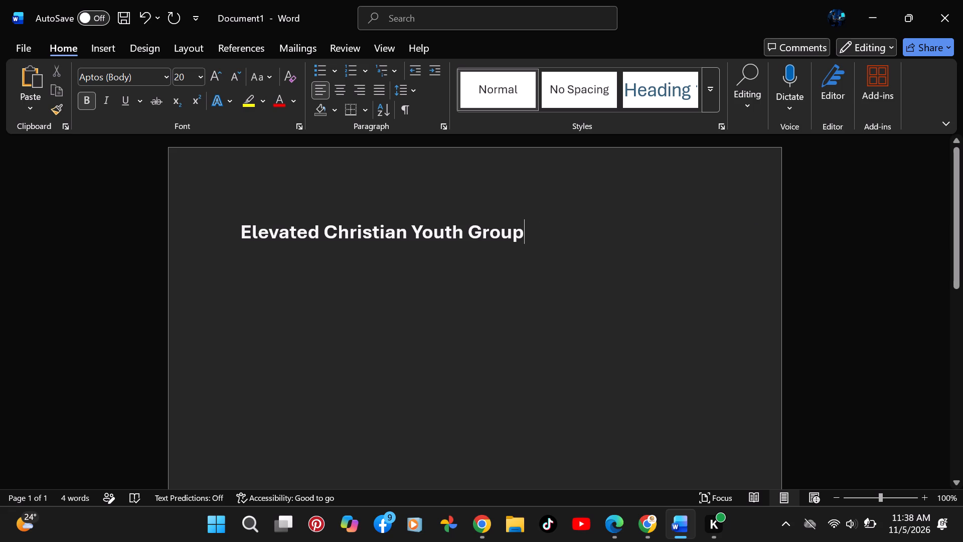
# Add the second title line "End Year Speech" below the group name.
pyautogui.press('Return')
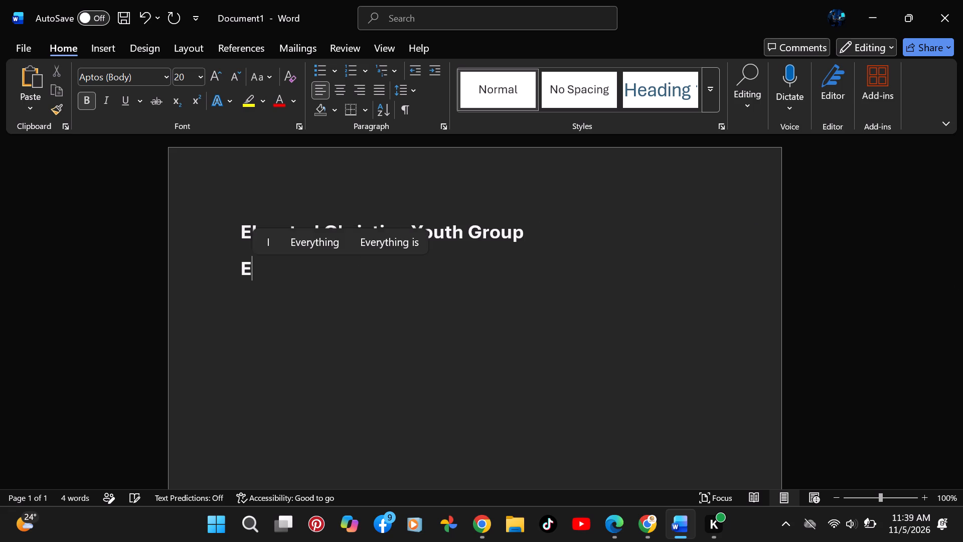
pyautogui.press('n')
pyautogui.write('d')
pyautogui.press('space')
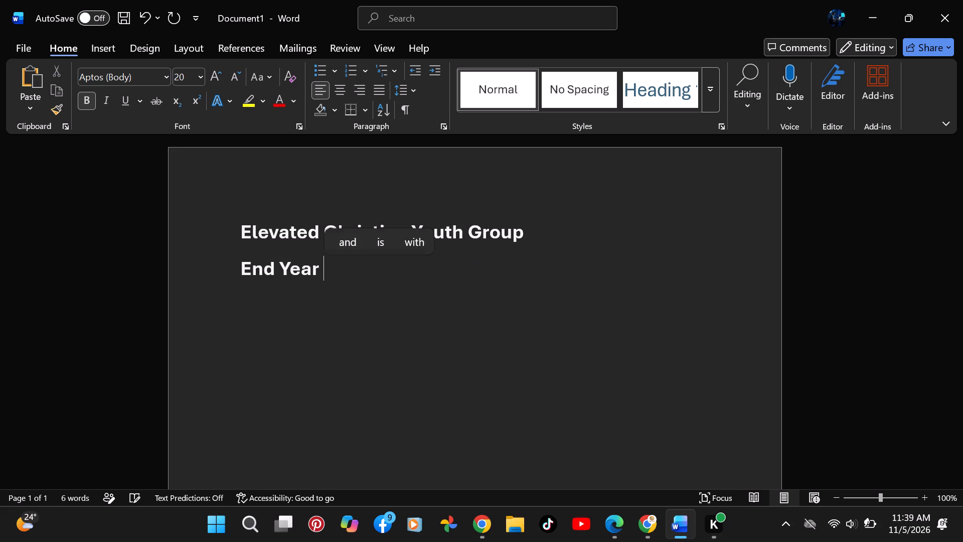
pyautogui.press('s')
pyautogui.write('peed')
pyautogui.press('BackSpace')
pyautogui.write('ch')
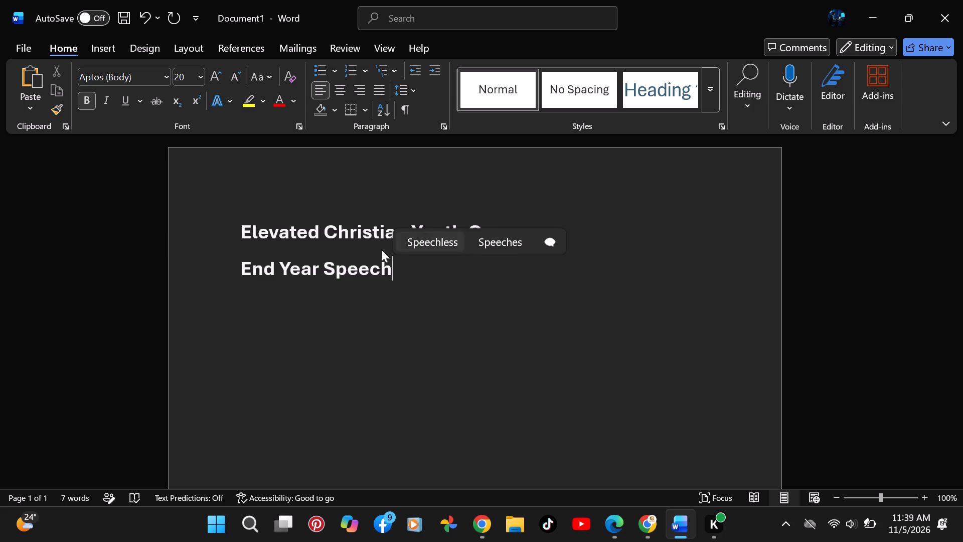
# Set the line spacing of both title lines, "Elevated Christian Youth Group" and "End Year Speech", to 1.0.
pyautogui.moveTo(236, 229); pyautogui.dragTo(392, 263)
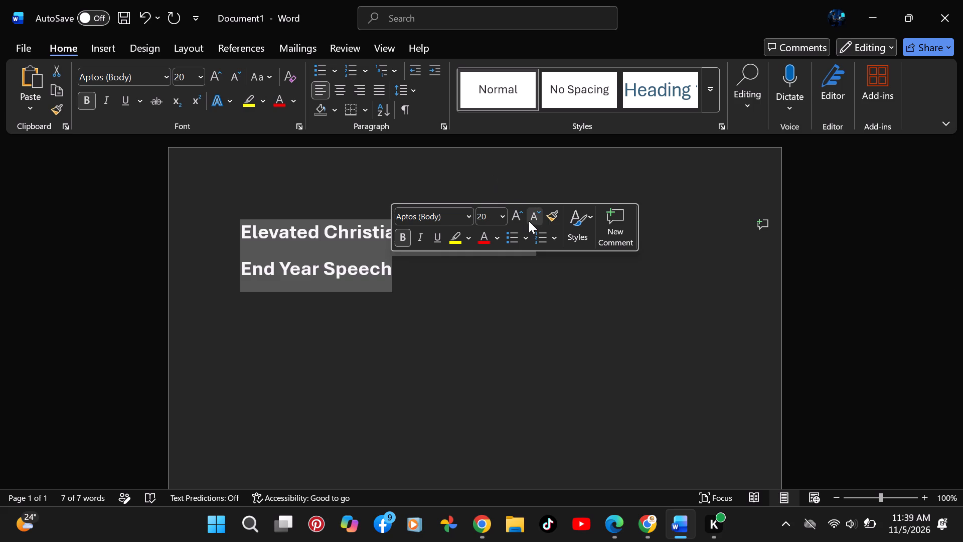
pyautogui.click(413, 90)
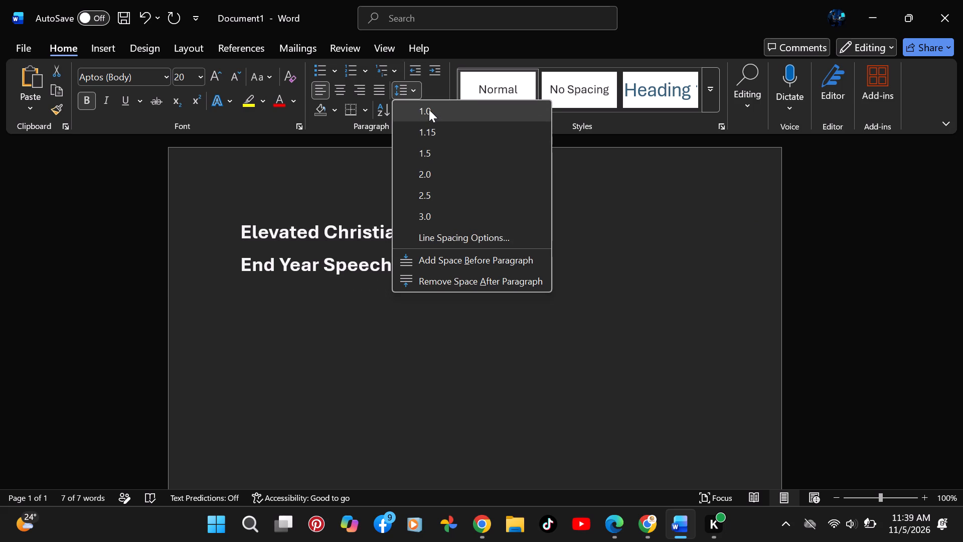
pyautogui.click(430, 107)
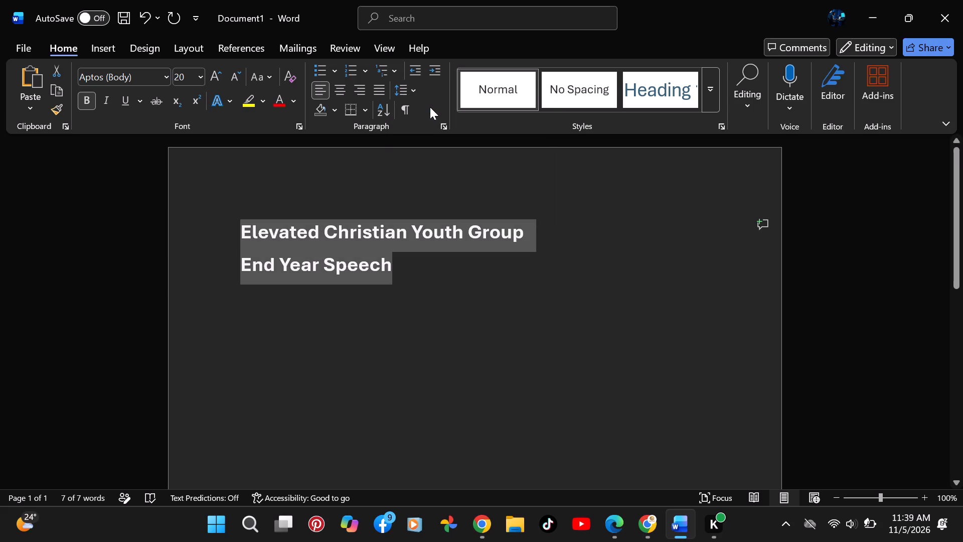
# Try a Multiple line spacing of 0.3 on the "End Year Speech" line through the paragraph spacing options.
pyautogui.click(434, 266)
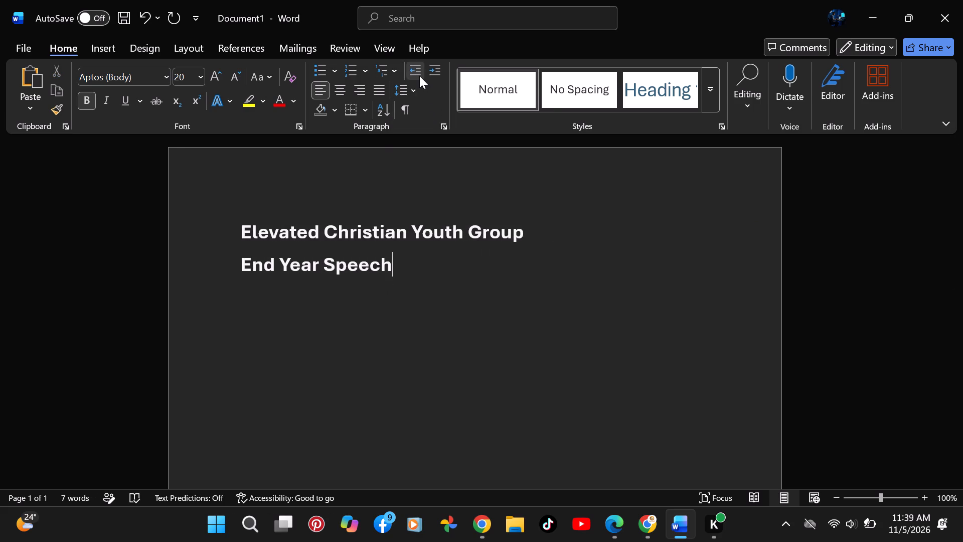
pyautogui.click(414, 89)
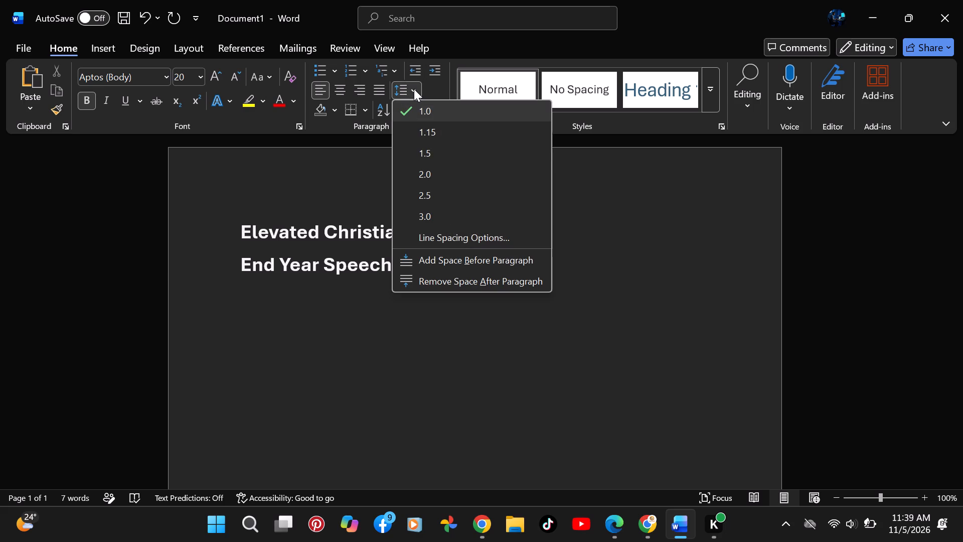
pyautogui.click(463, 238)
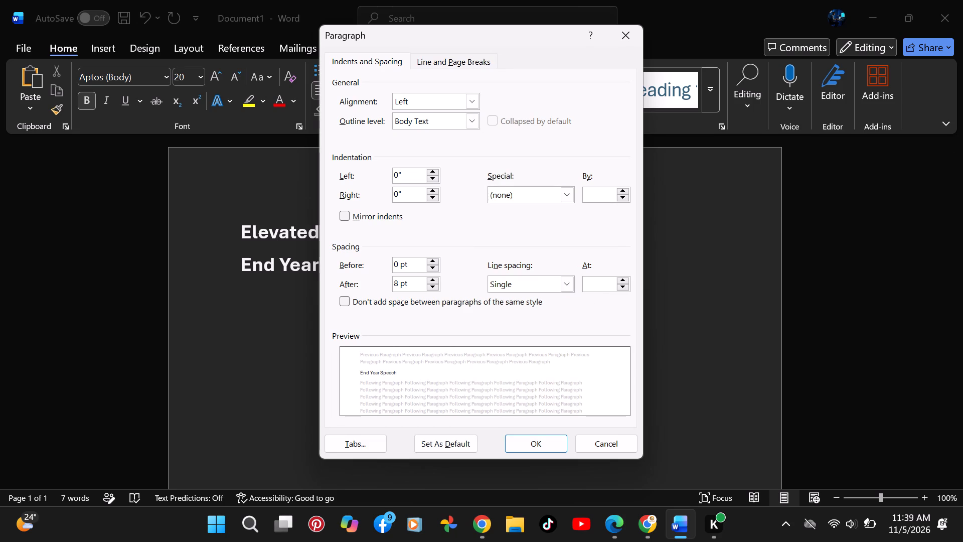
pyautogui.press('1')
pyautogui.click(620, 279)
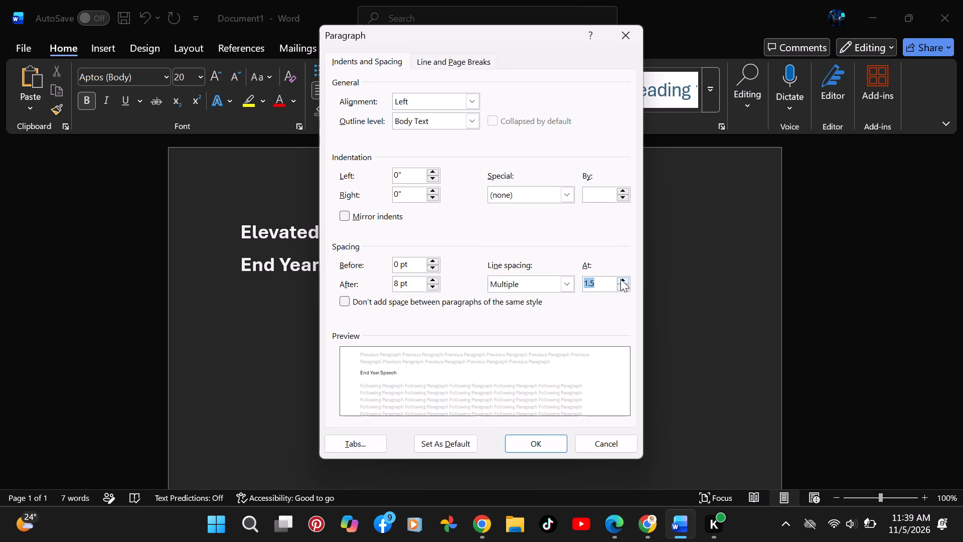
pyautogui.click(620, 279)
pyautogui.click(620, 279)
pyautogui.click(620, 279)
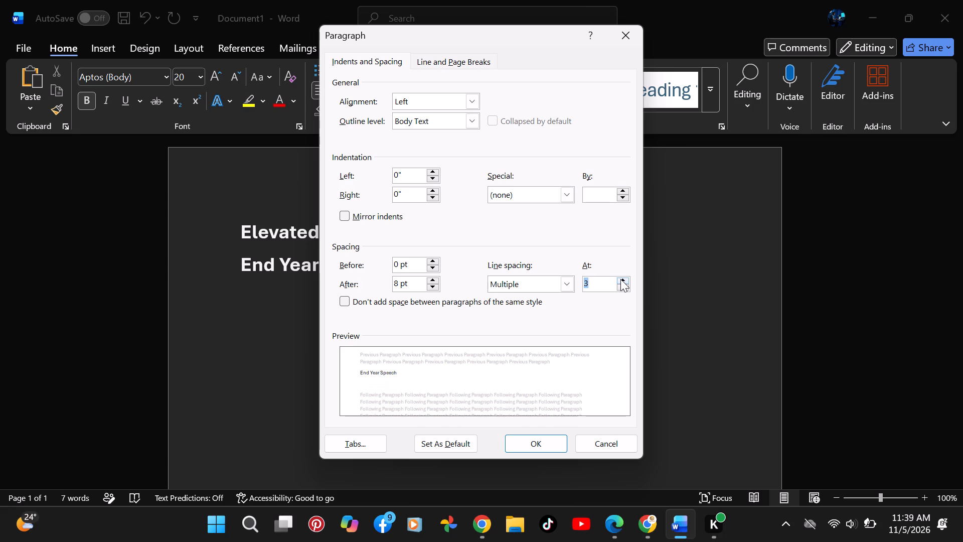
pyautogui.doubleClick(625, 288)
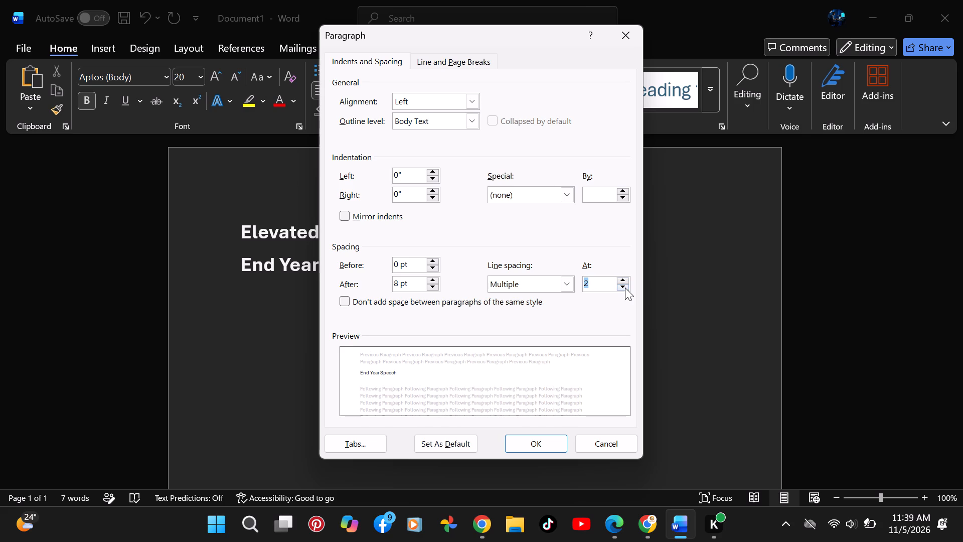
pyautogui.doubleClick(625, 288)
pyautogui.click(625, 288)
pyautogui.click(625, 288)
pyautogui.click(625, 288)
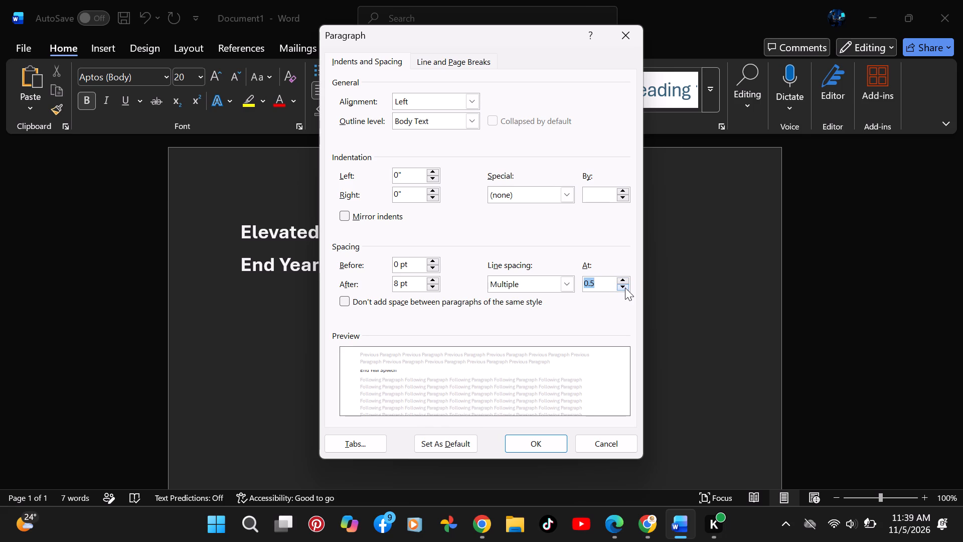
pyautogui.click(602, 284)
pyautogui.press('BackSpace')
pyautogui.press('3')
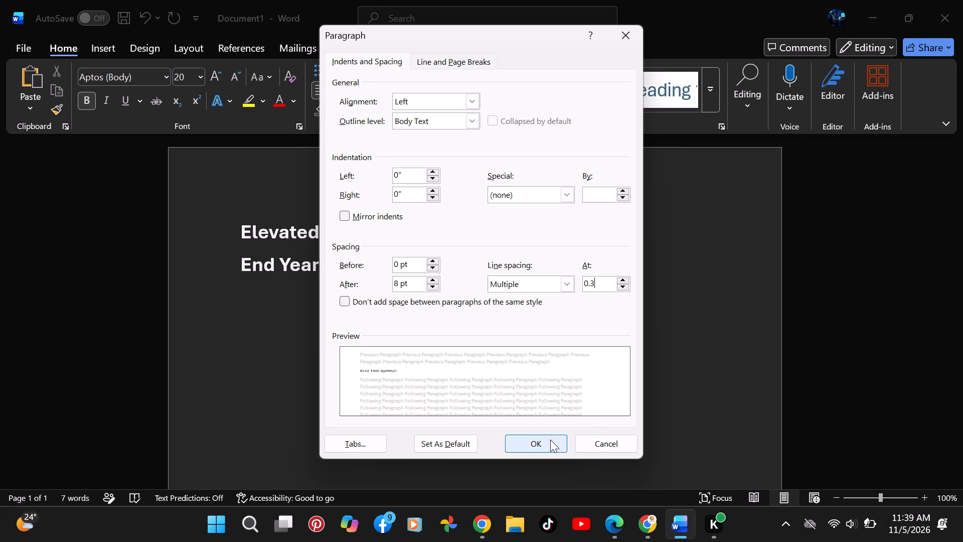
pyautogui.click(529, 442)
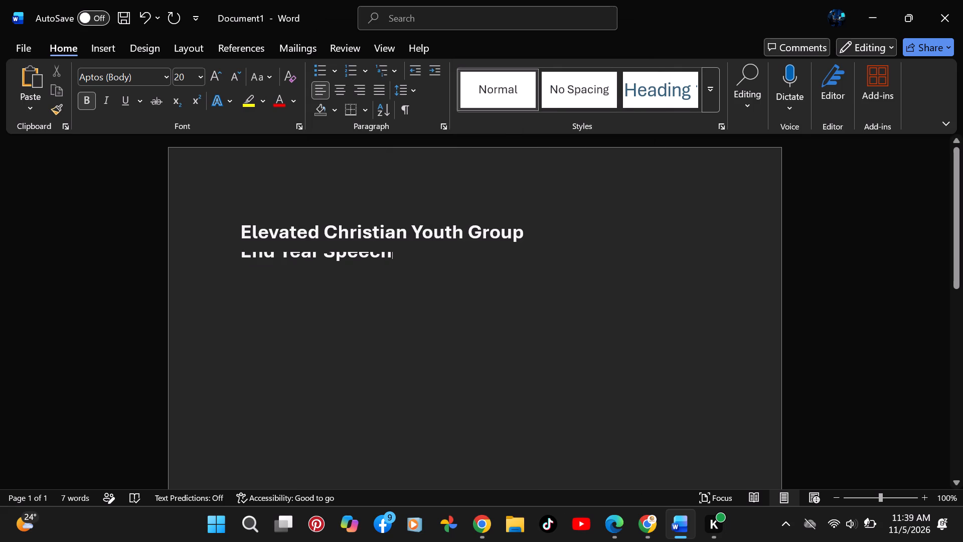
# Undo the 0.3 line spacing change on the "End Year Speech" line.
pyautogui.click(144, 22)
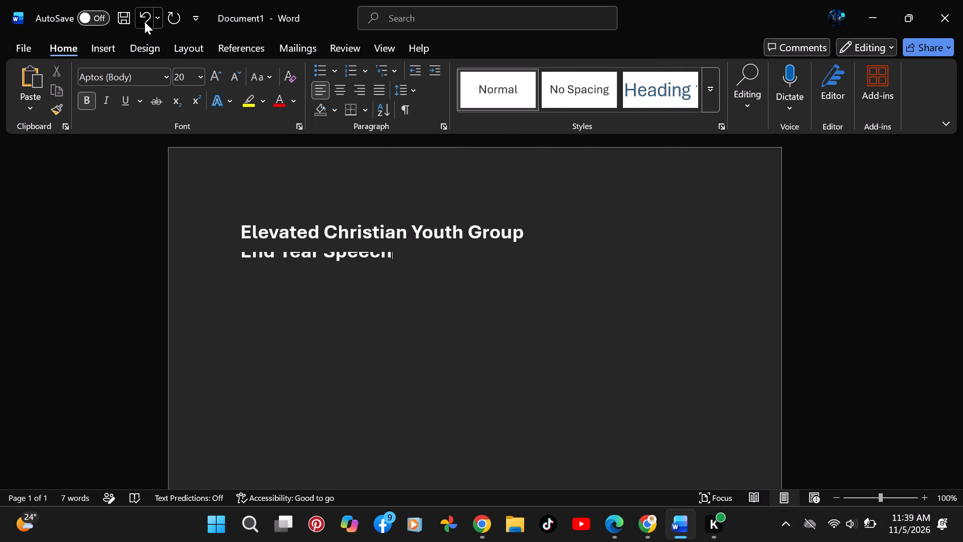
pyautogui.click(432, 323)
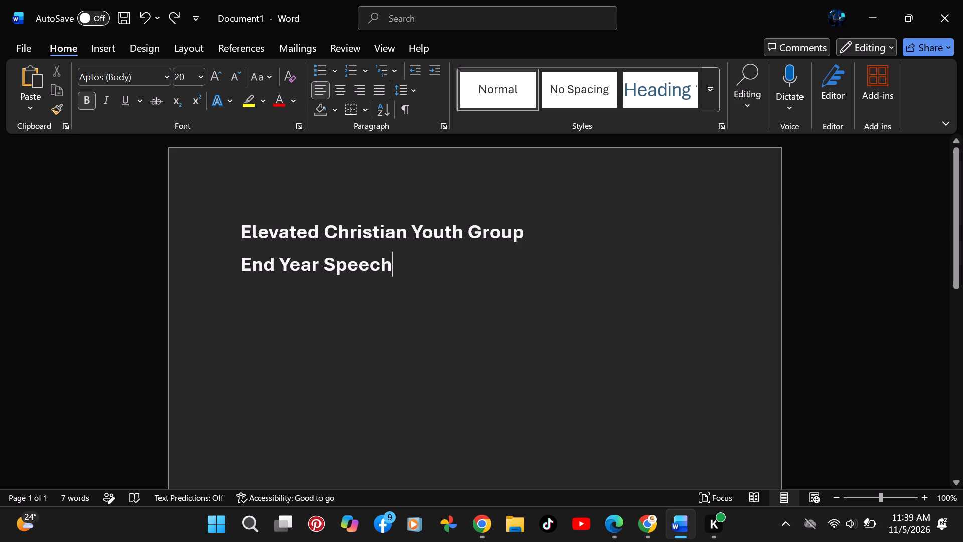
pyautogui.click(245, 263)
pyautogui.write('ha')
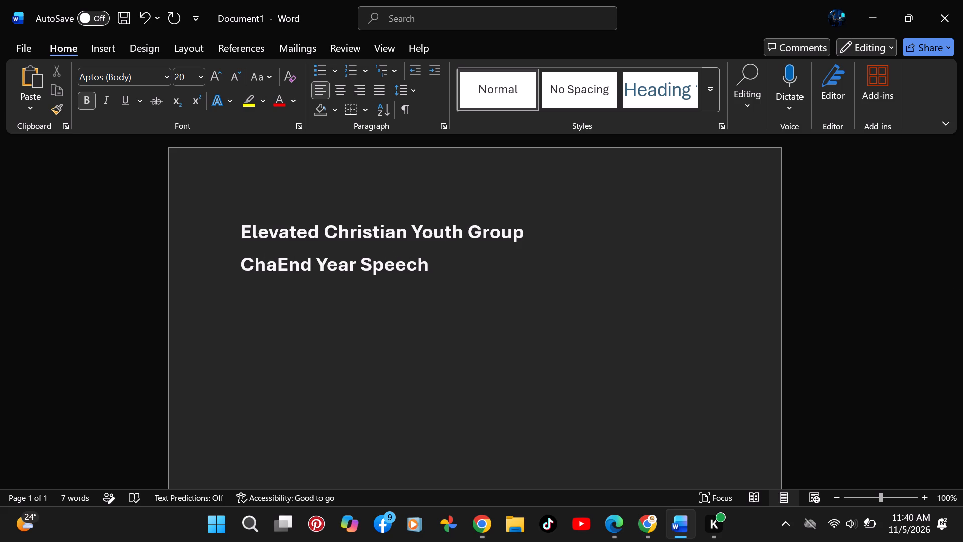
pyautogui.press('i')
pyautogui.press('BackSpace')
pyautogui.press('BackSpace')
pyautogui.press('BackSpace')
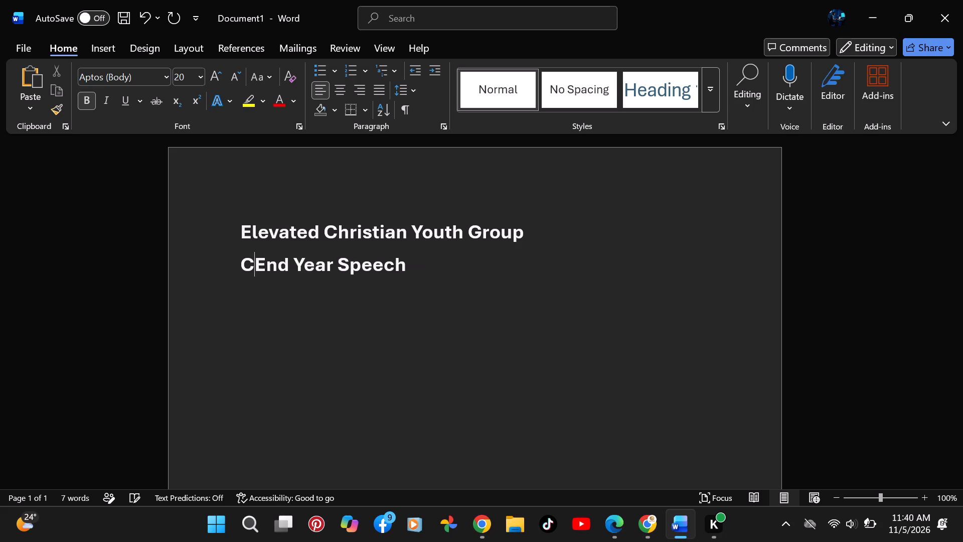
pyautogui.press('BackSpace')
# Add "(Chairperson)" after "End Year Speech" on the second title line.
pyautogui.click(407, 274)
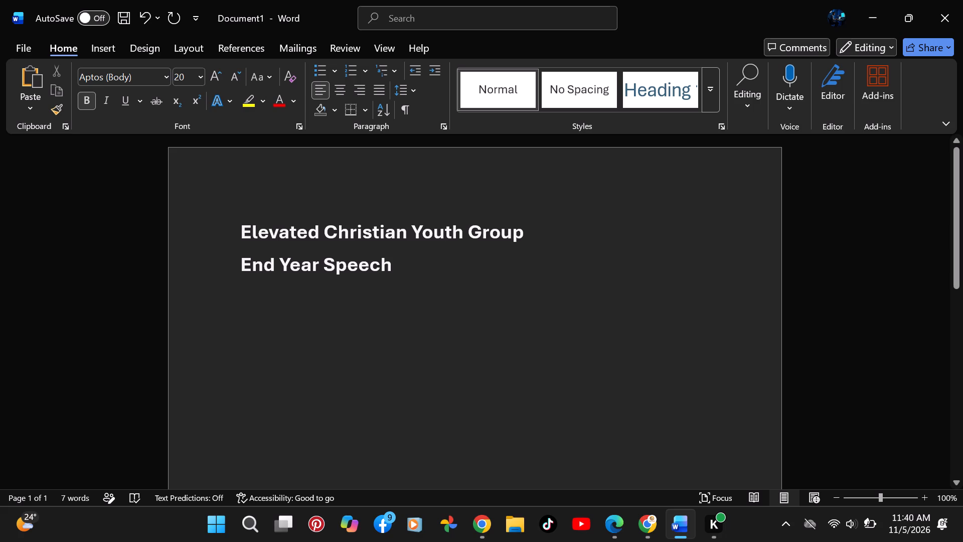
pyautogui.press('space')
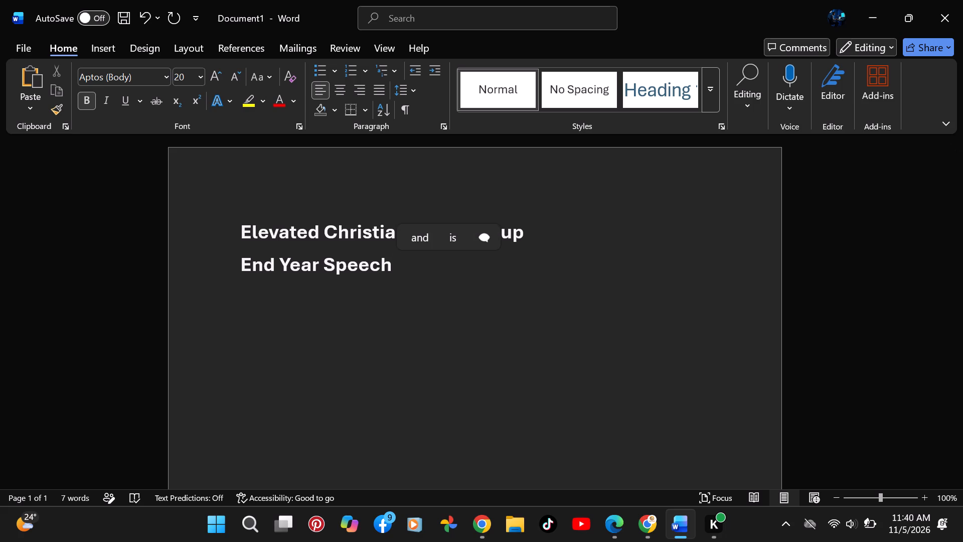
pyautogui.hotkey('shift', '(')
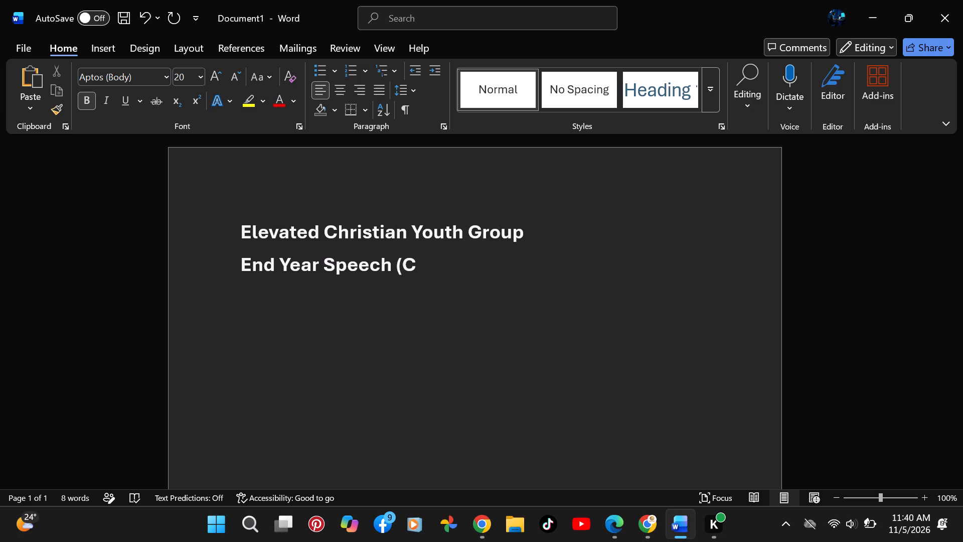
pyautogui.write('ha')
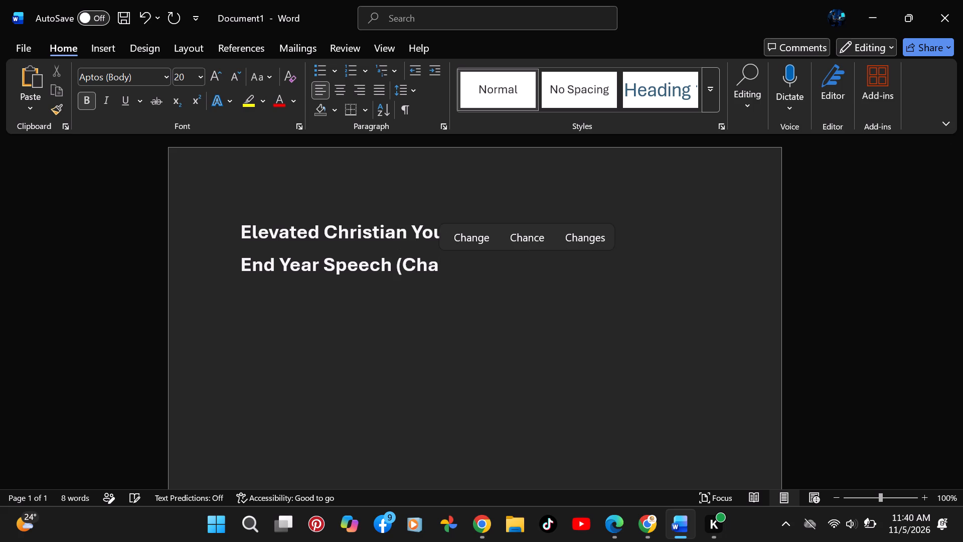
pyautogui.write('ir')
pyautogui.write('pers')
pyautogui.write('on')
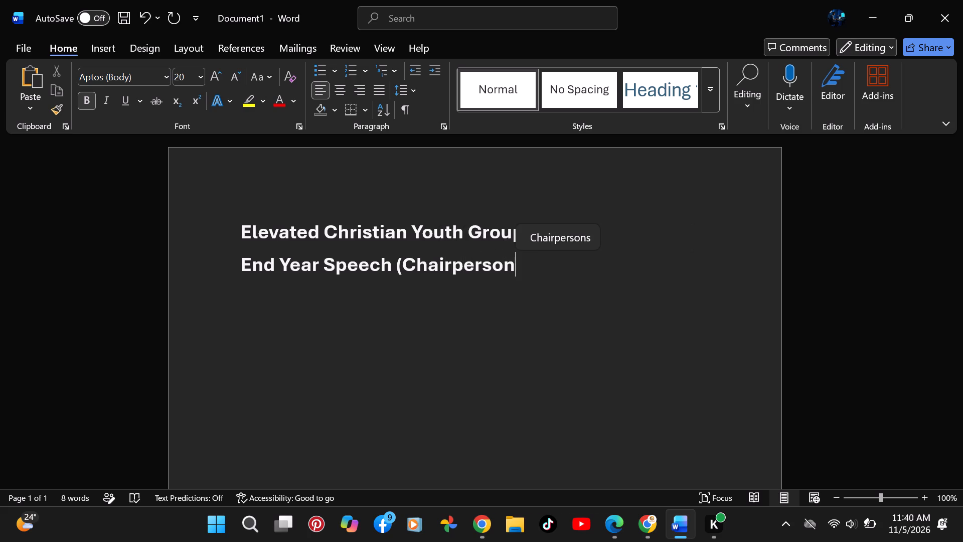
pyautogui.hotkey('shift', ')')
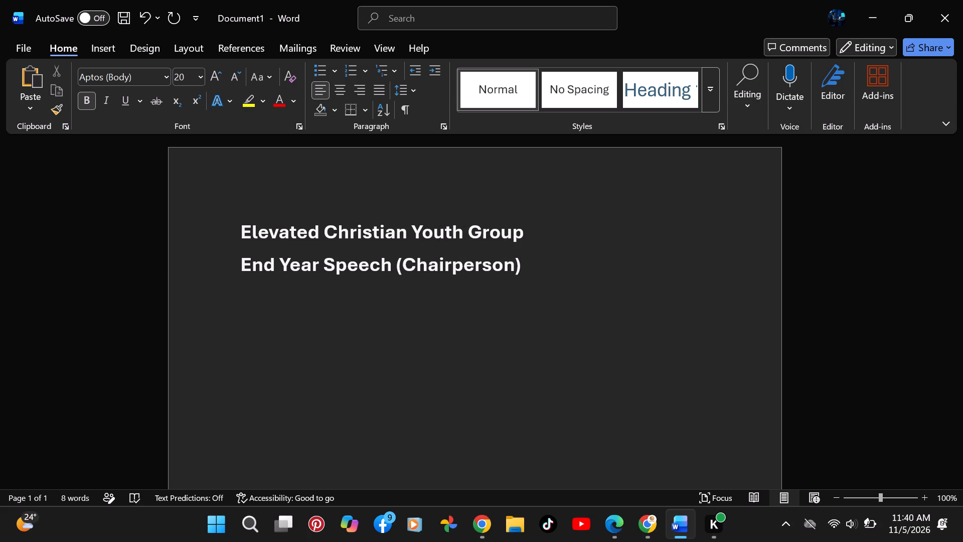
# Format the word "Chairperson" inside the parentheses as italic and remove its bold.
pyautogui.moveTo(396, 264); pyautogui.dragTo(472, 264)
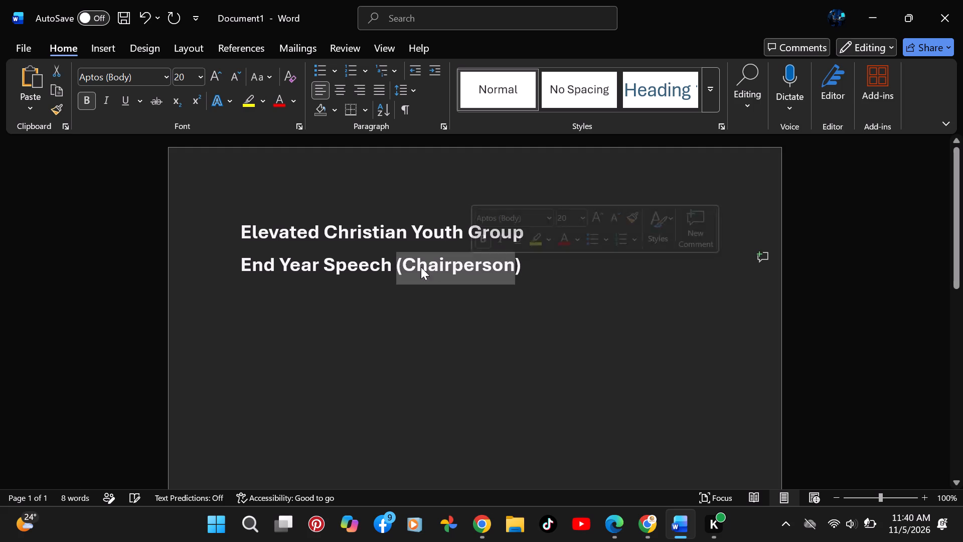
pyautogui.click(405, 263)
pyautogui.click(405, 263)
pyautogui.moveTo(405, 263); pyautogui.dragTo(414, 263)
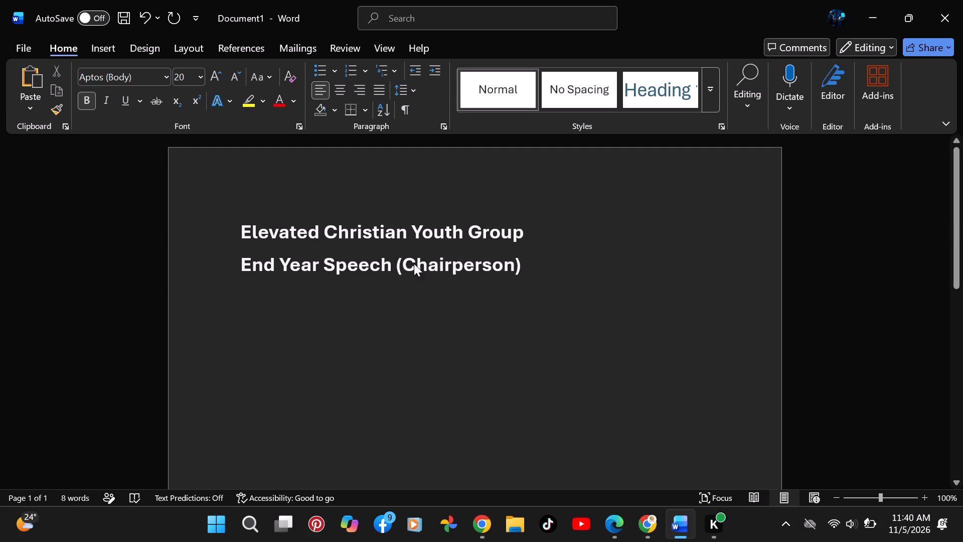
pyautogui.moveTo(414, 263); pyautogui.dragTo(444, 263)
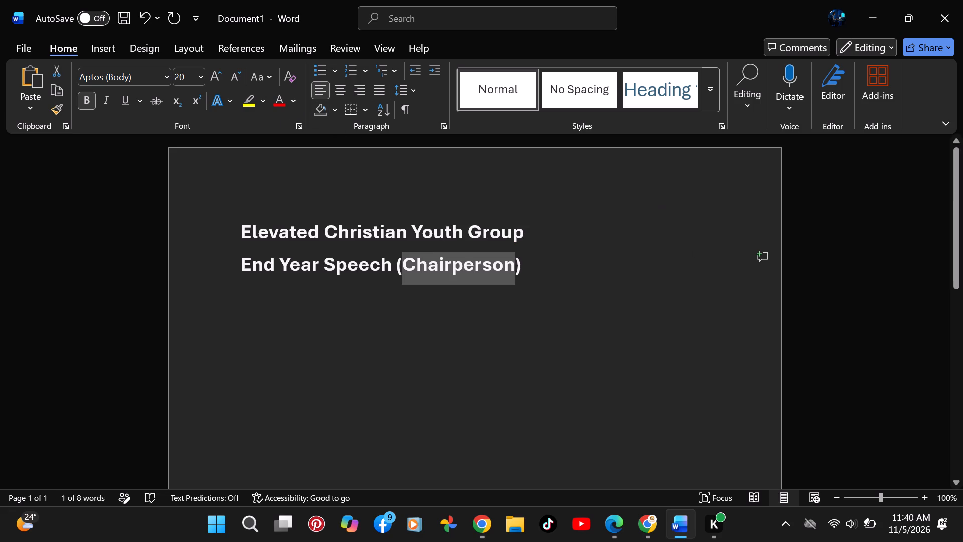
pyautogui.rightClick(451, 265)
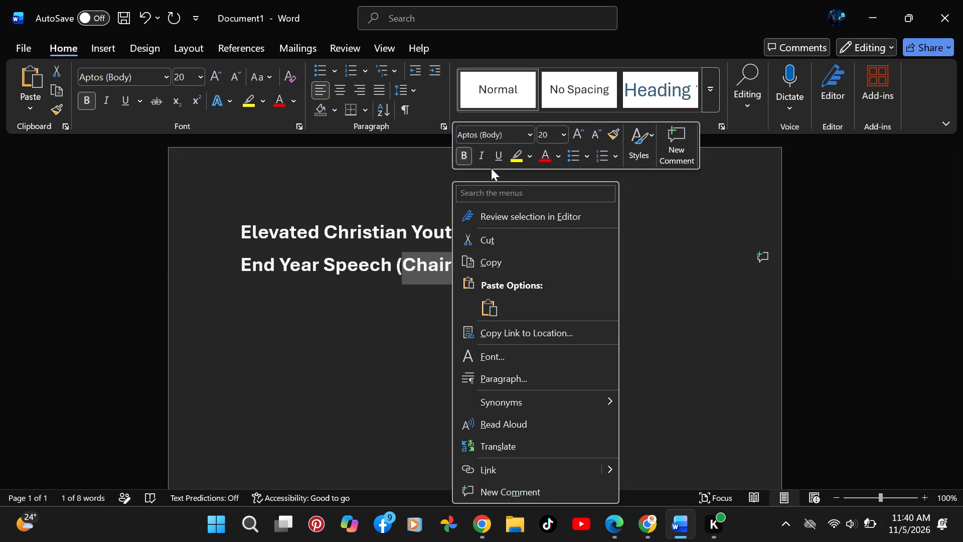
pyautogui.click(480, 163)
pyautogui.click(466, 155)
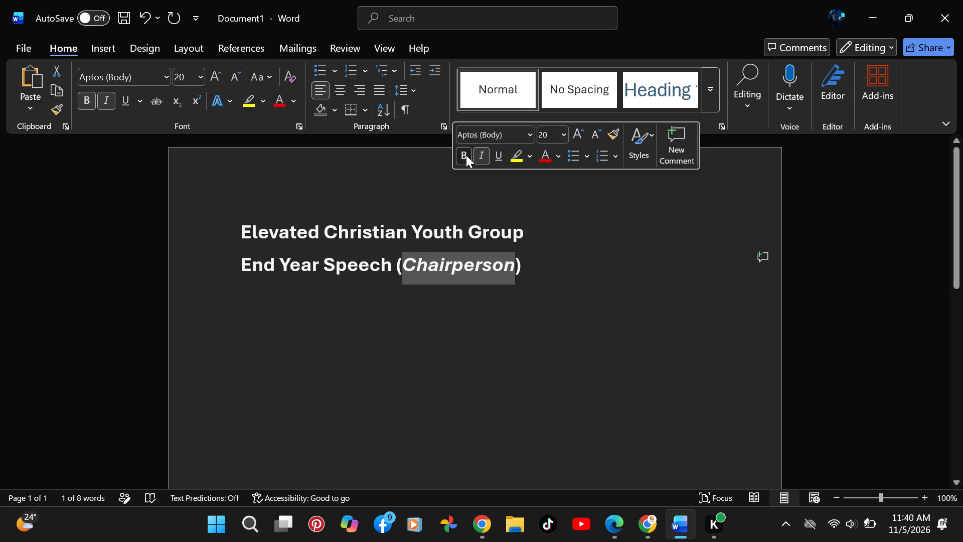
pyautogui.click(543, 264)
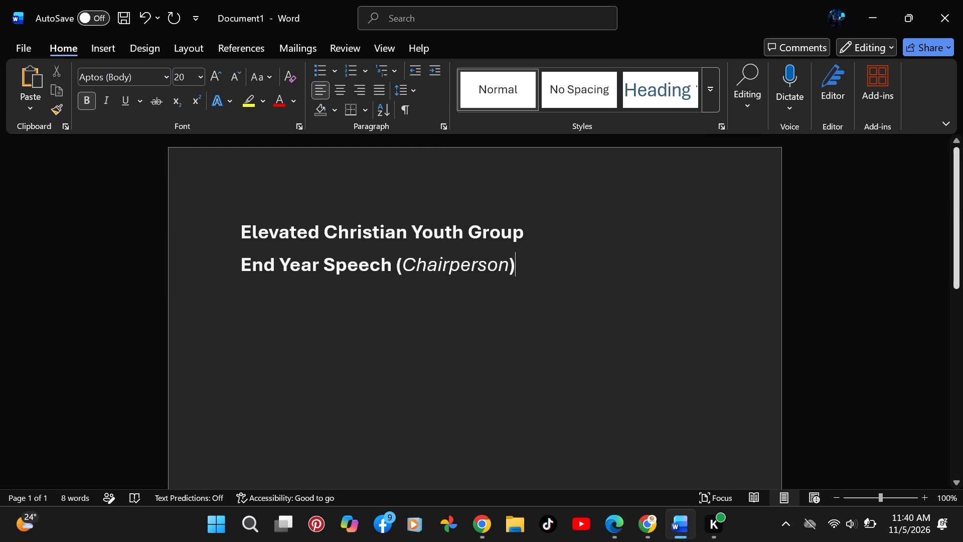
# Change the font colour of the "Elevated Christian Youth Group" line to a light shade of the theme's Green, Accent 6.
pyautogui.moveTo(954, 200); pyautogui.dragTo(957, 231)
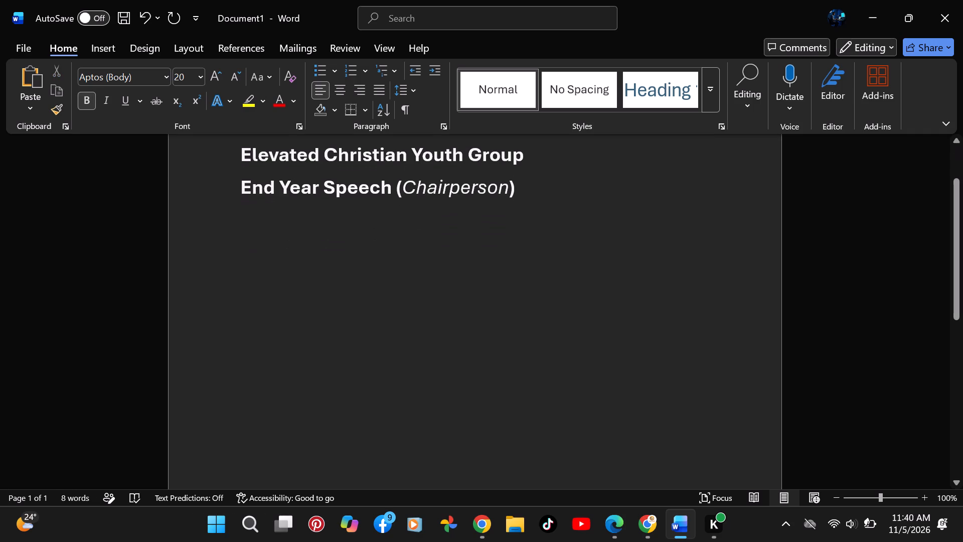
pyautogui.moveTo(238, 154); pyautogui.dragTo(523, 161)
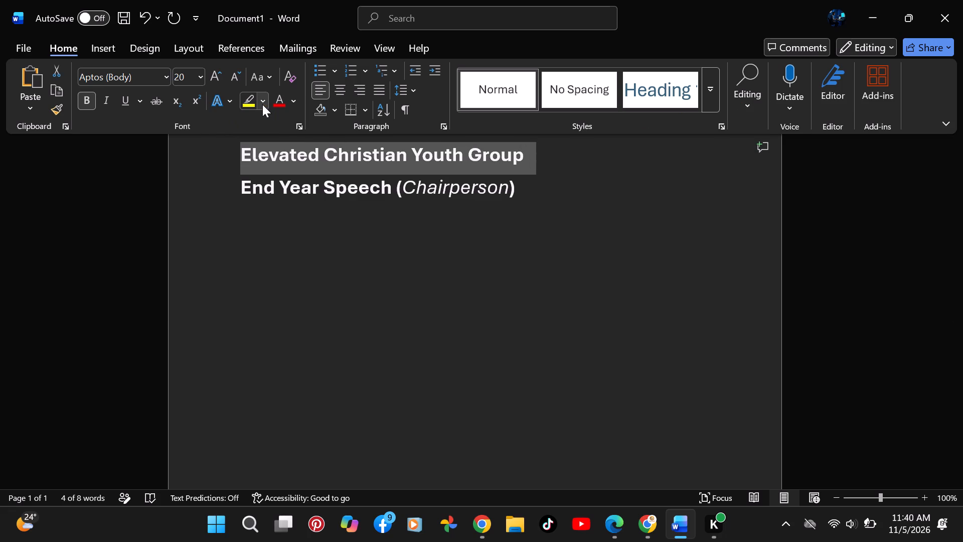
pyautogui.click(290, 103)
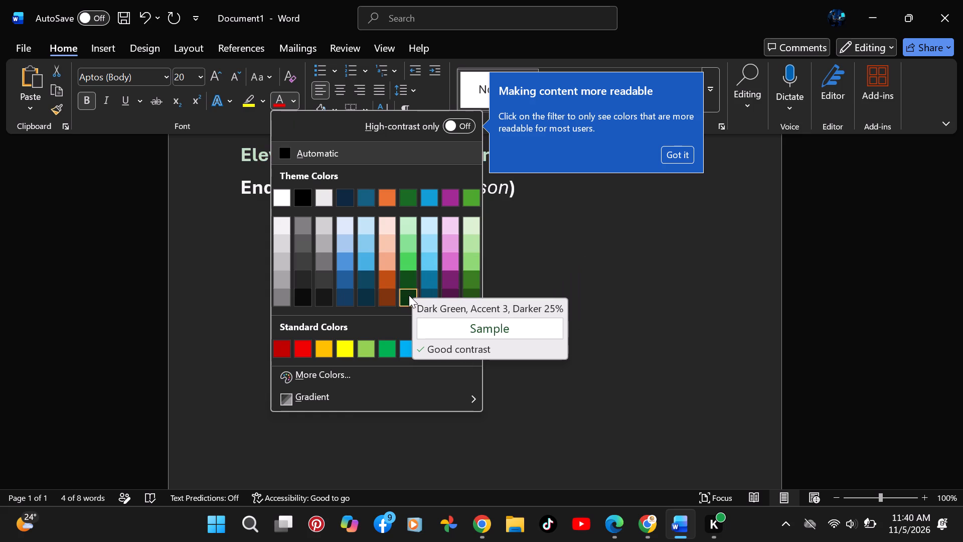
pyautogui.click(467, 261)
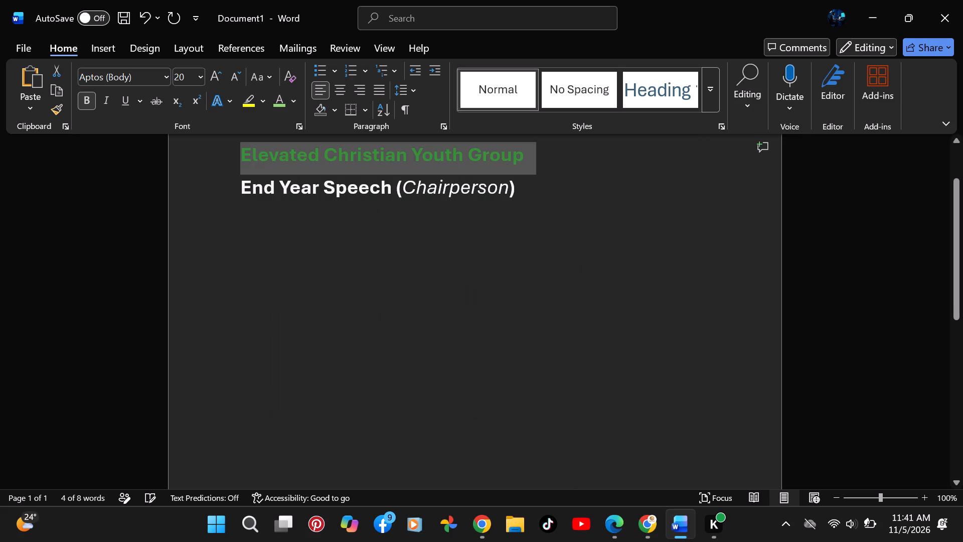
# Set the font size of "End Year Speech" on the second title line to 16.
pyautogui.click(532, 244)
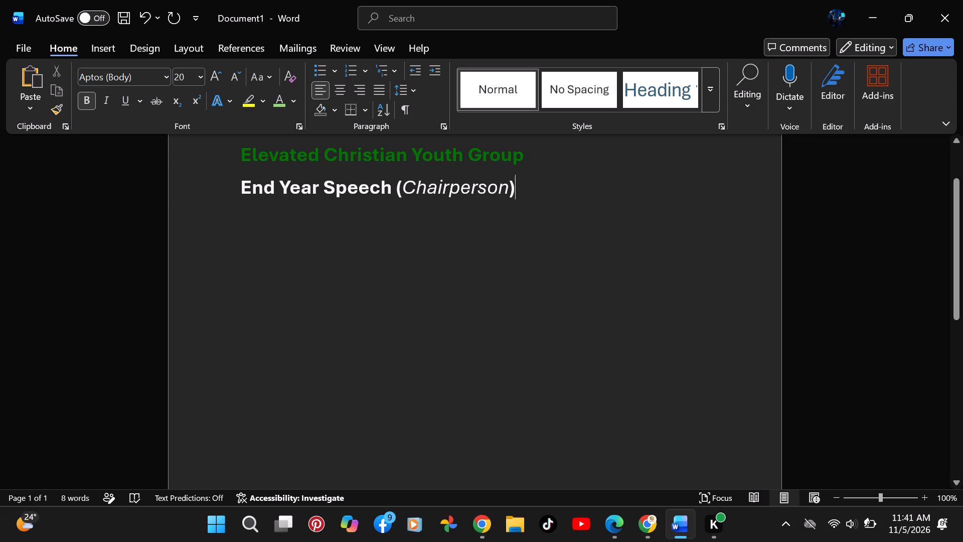
pyautogui.moveTo(241, 189); pyautogui.dragTo(357, 180)
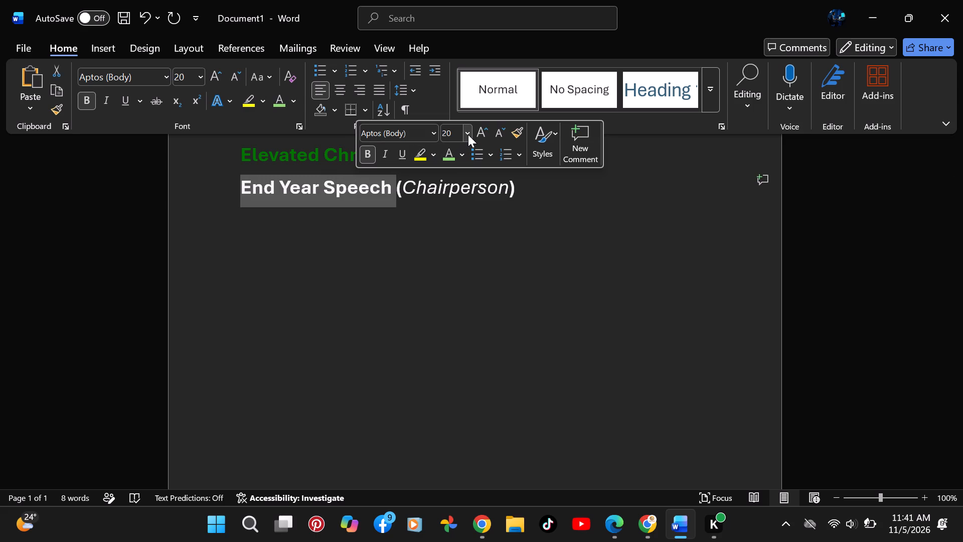
pyautogui.click(468, 134)
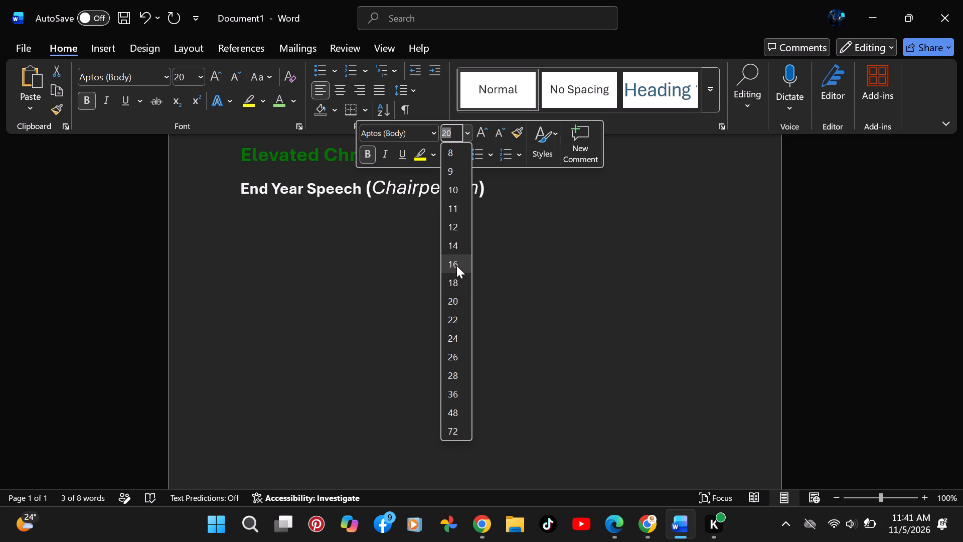
pyautogui.click(456, 265)
pyautogui.click(524, 236)
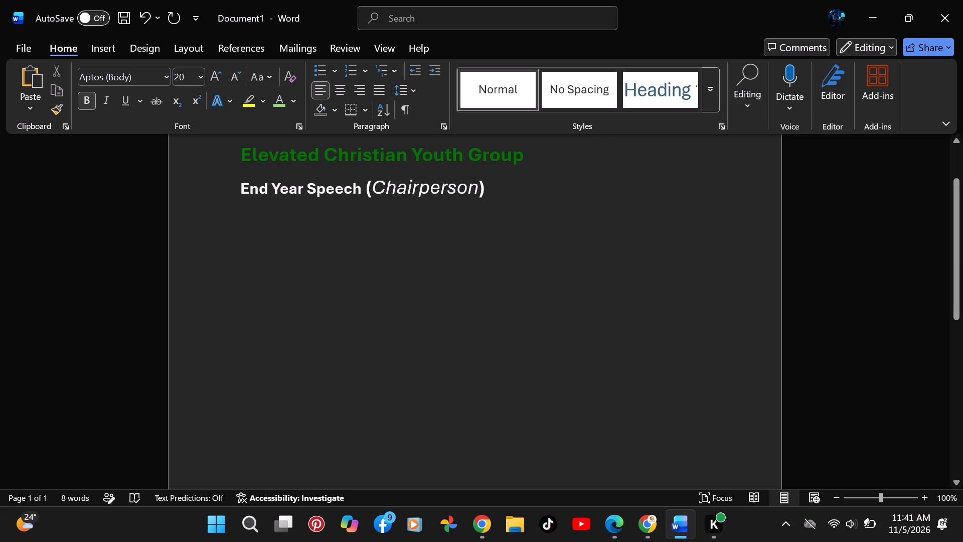
# Set the font size of the italic word "Chairperson" inside the parentheses to 14.
pyautogui.moveTo(375, 192); pyautogui.dragTo(477, 191)
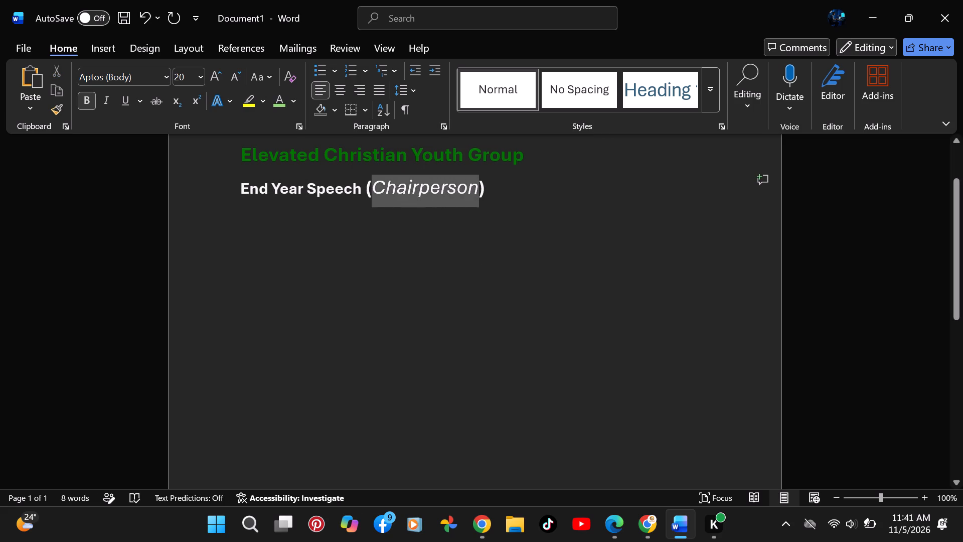
pyautogui.moveTo(477, 191); pyautogui.dragTo(478, 191)
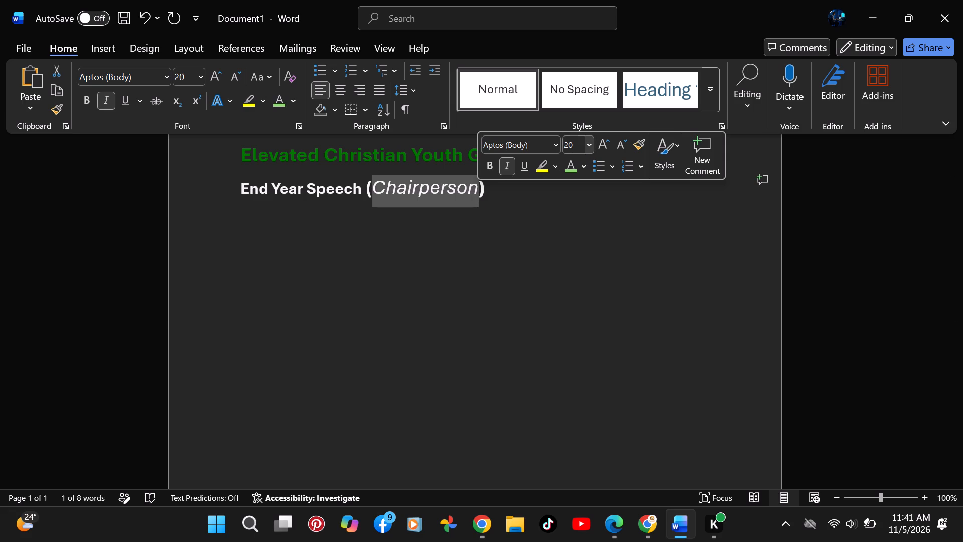
pyautogui.click(583, 148)
pyautogui.click(586, 148)
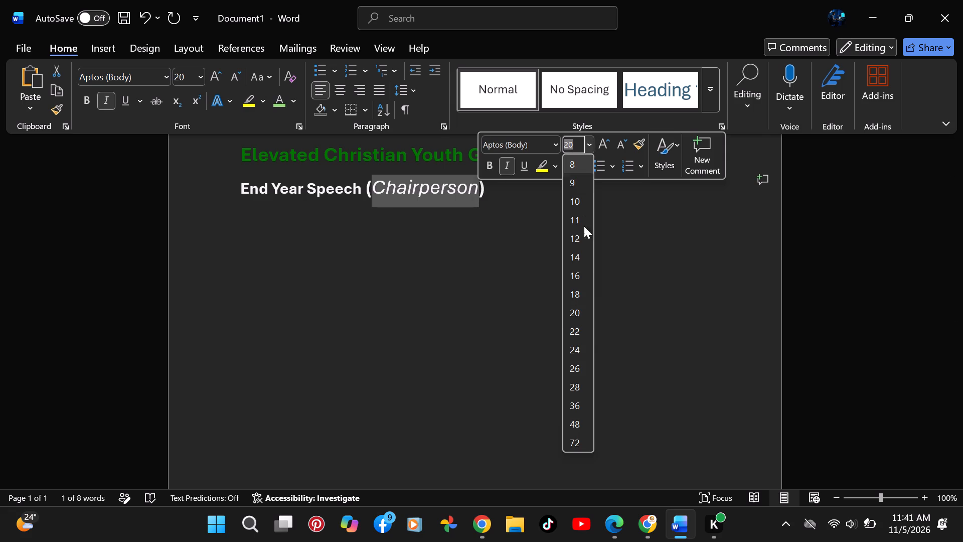
pyautogui.click(580, 264)
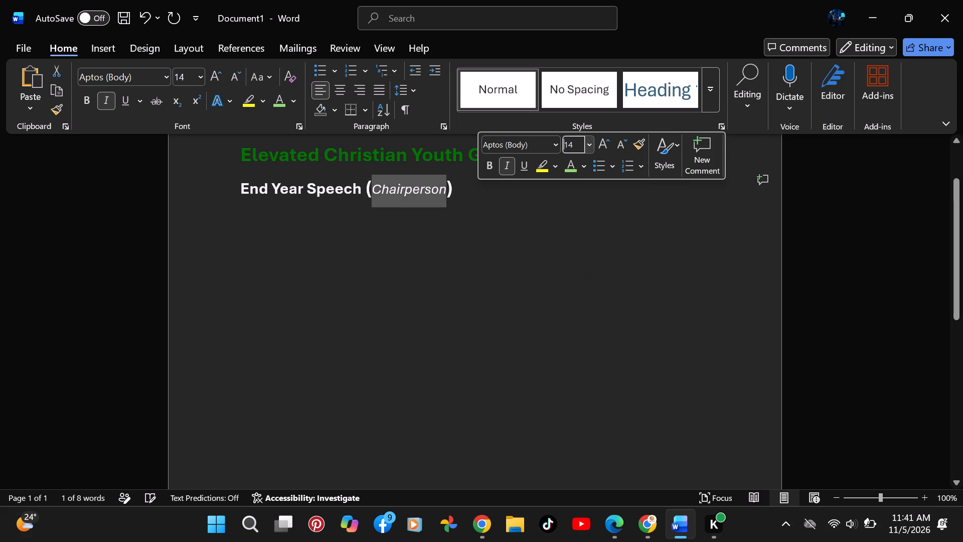
pyautogui.click(624, 252)
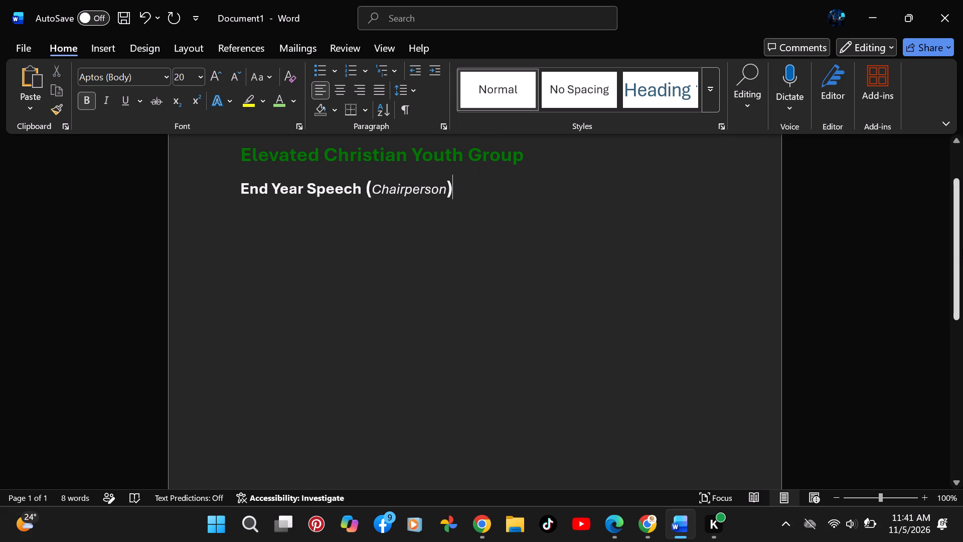
# Underline the whole "End Year Speech (Chairperson)" line.
pyautogui.moveTo(955, 249); pyautogui.dragTo(956, 212)
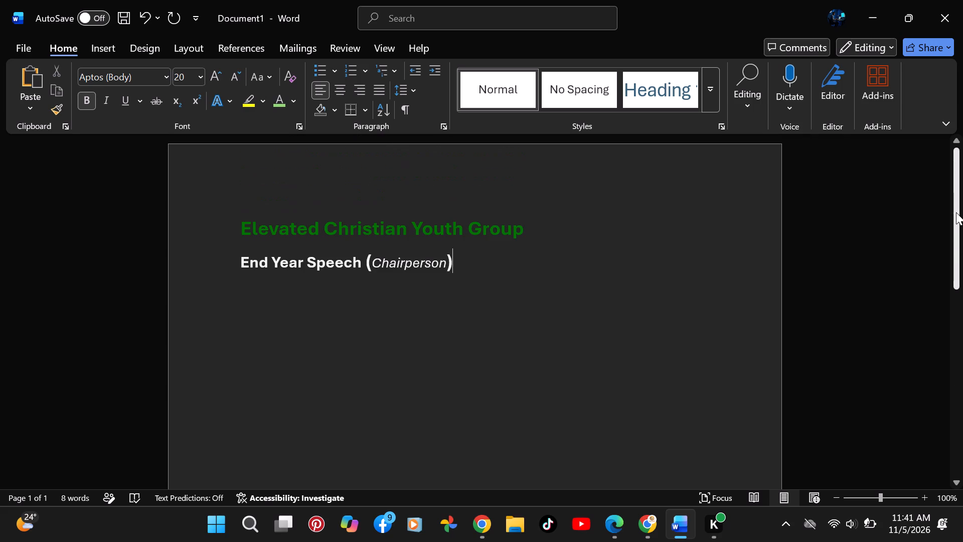
pyautogui.moveTo(956, 212); pyautogui.dragTo(954, 218)
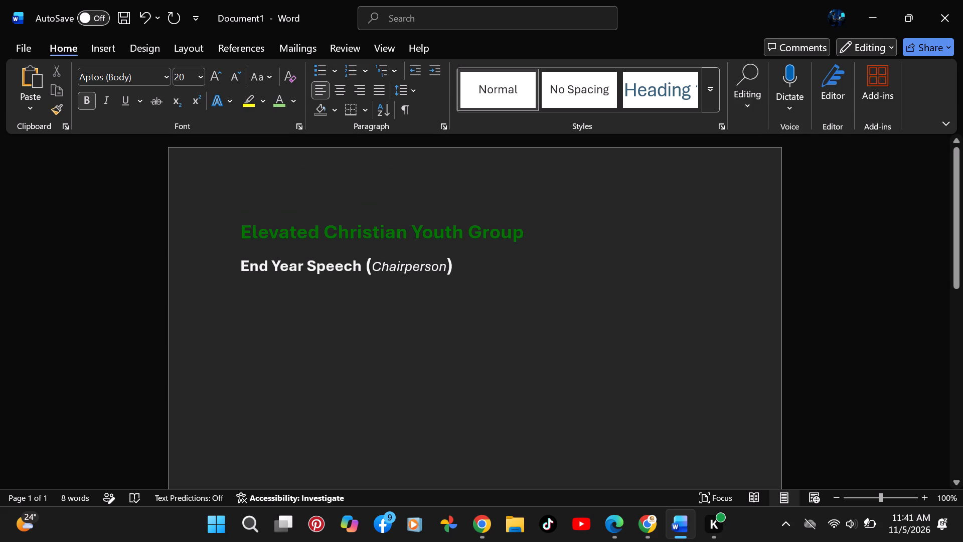
pyautogui.doubleClick(250, 306)
pyautogui.moveTo(239, 267); pyautogui.dragTo(457, 254)
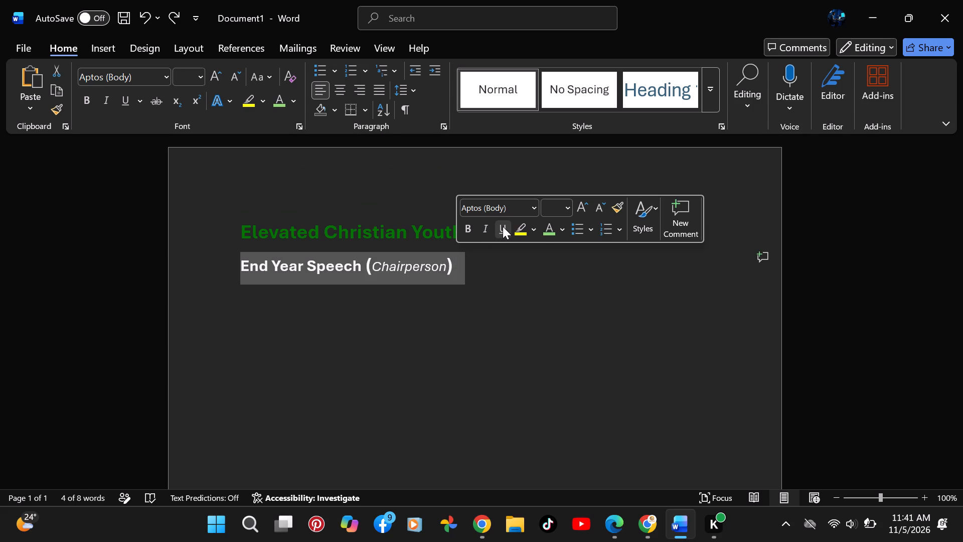
pyautogui.click(503, 226)
pyautogui.click(459, 349)
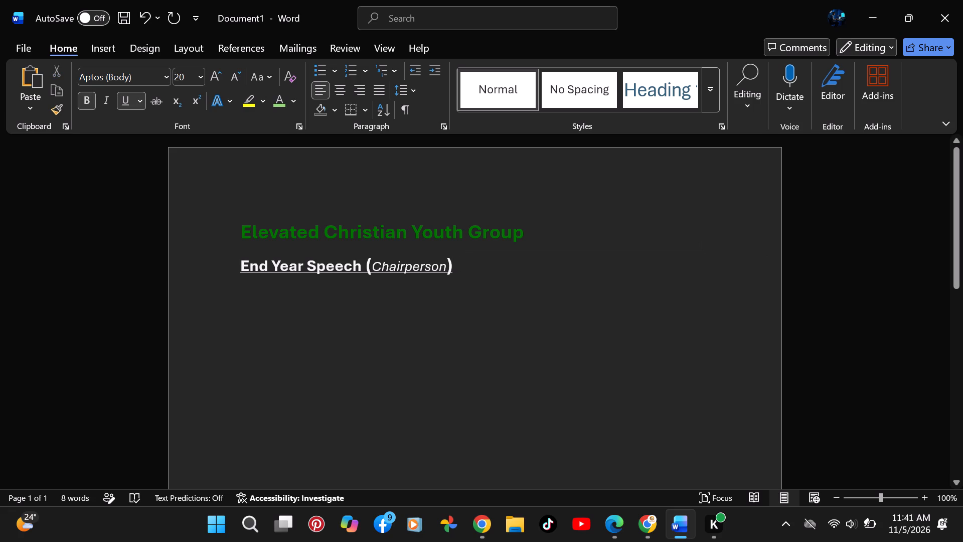
# Start a new body line below the "End Year Speech (Chairperson)" line with underline and bold turned off.
pyautogui.press('Return')
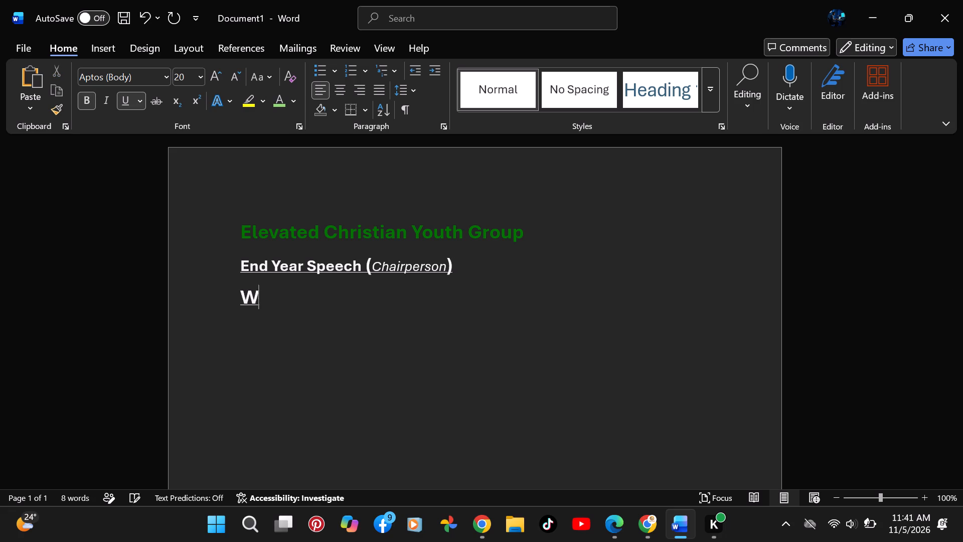
pyautogui.press('e')
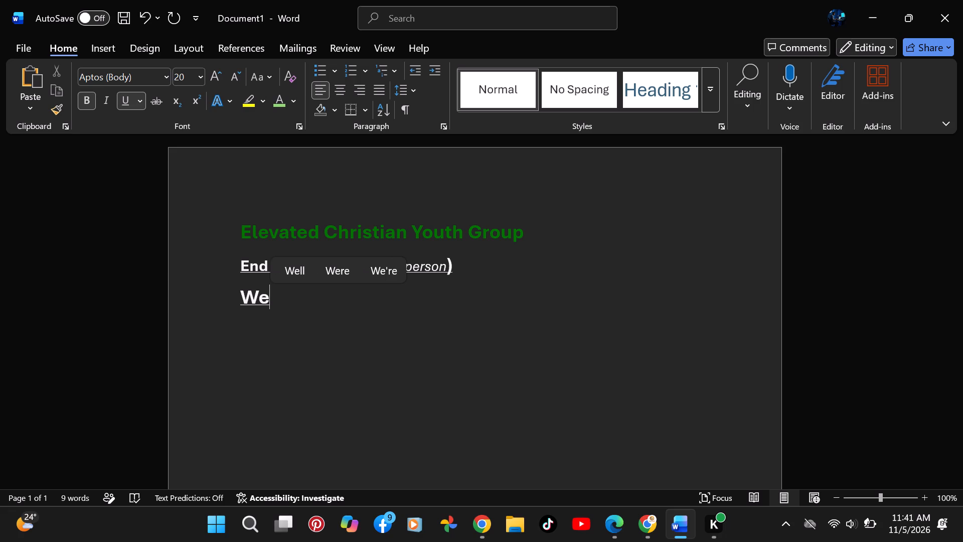
pyautogui.click(81, 108)
pyautogui.press('BackSpace')
pyautogui.press('BackSpace')
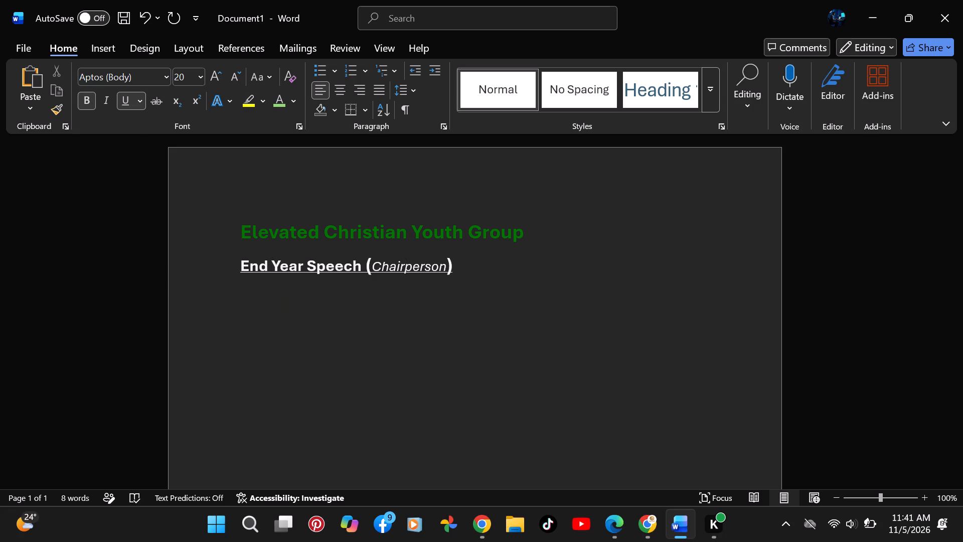
pyautogui.click(119, 106)
pyautogui.click(84, 103)
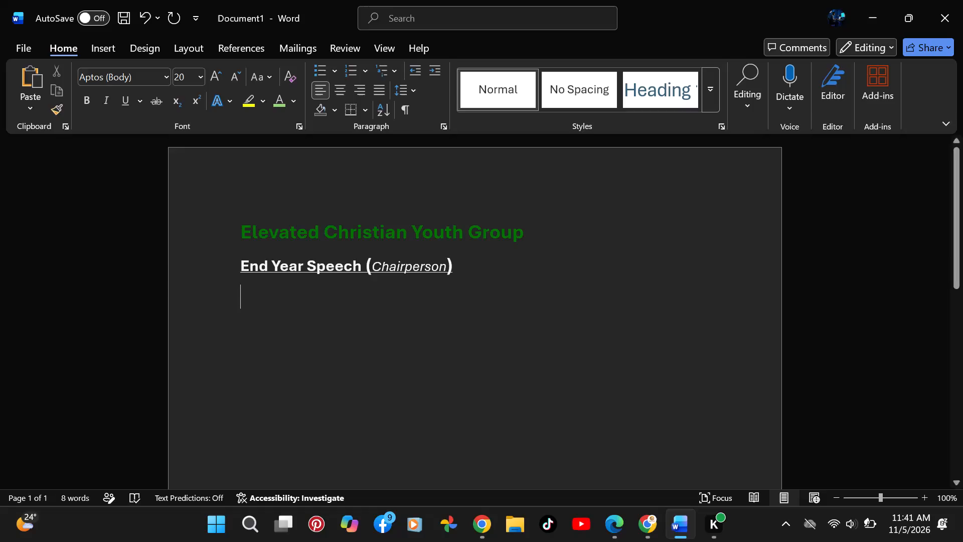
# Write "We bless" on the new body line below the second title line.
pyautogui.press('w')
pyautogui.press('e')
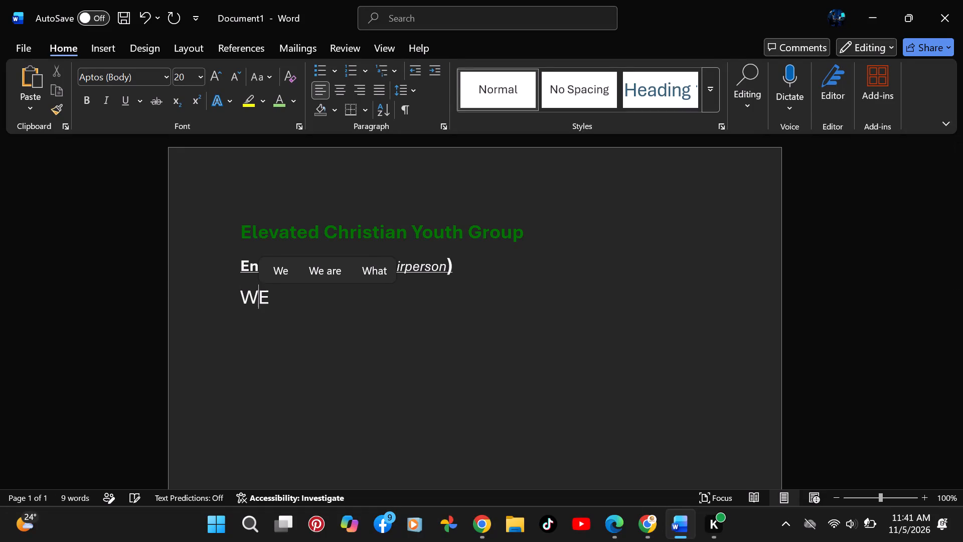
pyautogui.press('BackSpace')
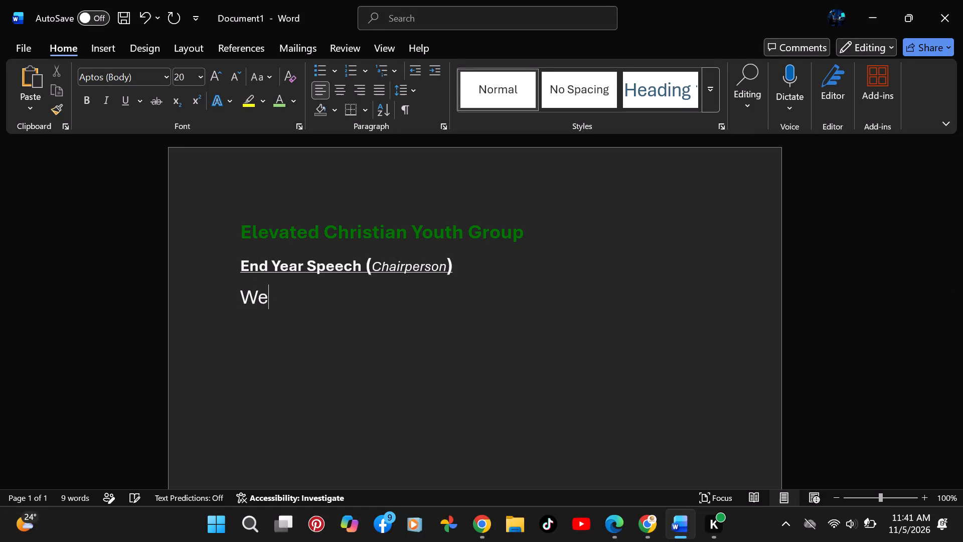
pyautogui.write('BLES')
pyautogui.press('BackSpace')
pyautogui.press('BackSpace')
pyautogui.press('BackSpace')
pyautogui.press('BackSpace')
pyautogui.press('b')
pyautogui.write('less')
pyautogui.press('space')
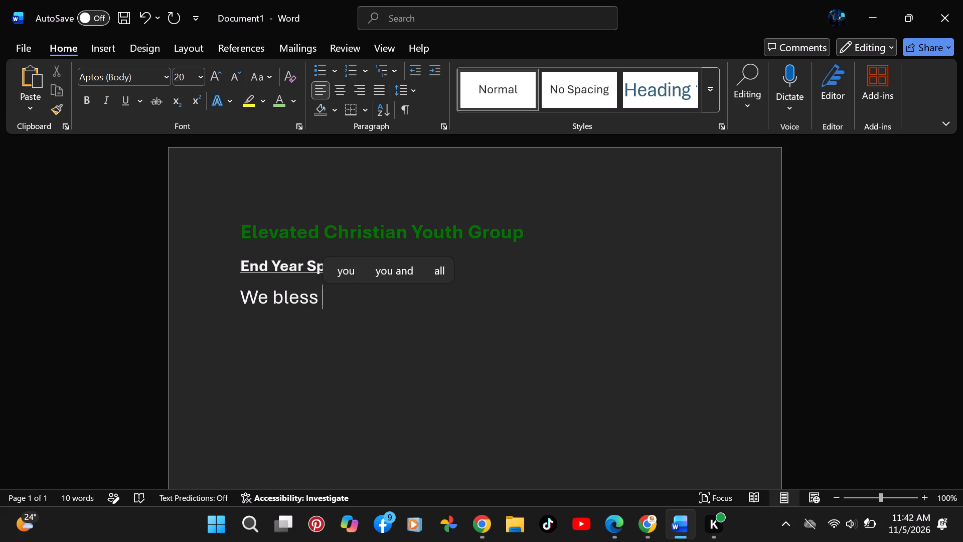
# Set the font size of the "We bless" body text to 14.
pyautogui.click(196, 83)
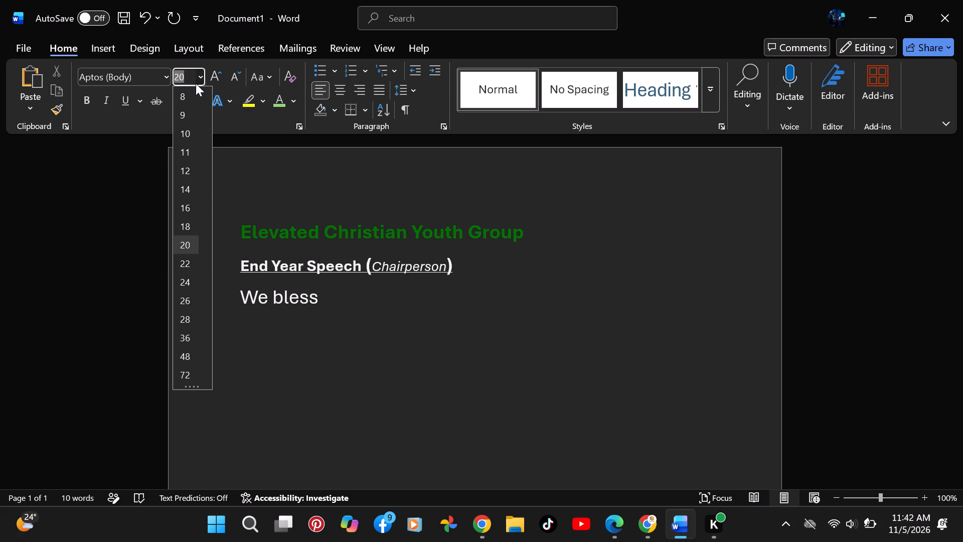
pyautogui.click(191, 211)
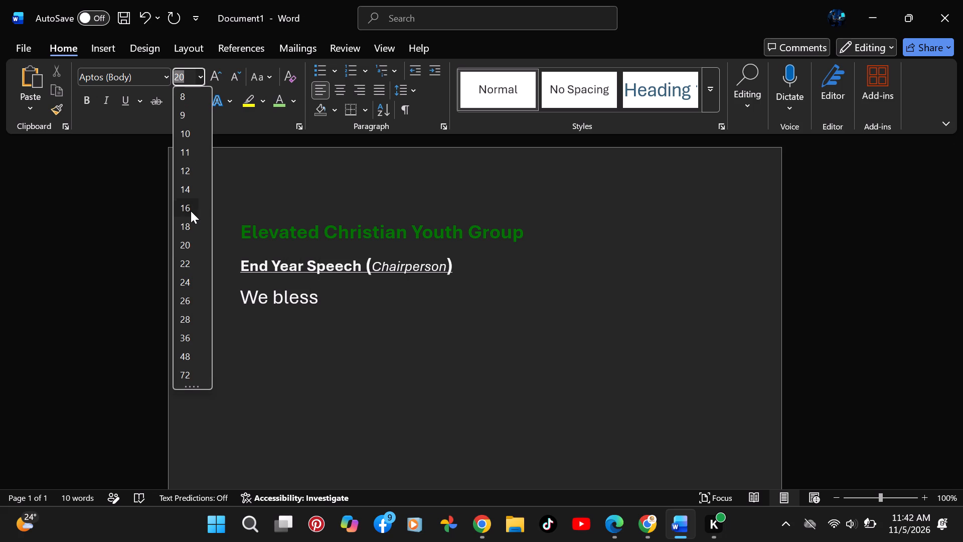
pyautogui.moveTo(322, 299); pyautogui.dragTo(242, 294)
pyautogui.click(196, 79)
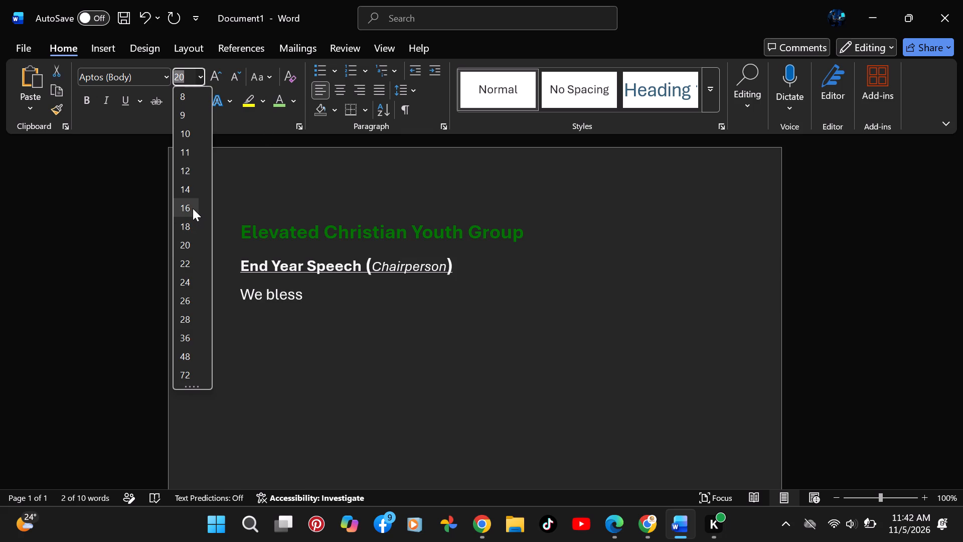
pyautogui.click(191, 190)
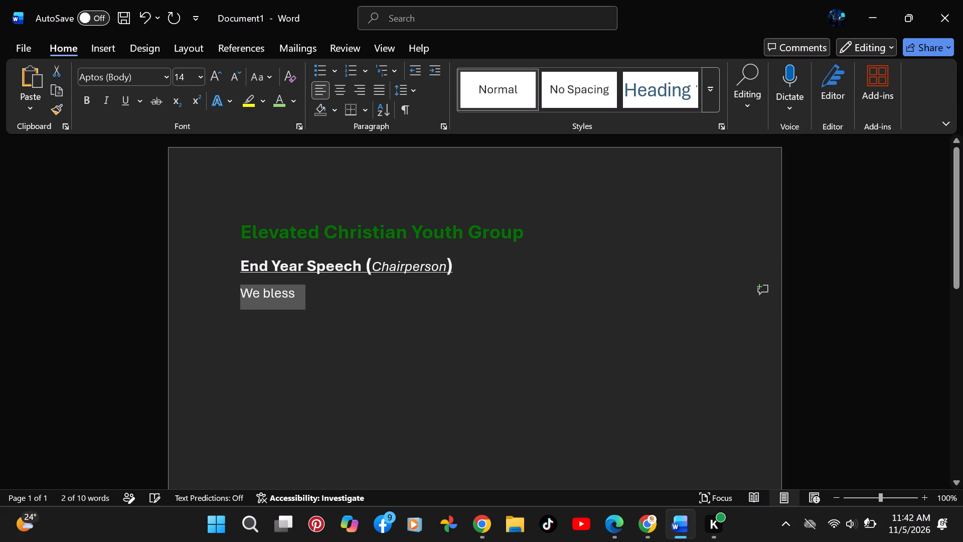
pyautogui.click(382, 341)
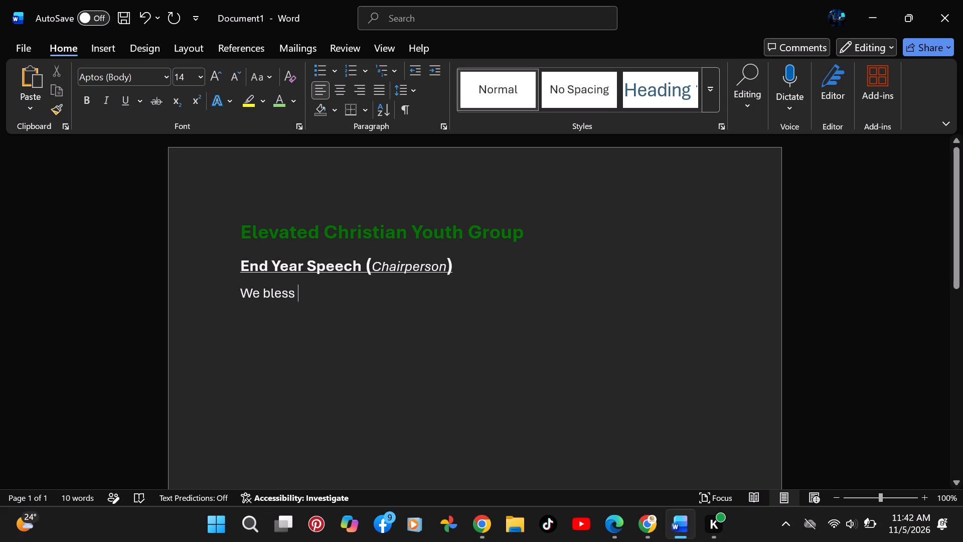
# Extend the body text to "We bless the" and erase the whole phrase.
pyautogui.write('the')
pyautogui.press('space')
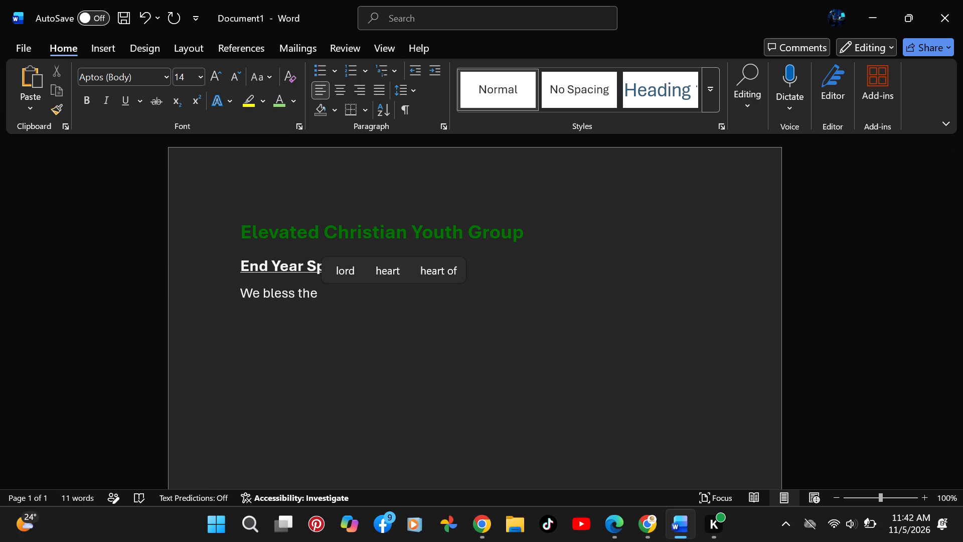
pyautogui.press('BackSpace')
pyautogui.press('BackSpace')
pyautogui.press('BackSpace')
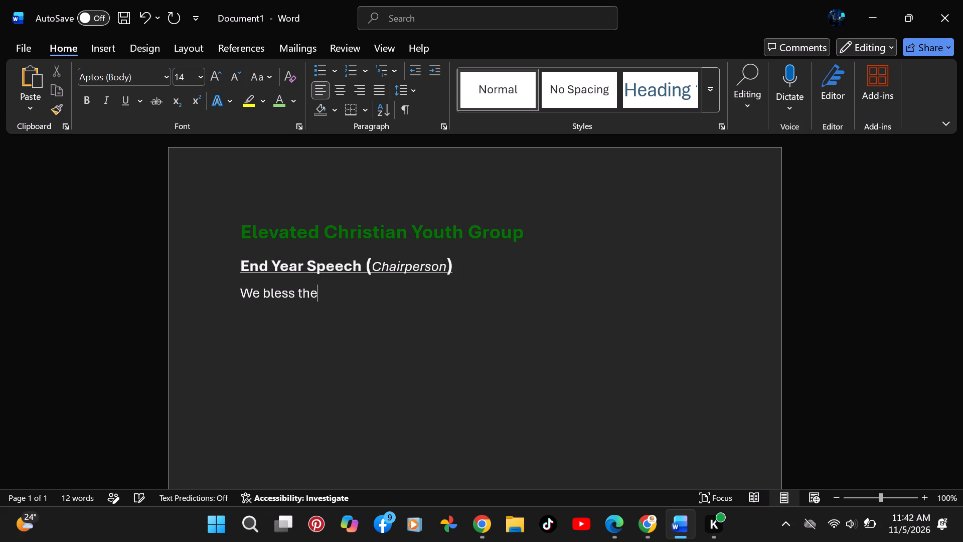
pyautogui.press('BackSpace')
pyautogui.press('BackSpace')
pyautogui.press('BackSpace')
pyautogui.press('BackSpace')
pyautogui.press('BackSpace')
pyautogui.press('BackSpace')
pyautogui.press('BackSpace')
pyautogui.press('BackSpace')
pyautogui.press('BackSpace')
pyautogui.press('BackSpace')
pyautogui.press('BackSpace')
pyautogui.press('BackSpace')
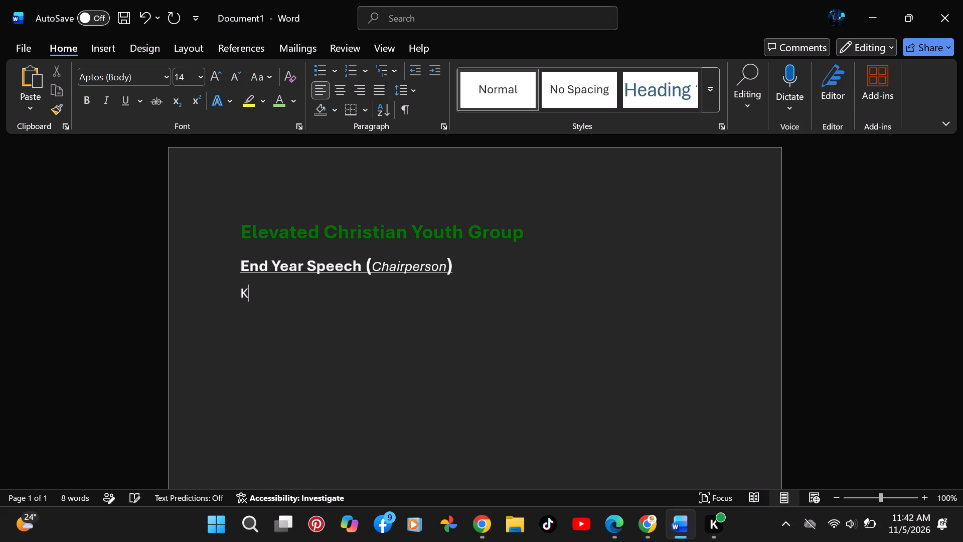
# Write "Key highlights;" on the body line below the second title line.
pyautogui.write('ey')
pyautogui.press('space')
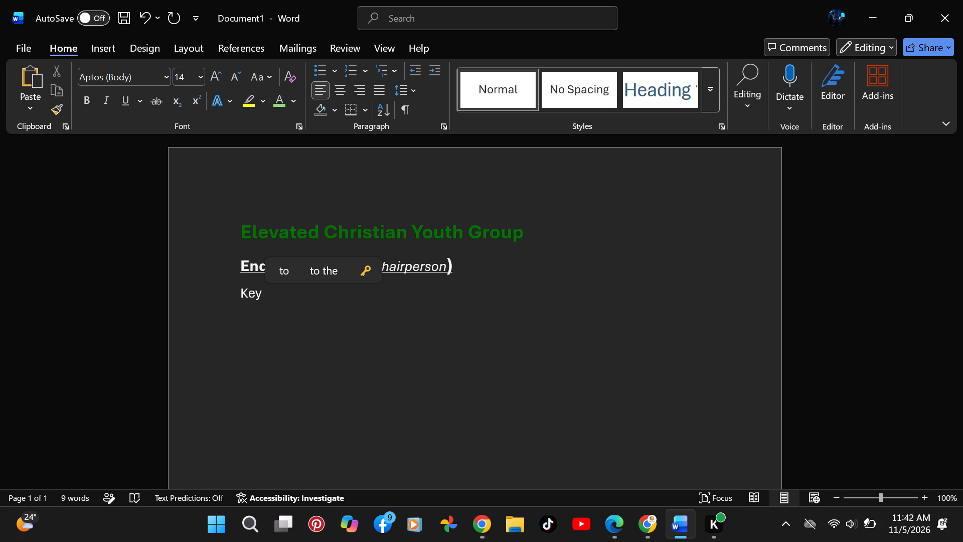
pyautogui.write('highlic')
pyautogui.press('BackSpace')
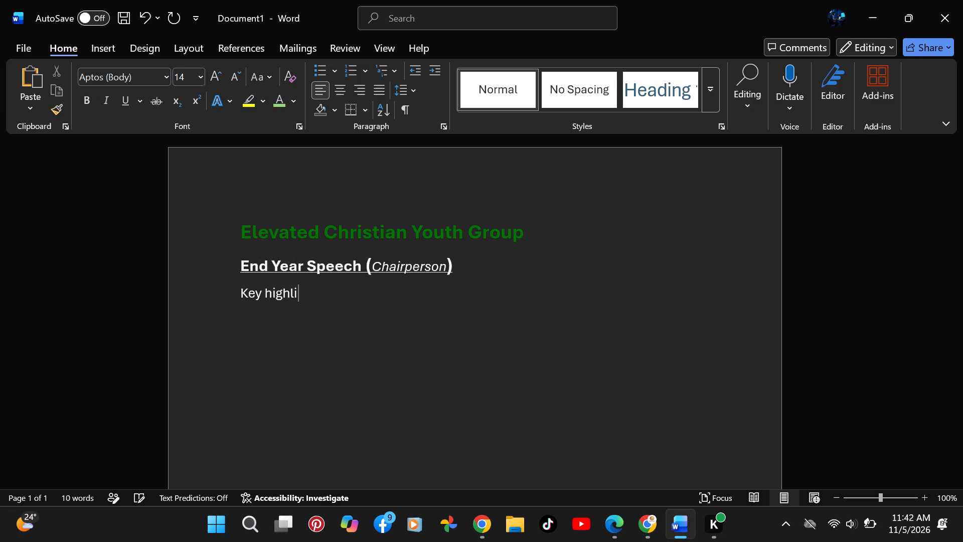
pyautogui.write('ghts')
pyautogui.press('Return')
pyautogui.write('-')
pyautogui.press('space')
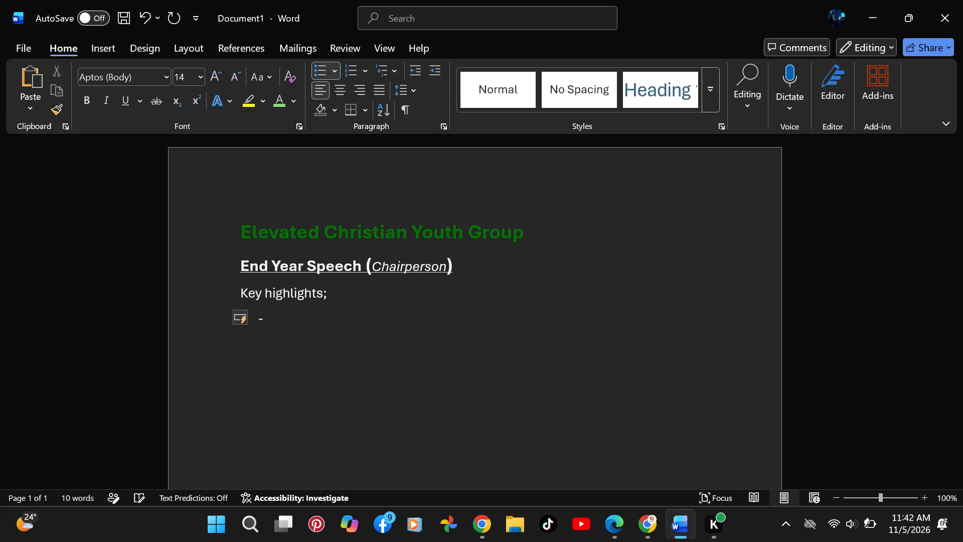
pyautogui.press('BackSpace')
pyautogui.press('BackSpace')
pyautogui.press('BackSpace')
# Start a list with solid round bullets on a new line below "Key highlights;".
pyautogui.press('Return')
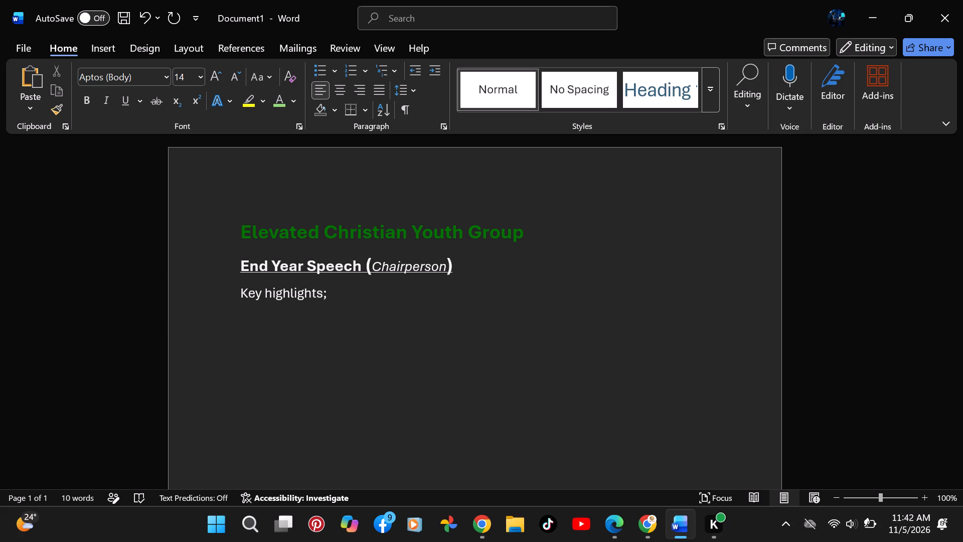
pyautogui.click(319, 73)
pyautogui.click(334, 69)
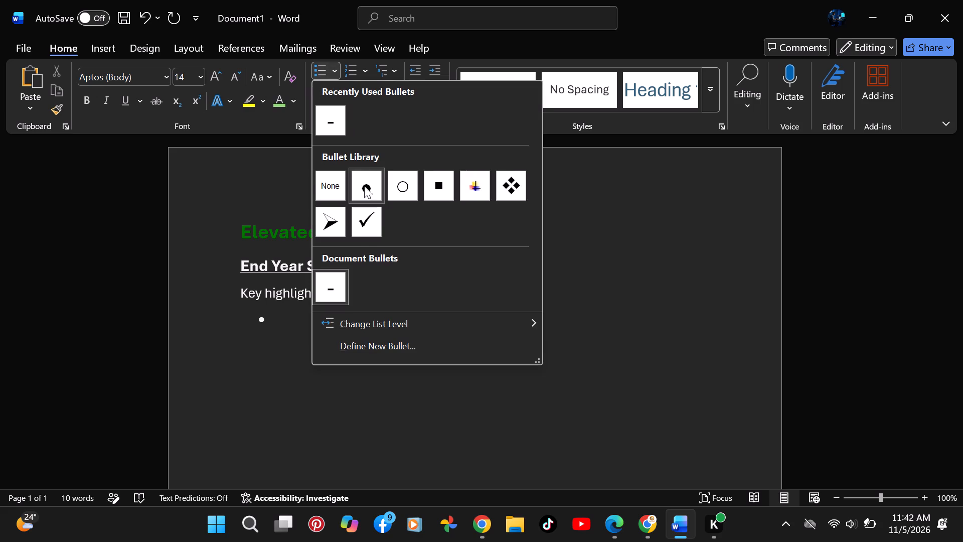
pyautogui.click(364, 186)
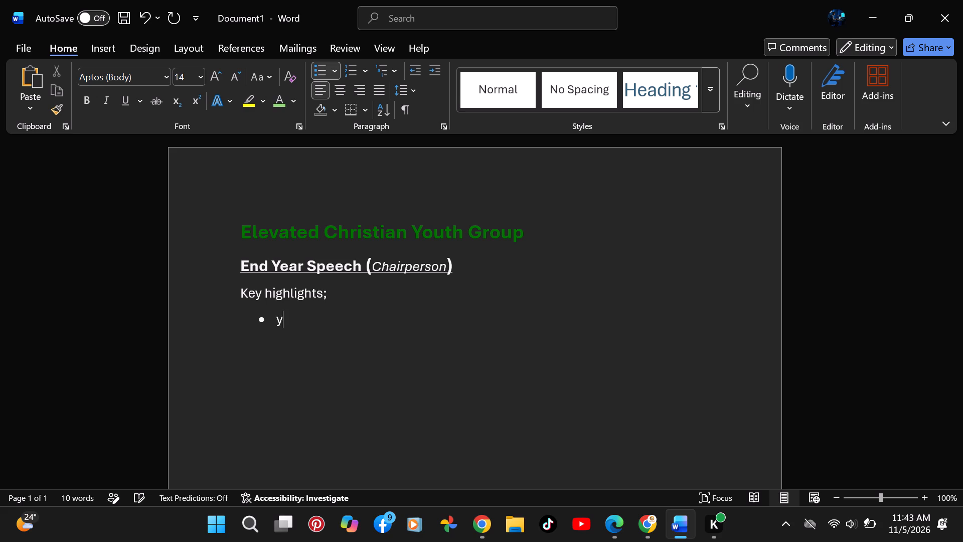
# Write "Years review" as the first bullet under the key highlights.
pyautogui.press('BackSpace')
pyautogui.press('BackSpace')
pyautogui.press('y')
pyautogui.press('e')
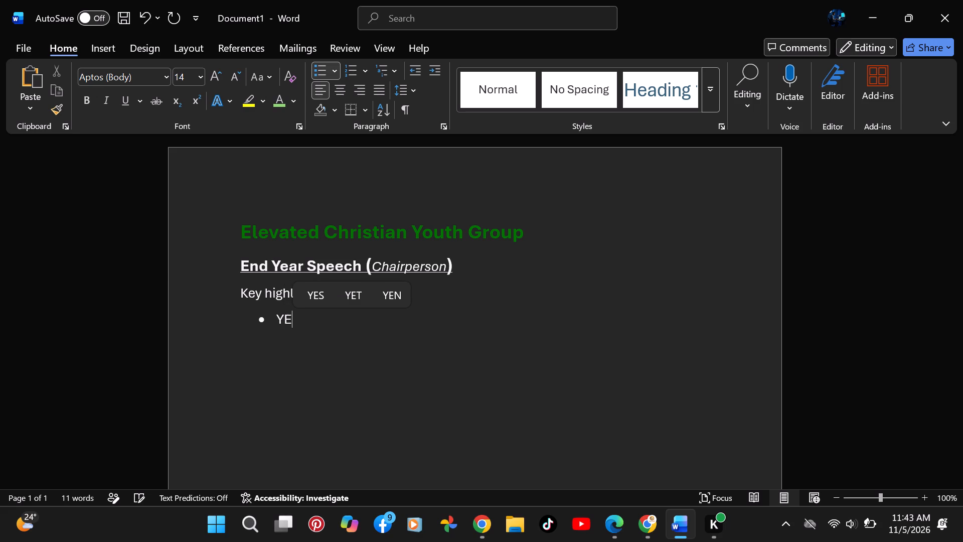
pyautogui.write('ears')
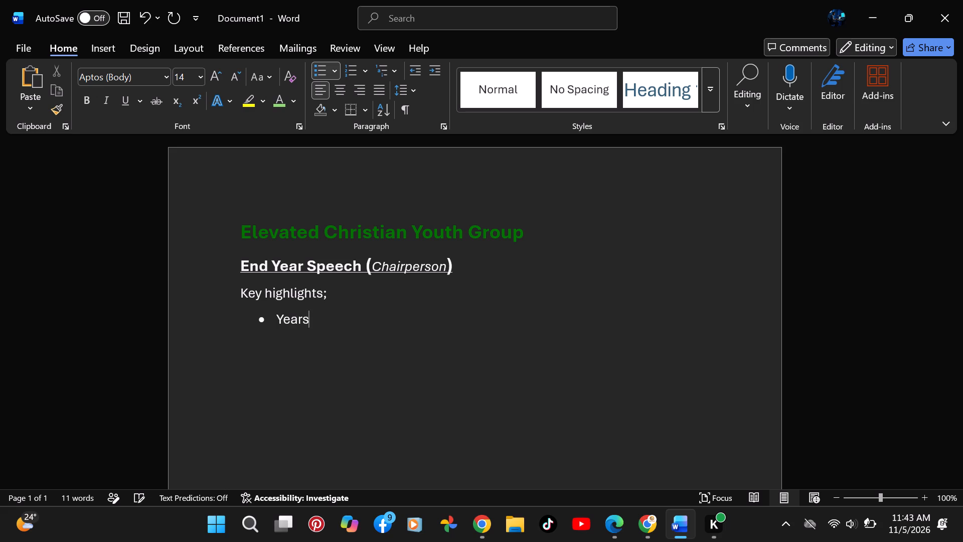
pyautogui.press('space')
pyautogui.write('rev')
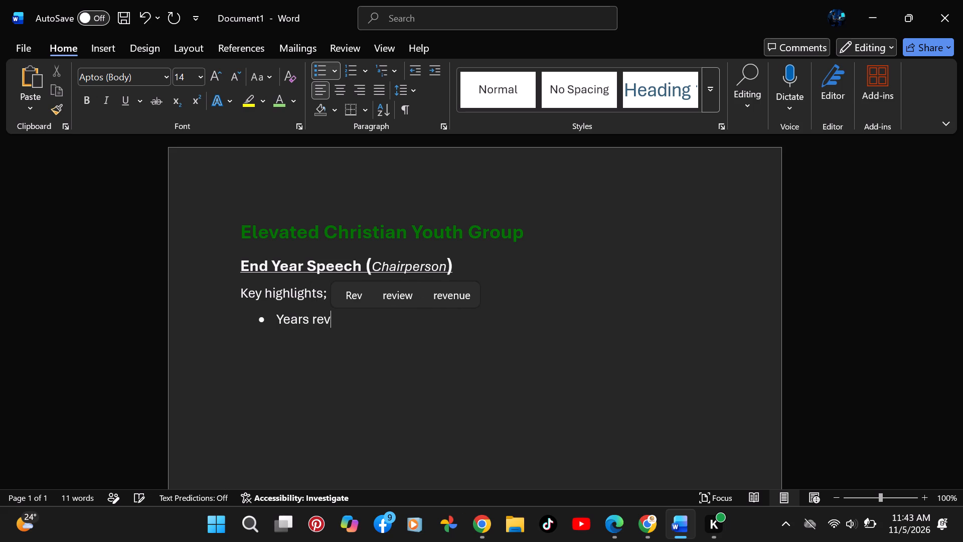
pyautogui.write('iew')
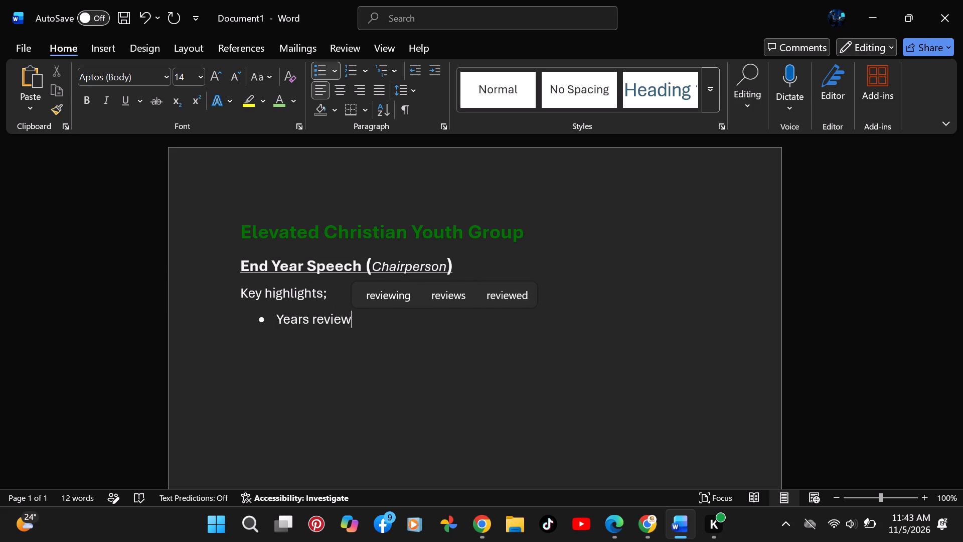
# Add "Achievements" and "Events" as the second and third bullets of the key highlights list.
pyautogui.press('Return')
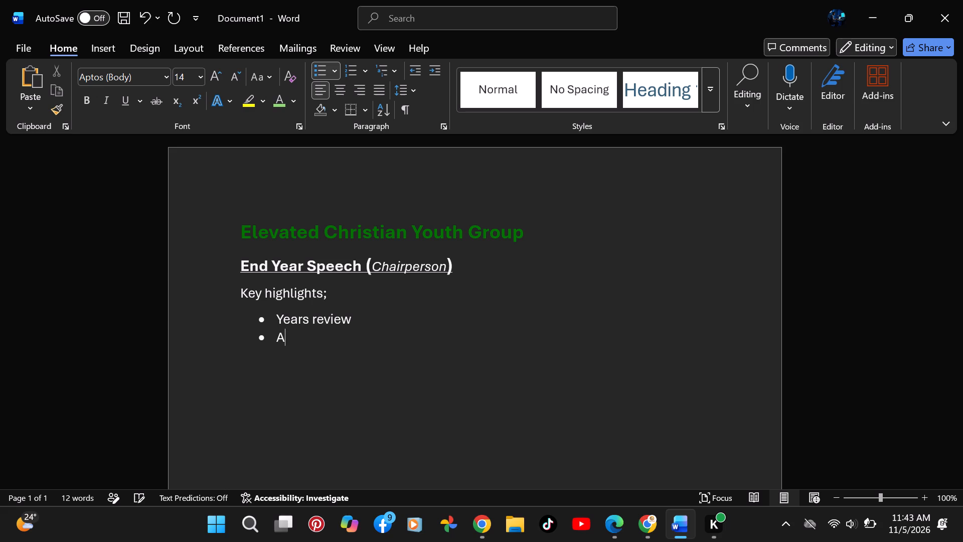
pyautogui.write('chiew')
pyautogui.press('BackSpace')
pyautogui.write('ve')
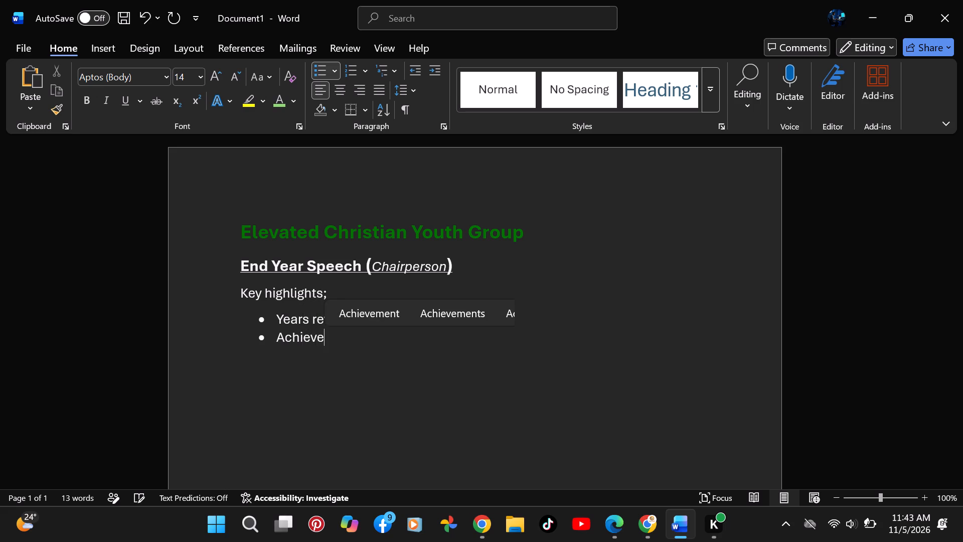
pyautogui.write('men')
pyautogui.write('ts')
pyautogui.press('Return')
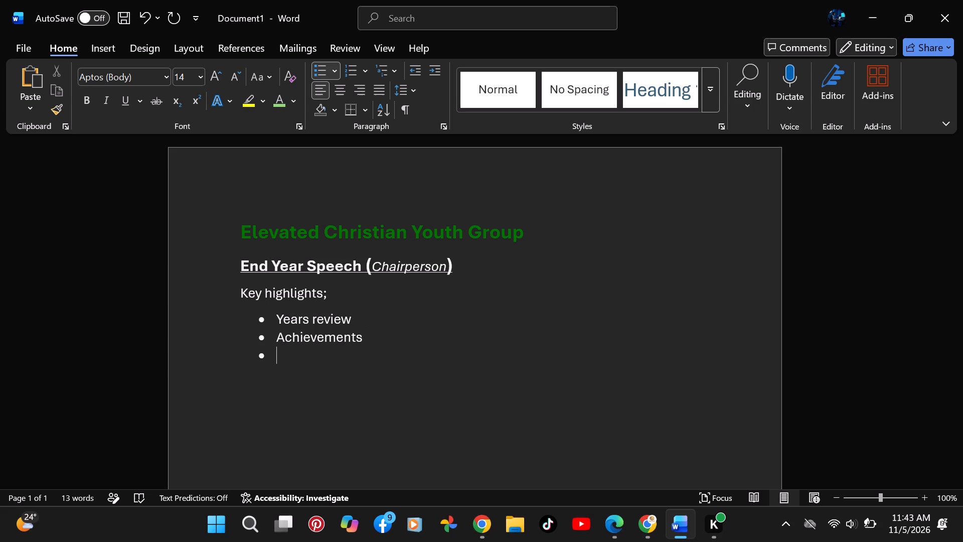
pyautogui.write('vents')
# Add "Challenges" as the fourth bullet, correctly spelled, followed by a new empty bullet.
pyautogui.press('Return')
pyautogui.write('ha')
pyautogui.write('lla')
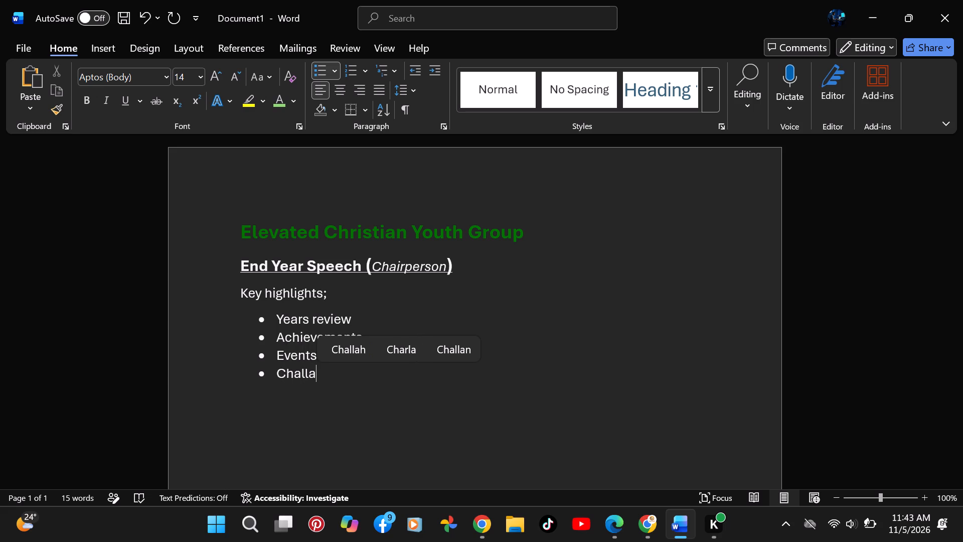
pyautogui.write('nges')
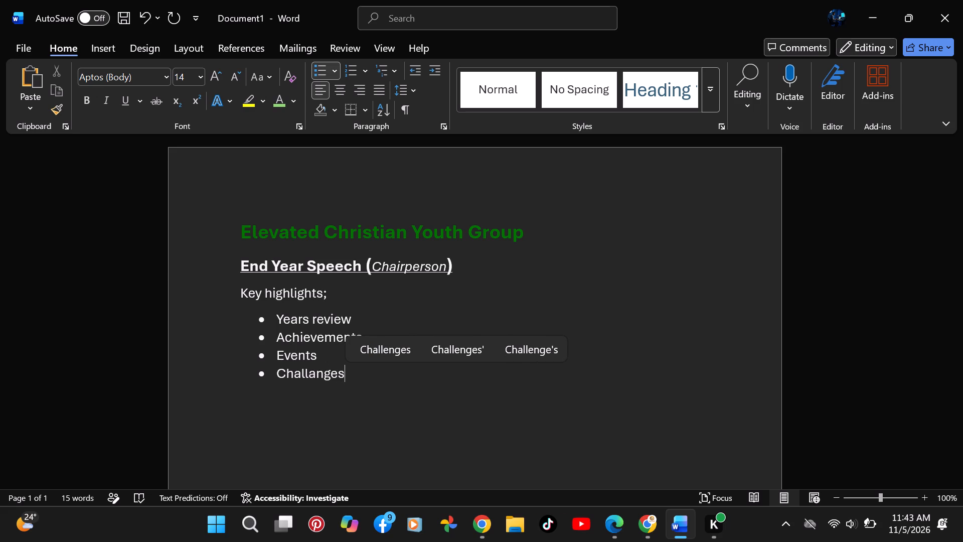
pyautogui.press('Left')
pyautogui.press('Left')
pyautogui.press('Left')
pyautogui.press('Left')
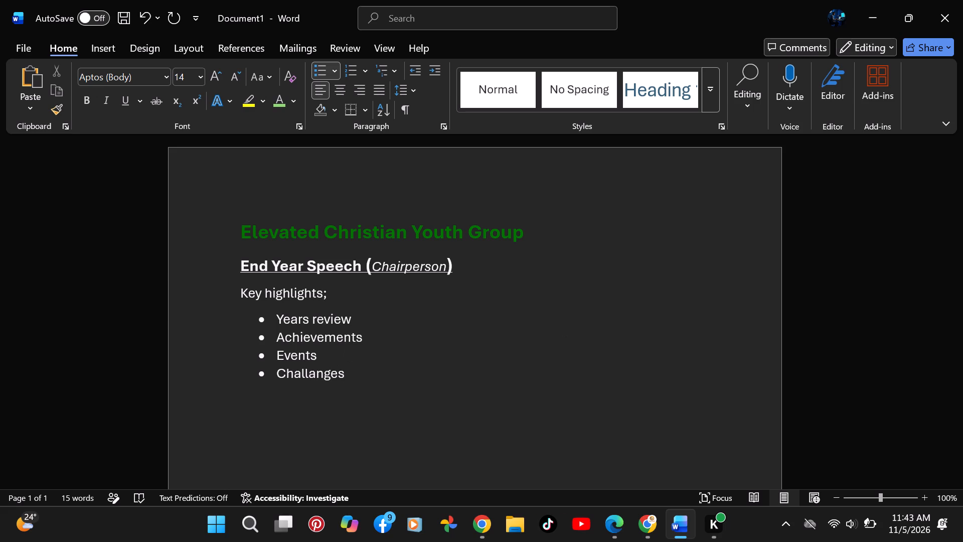
pyautogui.press('BackSpace')
pyautogui.press('e')
pyautogui.press('Right')
pyautogui.press('Right')
pyautogui.press('Right')
pyautogui.press('Right')
pyautogui.press('Return')
# Remove the underline from "(Chairperson)" in the second title line.
pyautogui.moveTo(453, 273); pyautogui.dragTo(426, 270)
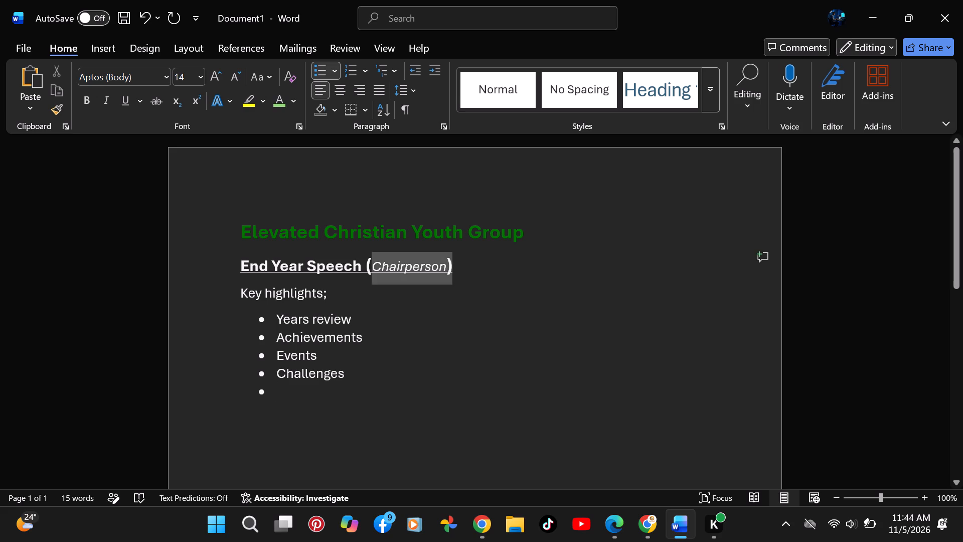
pyautogui.moveTo(426, 270); pyautogui.dragTo(365, 266)
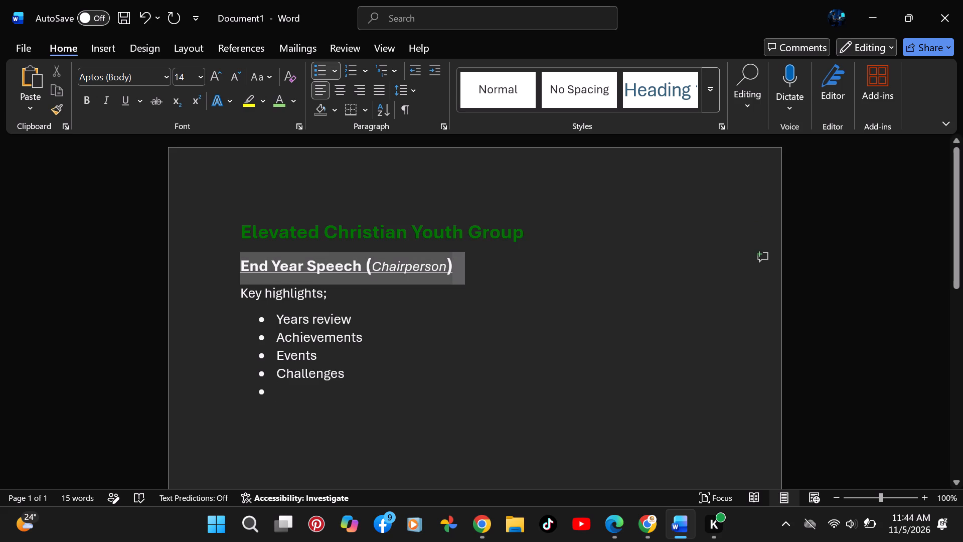
pyautogui.moveTo(365, 266); pyautogui.dragTo(367, 270)
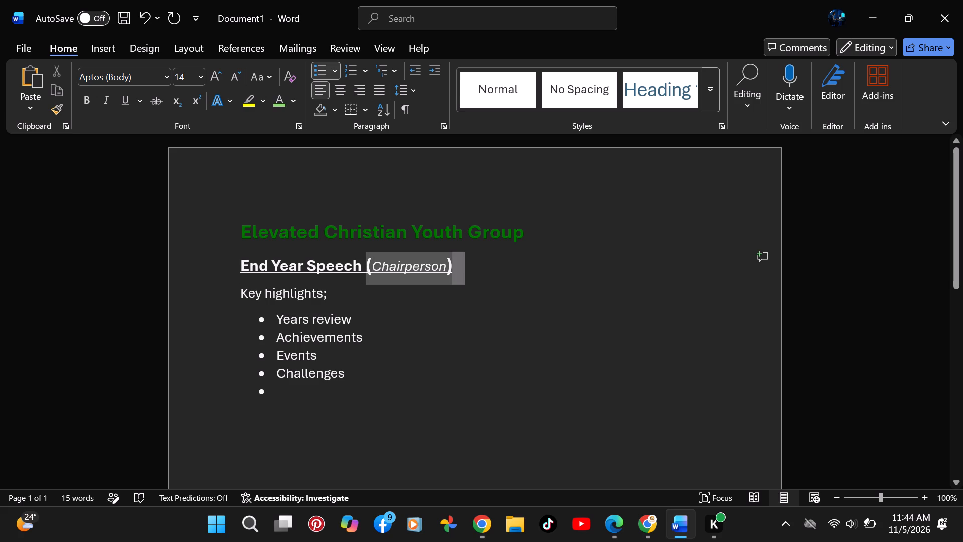
pyautogui.moveTo(367, 270); pyautogui.dragTo(366, 272)
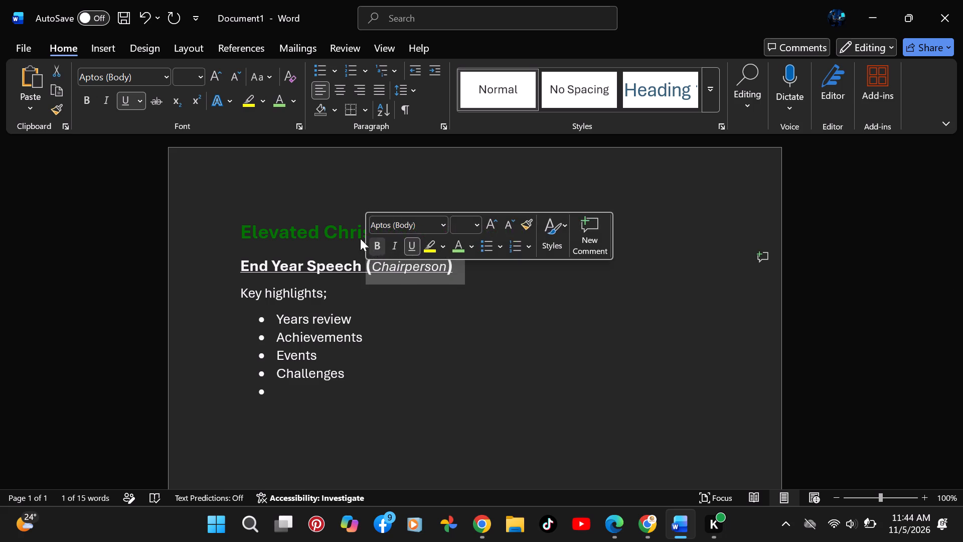
pyautogui.click(120, 98)
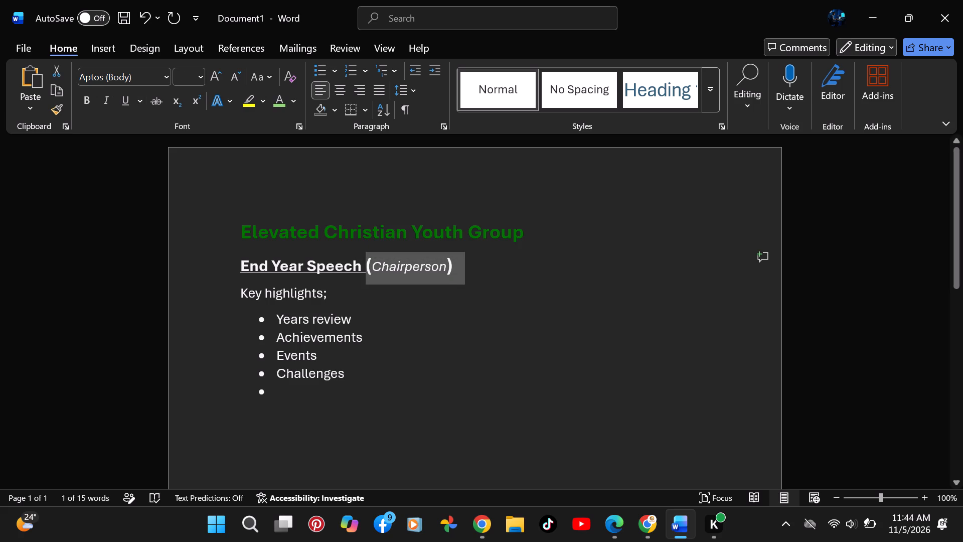
pyautogui.click(491, 255)
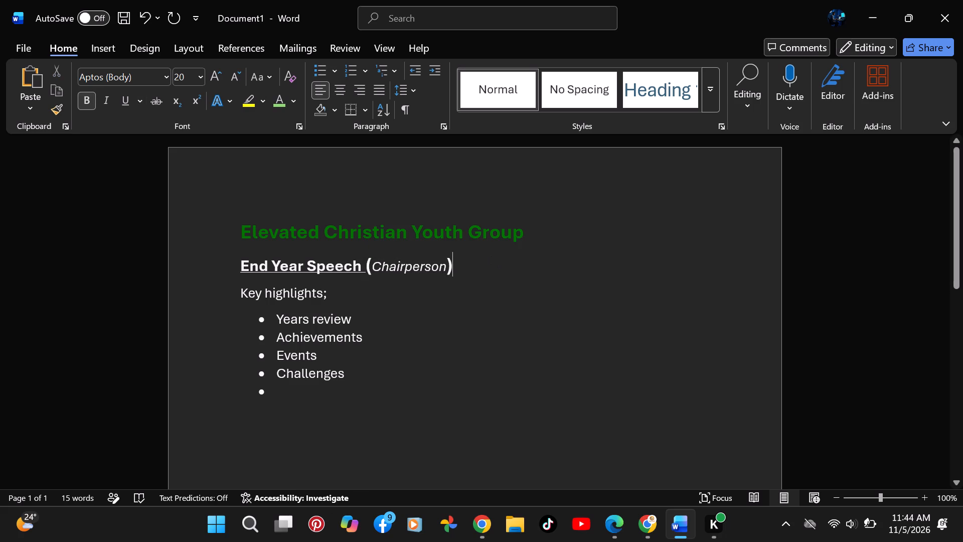
# Delete the space between "End Year Speech" and "(Chairperson)" in the second title line.
pyautogui.click(366, 271)
pyautogui.press('BackSpace')
pyautogui.press('space')
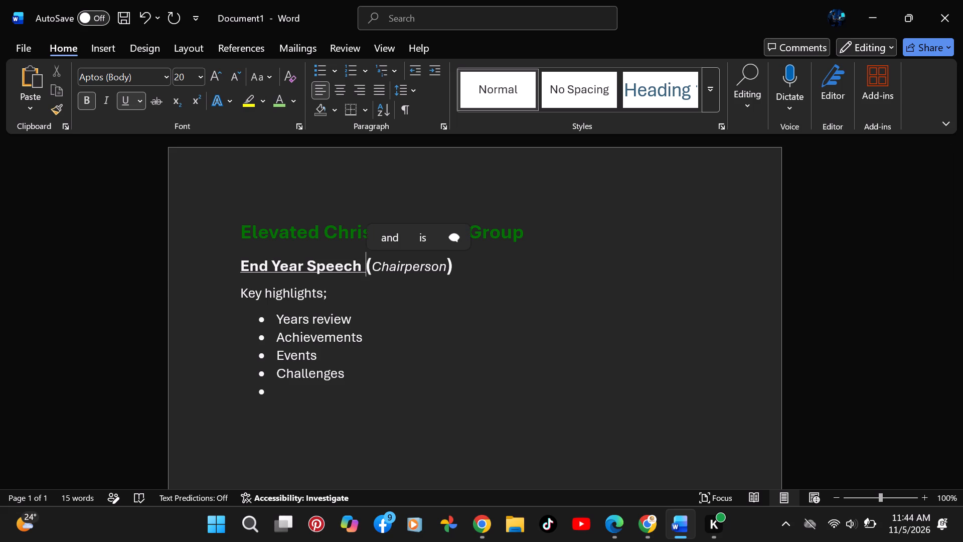
pyautogui.press('BackSpace')
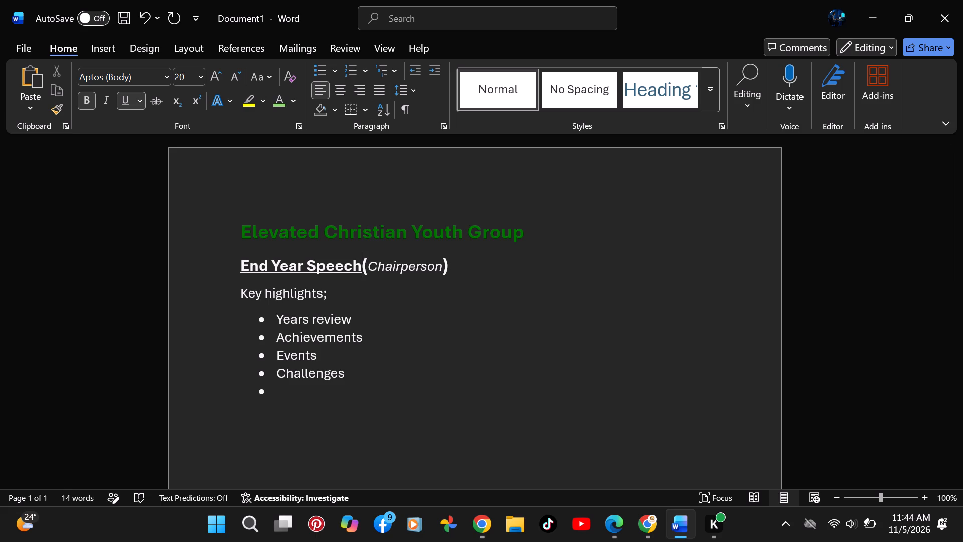
pyautogui.press('Right')
# Write "Growth" in the empty fifth bullet and remove the extra initial G.
pyautogui.press('Down')
pyautogui.press('Down')
pyautogui.press('Down')
pyautogui.press('Down')
pyautogui.press('Down')
pyautogui.press('Down')
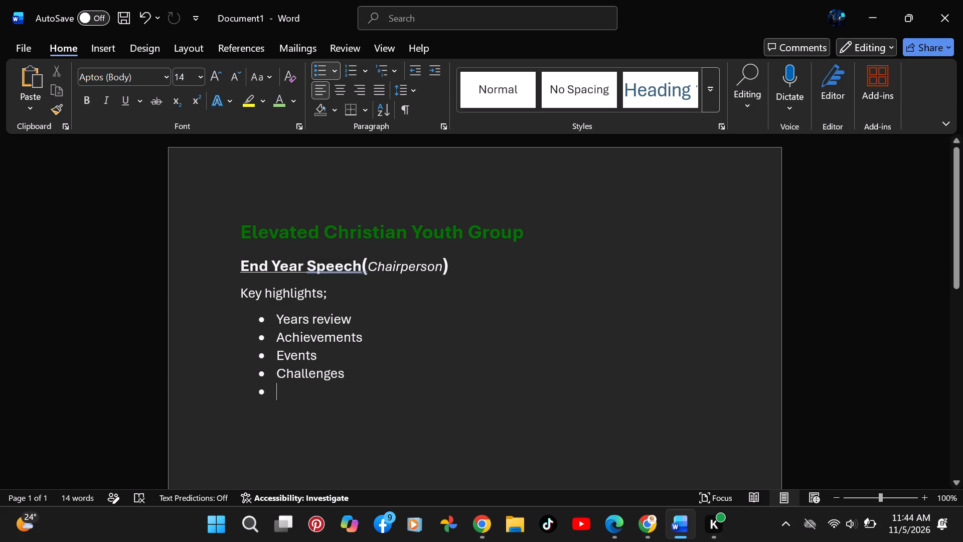
pyautogui.click(505, 307)
pyautogui.click(293, 398)
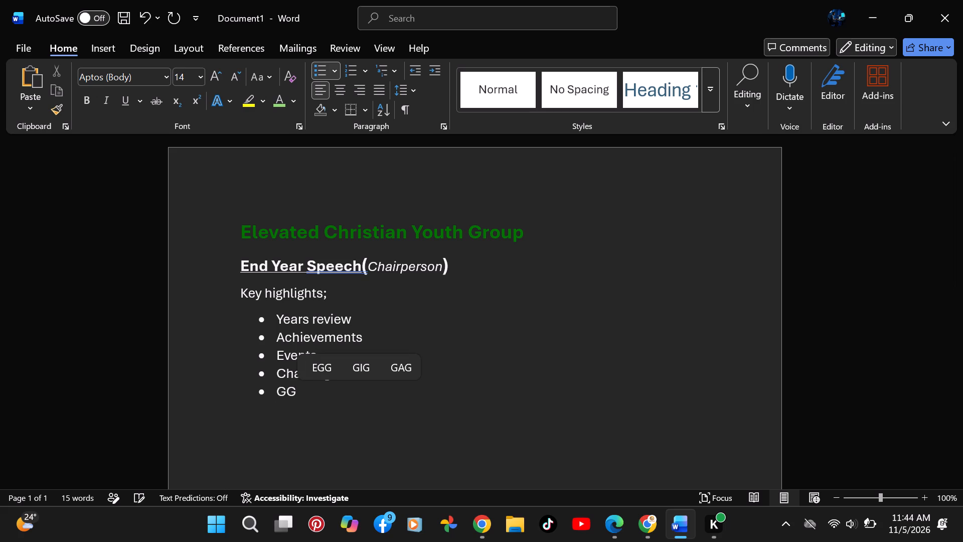
pyautogui.write('rowth')
pyautogui.press('Left')
pyautogui.press('Left')
pyautogui.press('Left')
pyautogui.press('Left')
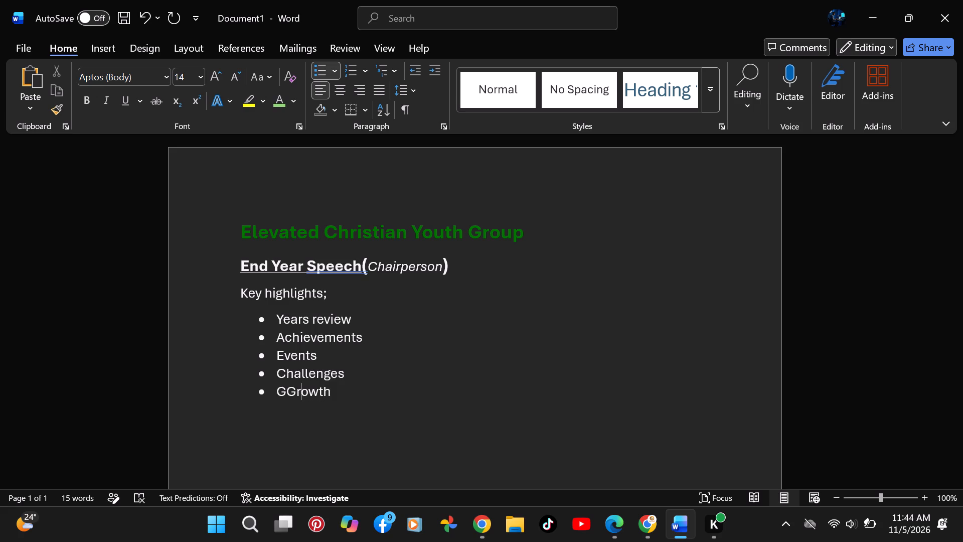
pyautogui.press('Left')
pyautogui.press('BackSpace')
# Start a sixth bullet below "Growth" in the key highlights list.
pyautogui.press('Right')
pyautogui.press('Right')
pyautogui.press('Right')
pyautogui.press('Right')
pyautogui.press('Right')
pyautogui.press('Return')
# Write "Vission/mission" in the empty sixth bullet of the key highlights list and start a seventh bullet.
pyautogui.press('v')
pyautogui.press('i')
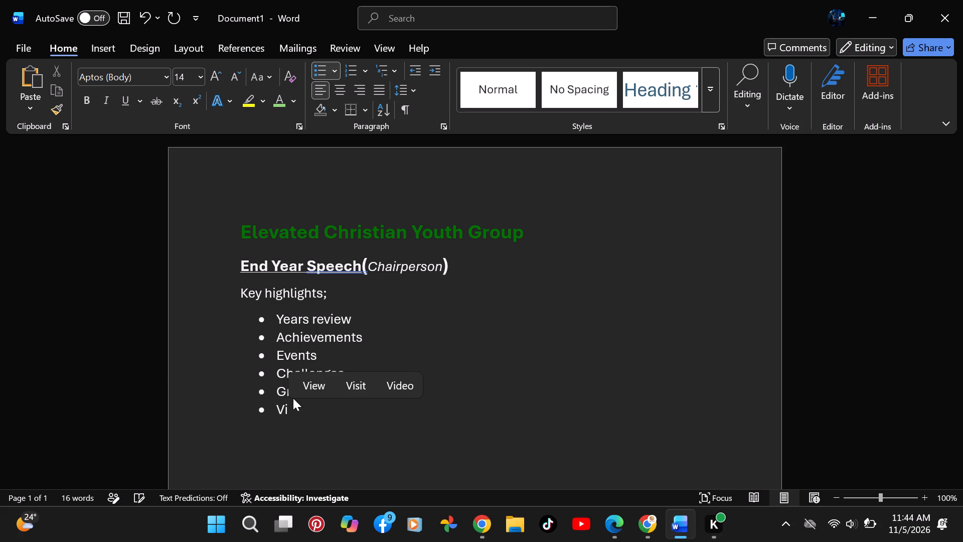
pyautogui.write('ssio')
pyautogui.press('n')
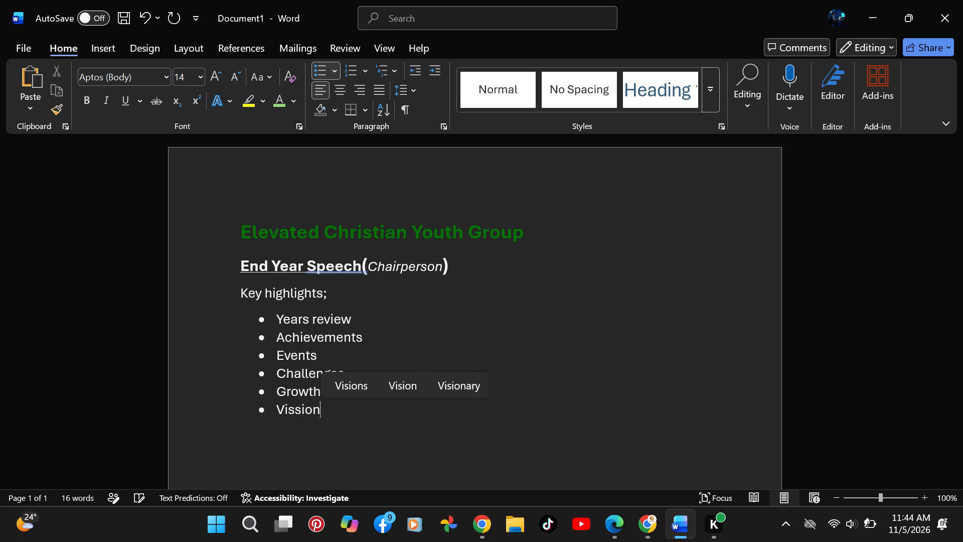
pyautogui.press('/')
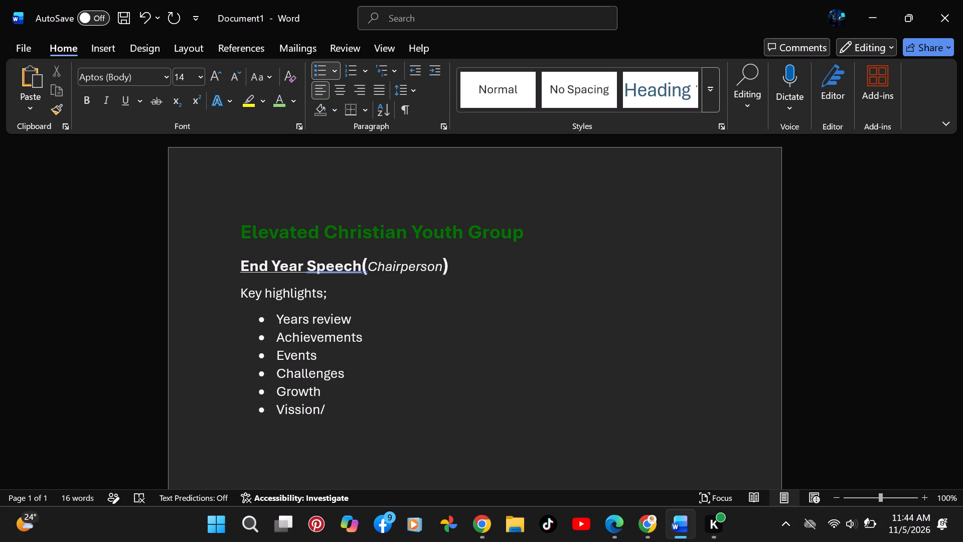
pyautogui.write('missio')
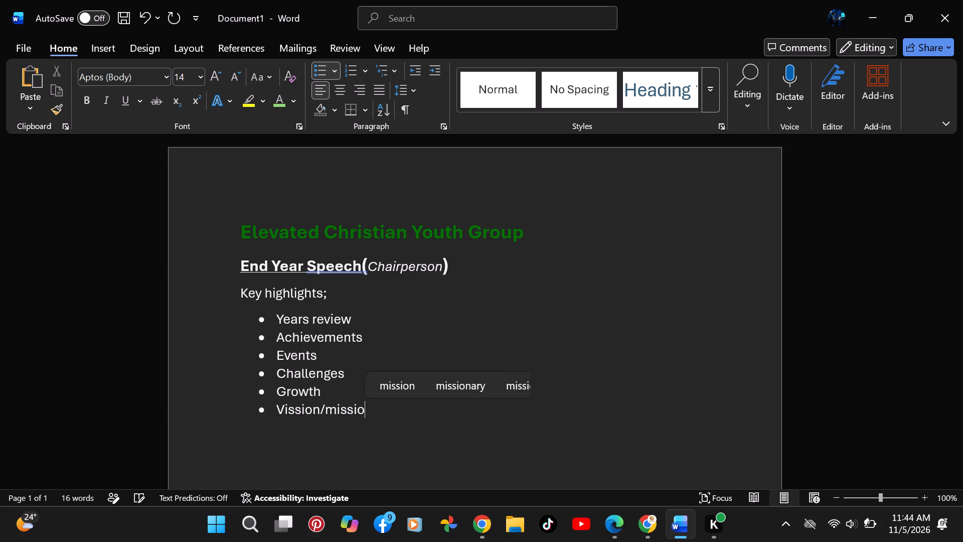
pyautogui.press('n')
pyautogui.press('Return')
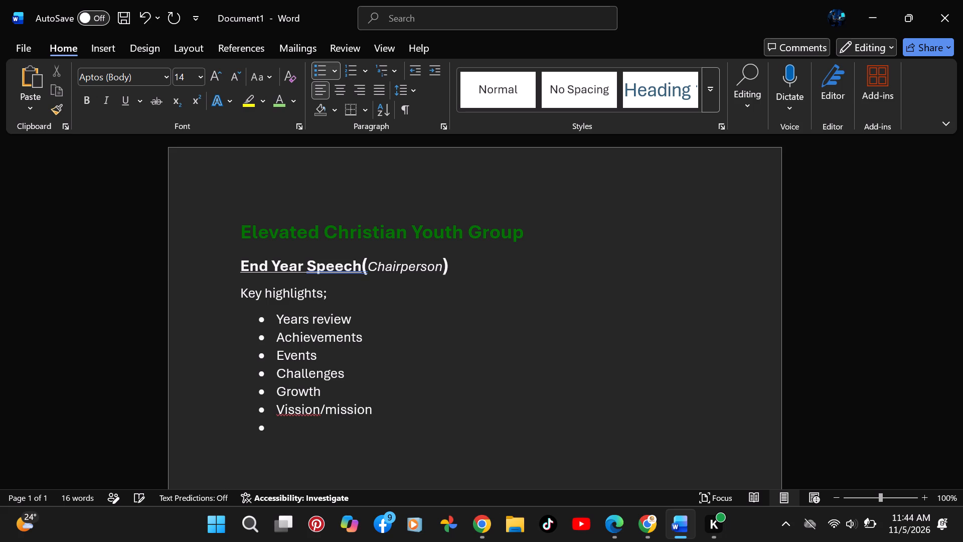
# Correct the misspelled "Vission" in the sixth bullet to the suggested spelling "Vision".
pyautogui.click(308, 410)
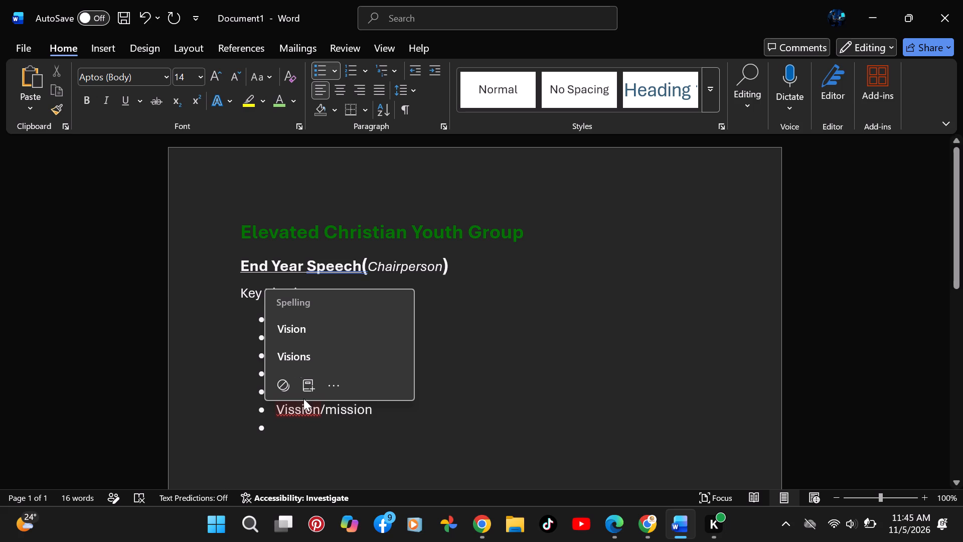
pyautogui.click(302, 332)
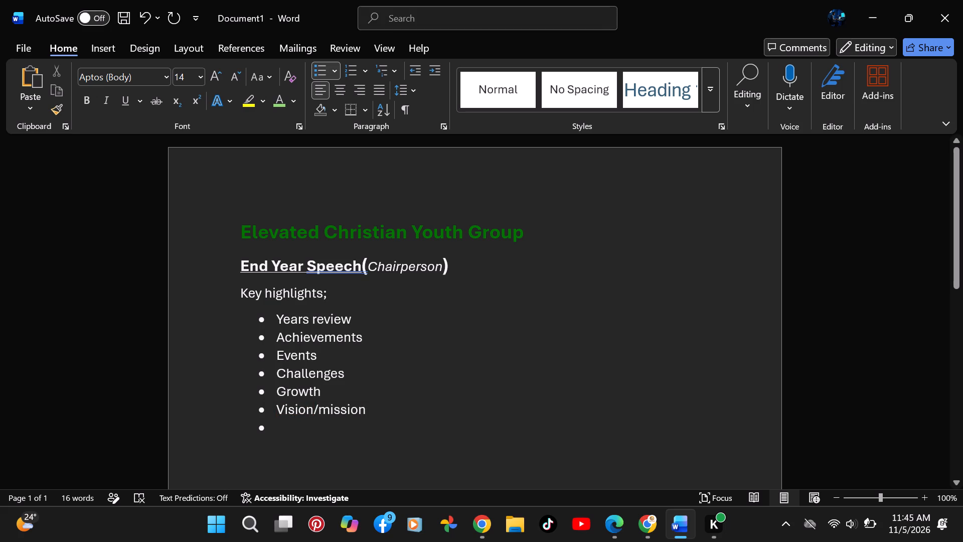
# Add "2027" after "Vision/mission" in the sixth bullet, separated by a space.
pyautogui.click(291, 428)
pyautogui.click(384, 414)
pyautogui.press('space')
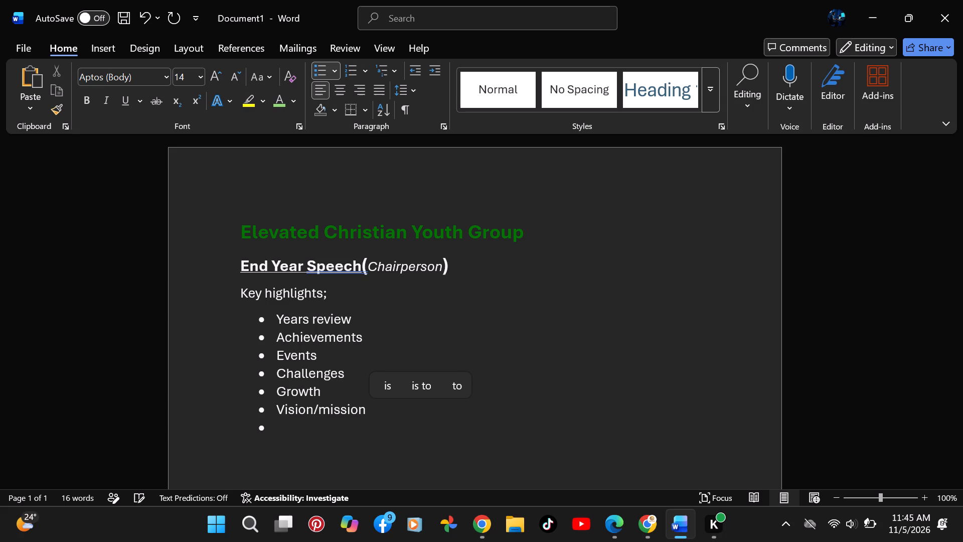
pyautogui.write('2027')
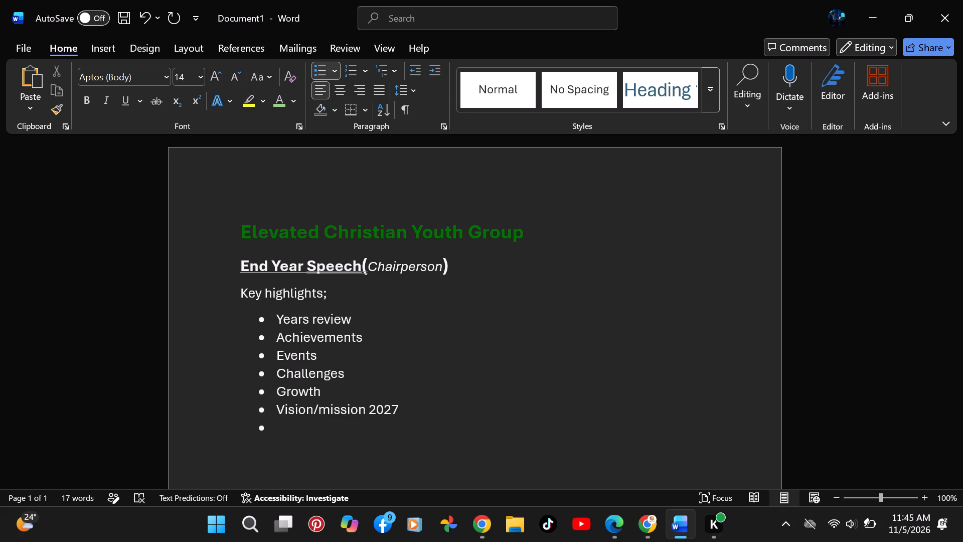
# Write "Members" in the empty seventh bullet and start an eighth bullet below it.
pyautogui.press('Down')
pyautogui.write('embers')
pyautogui.press('Return')
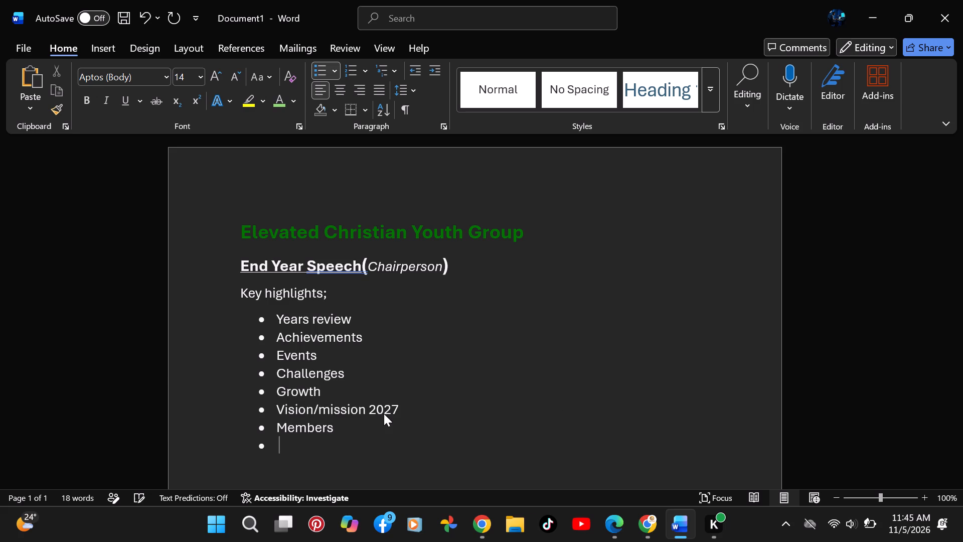
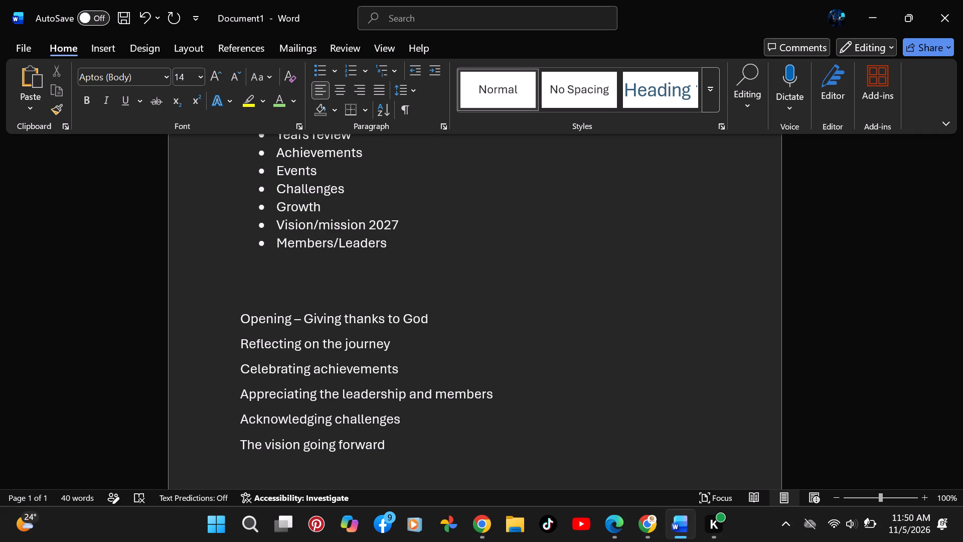
pyautogui.hotkey('ctrl', 'c')
pyautogui.hotkey('ctrl', 'v')
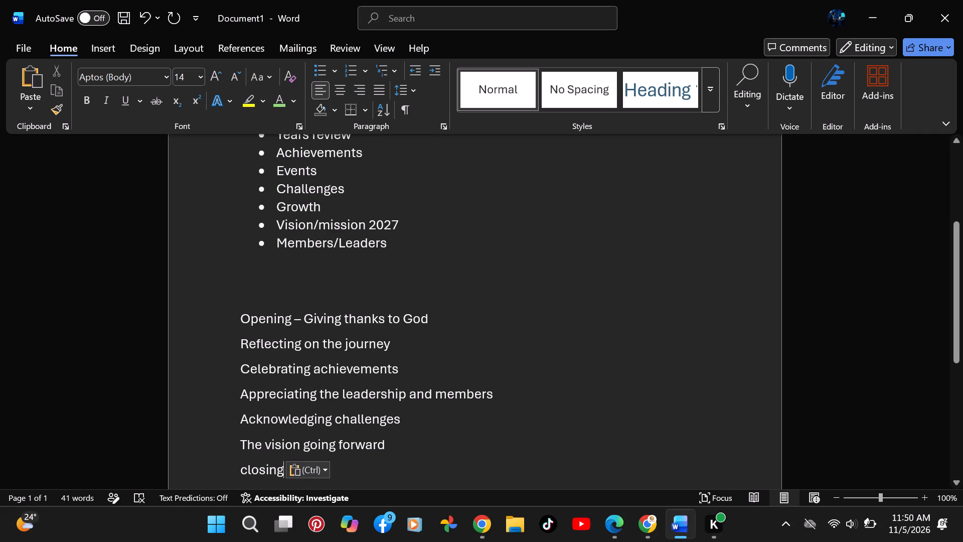
# Capitalize the pasted word "closing" and extend the line so it reads "Closing remarks".
pyautogui.click(350, 462)
pyautogui.click(246, 472)
pyautogui.press('BackSpace')
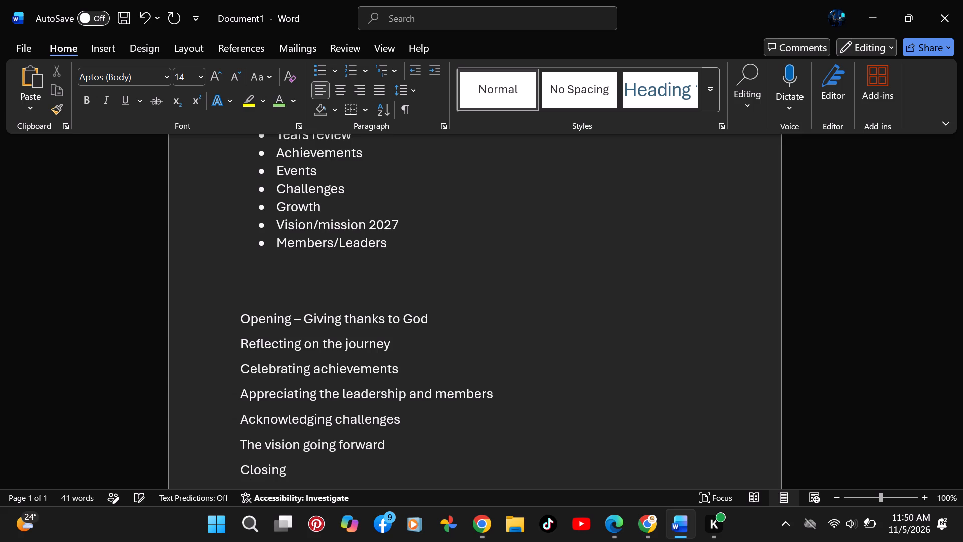
pyautogui.press('Right')
pyautogui.press('Right')
pyautogui.press('Right')
pyautogui.press('Right')
pyautogui.press('Right')
pyautogui.press('Right')
pyautogui.press('Right')
pyautogui.press('r')
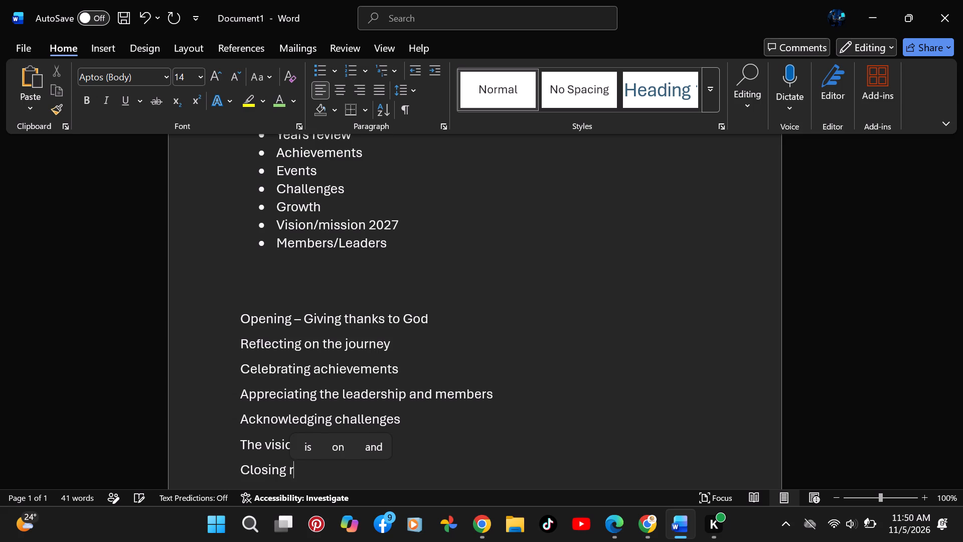
pyautogui.write('emarks')
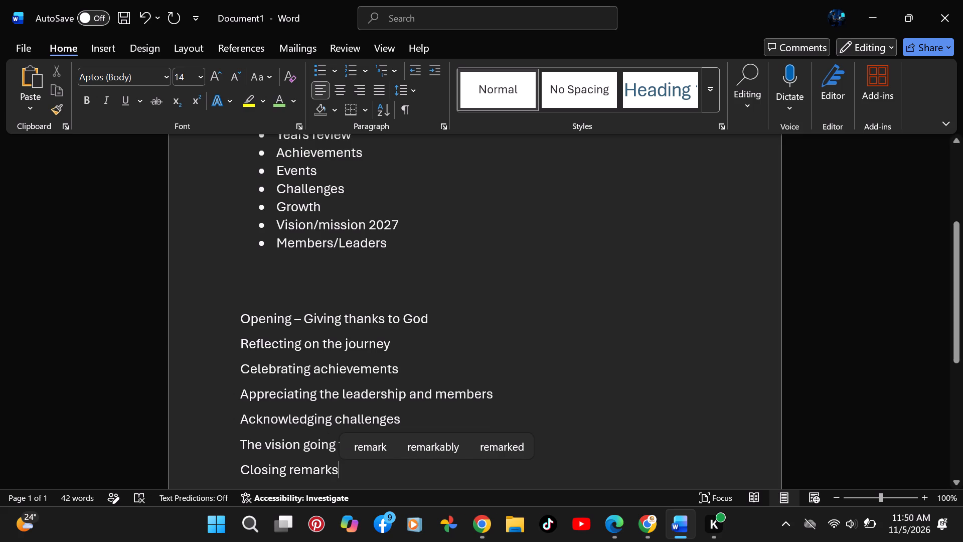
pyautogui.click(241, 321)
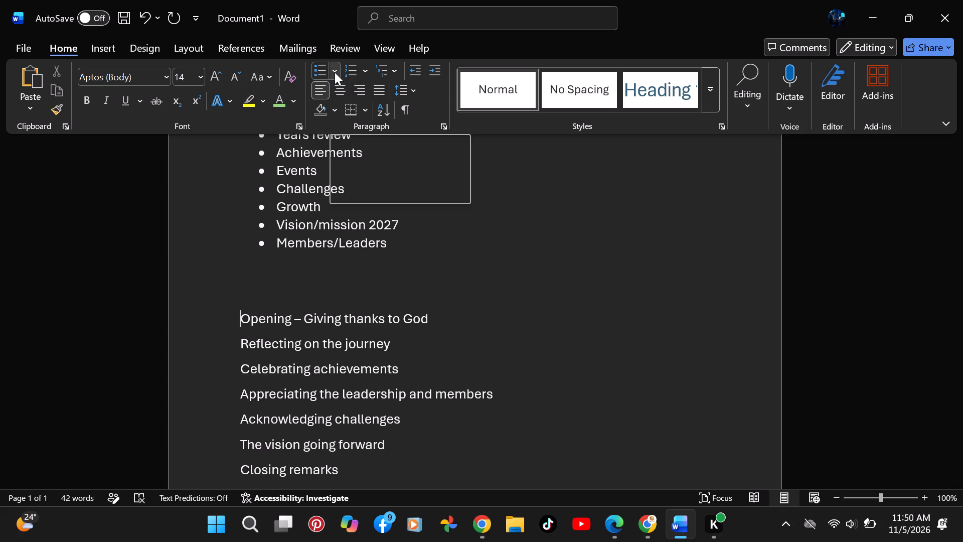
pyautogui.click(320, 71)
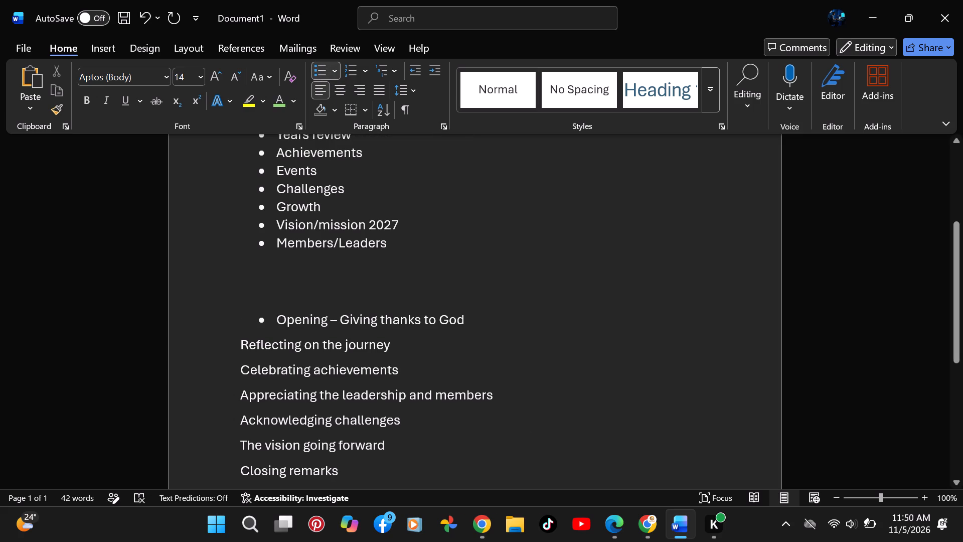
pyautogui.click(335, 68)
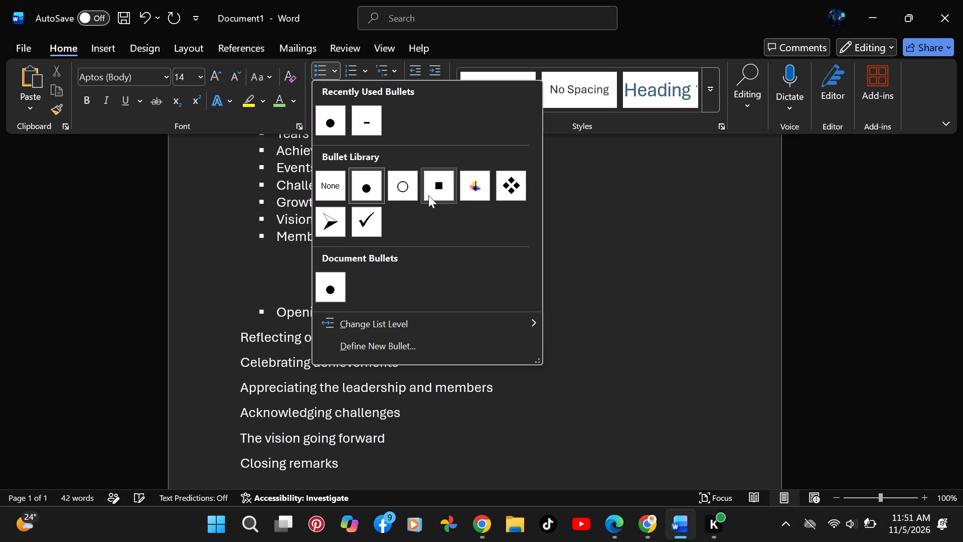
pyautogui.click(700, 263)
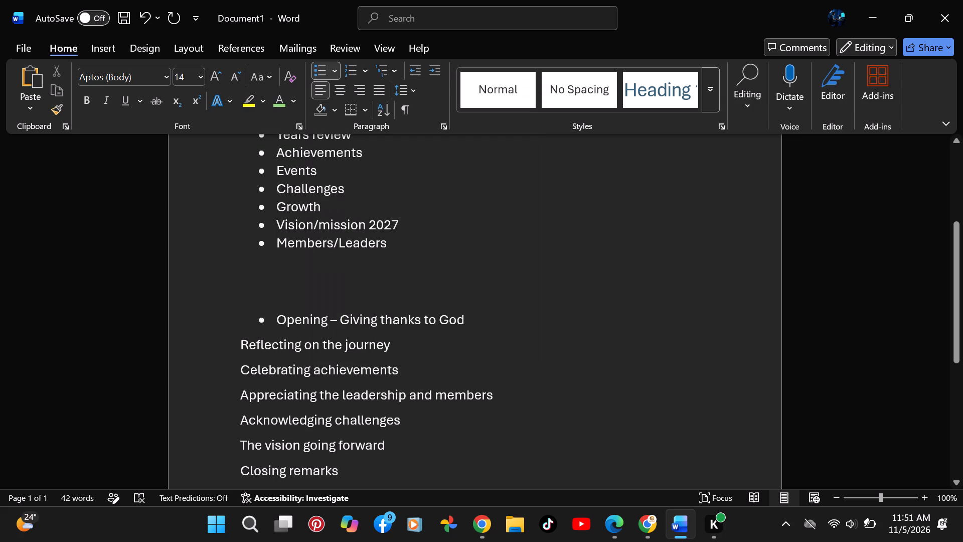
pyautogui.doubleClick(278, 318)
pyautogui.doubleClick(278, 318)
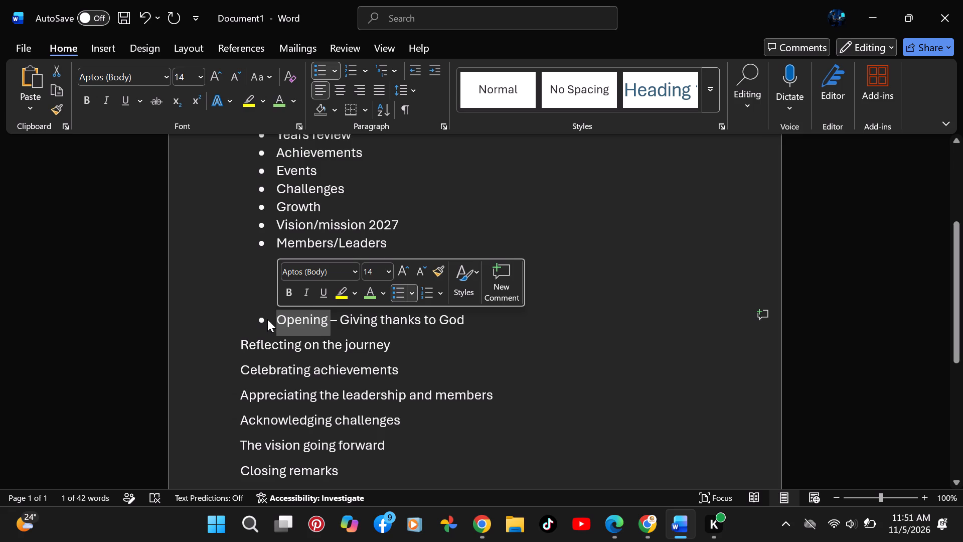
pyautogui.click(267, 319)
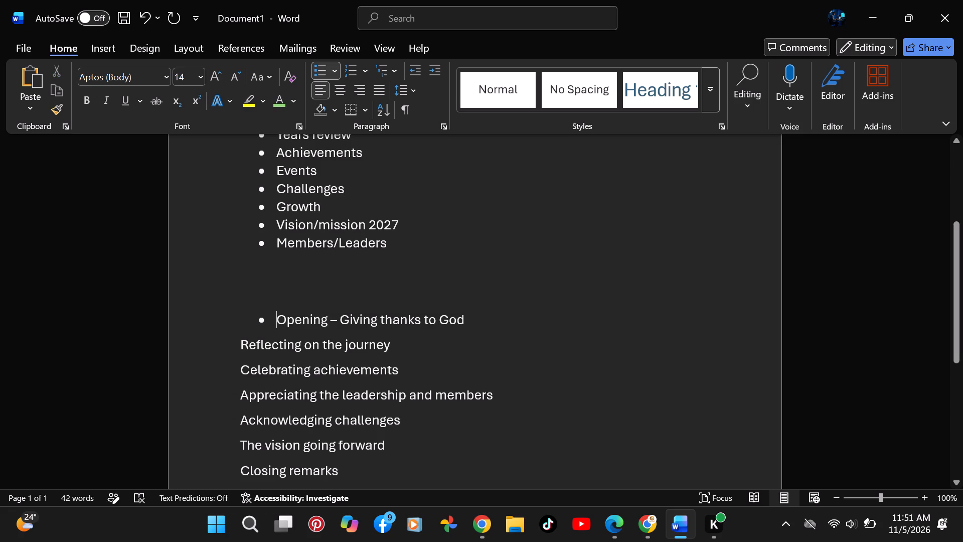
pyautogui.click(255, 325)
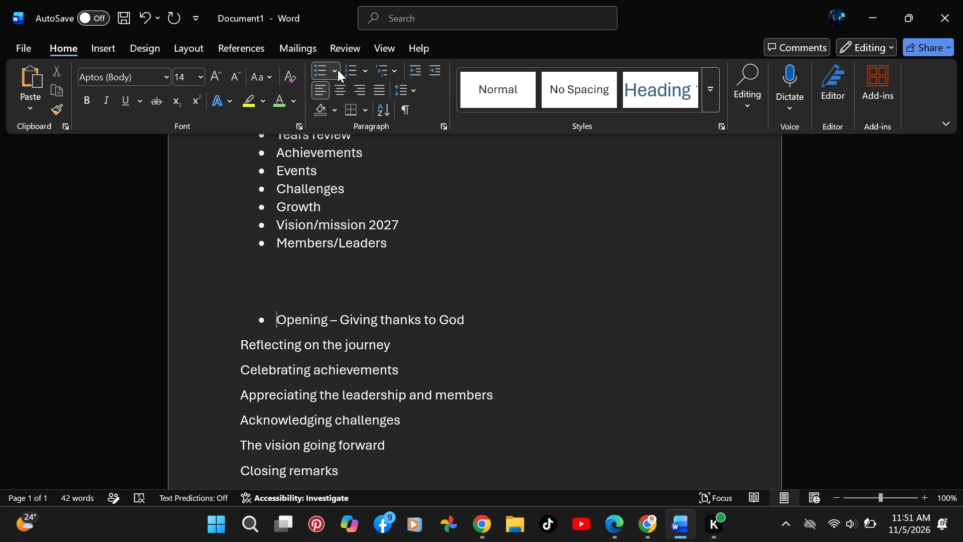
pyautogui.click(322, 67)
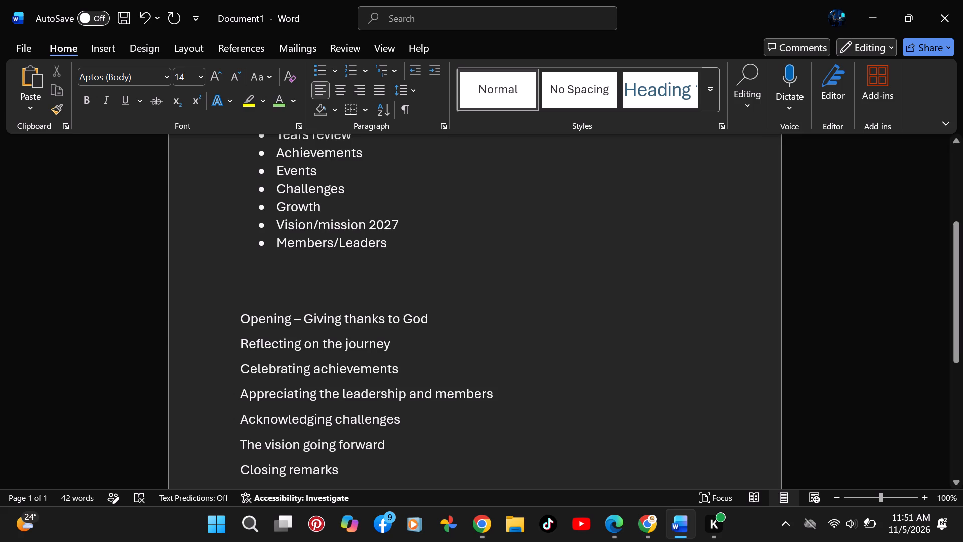
# Format the "Opening – Giving thanks to God" line with the four-diamond bullet from the bullet library.
pyautogui.click(335, 70)
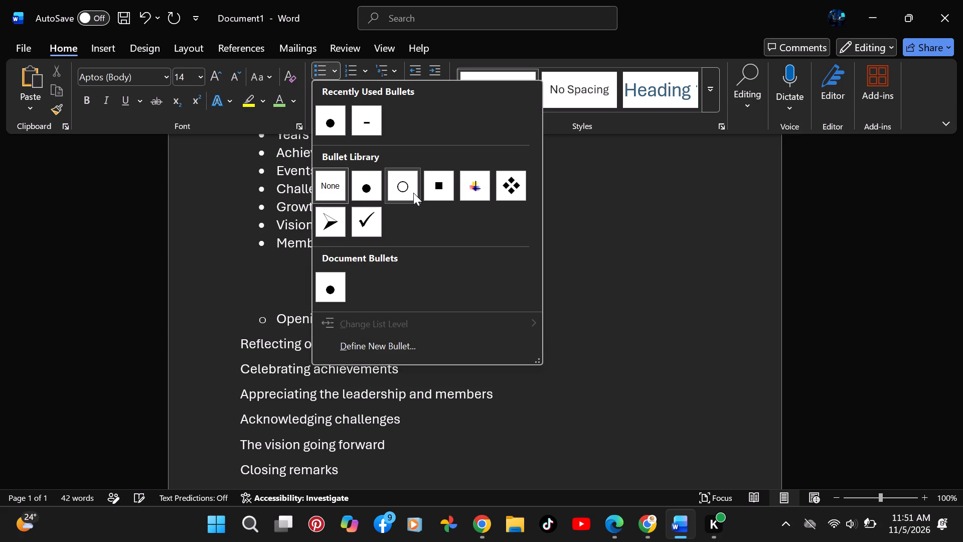
pyautogui.click(507, 191)
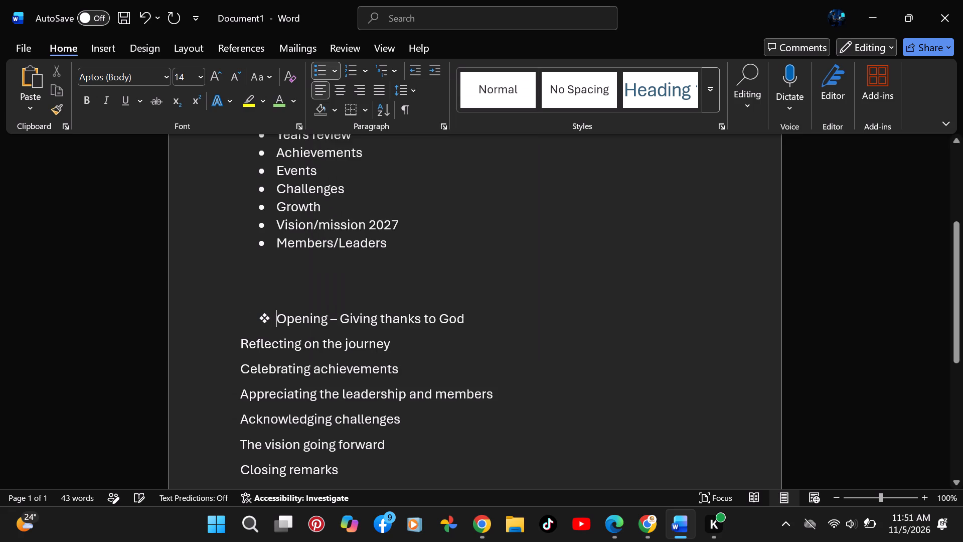
# Apply the same four-diamond bullet to each of the six remaining headings, from "Reflecting on the journey" through "Closing remarks".
pyautogui.click(245, 348)
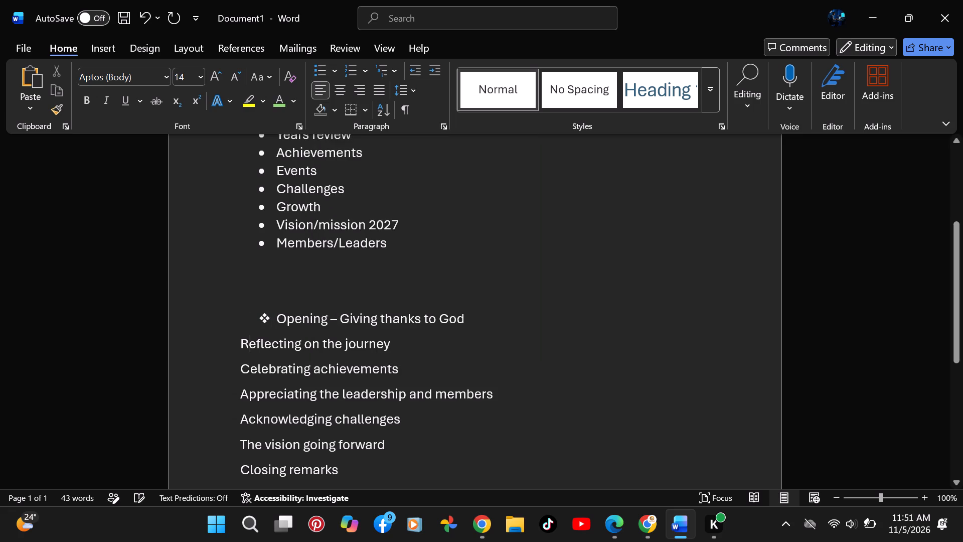
pyautogui.click(238, 346)
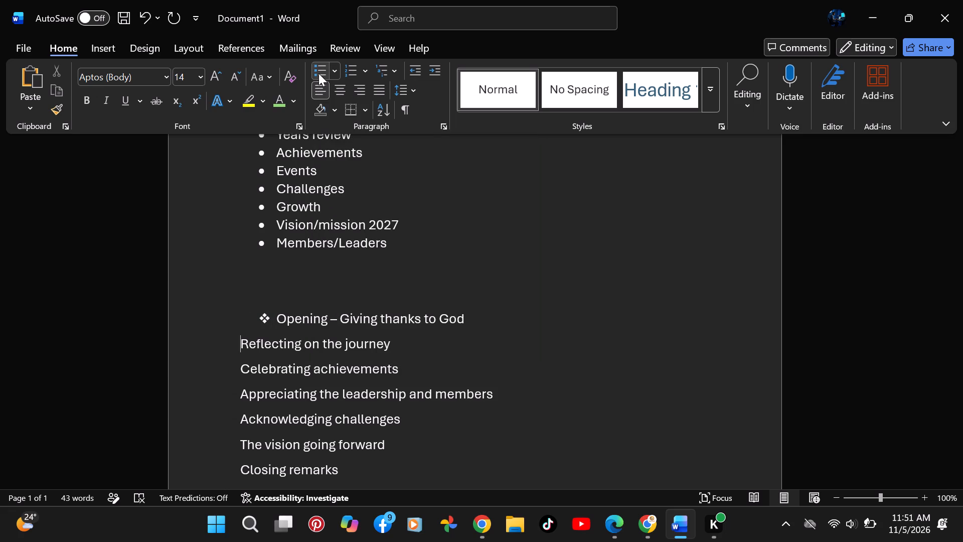
pyautogui.click(318, 73)
pyautogui.click(318, 73)
pyautogui.click(318, 73)
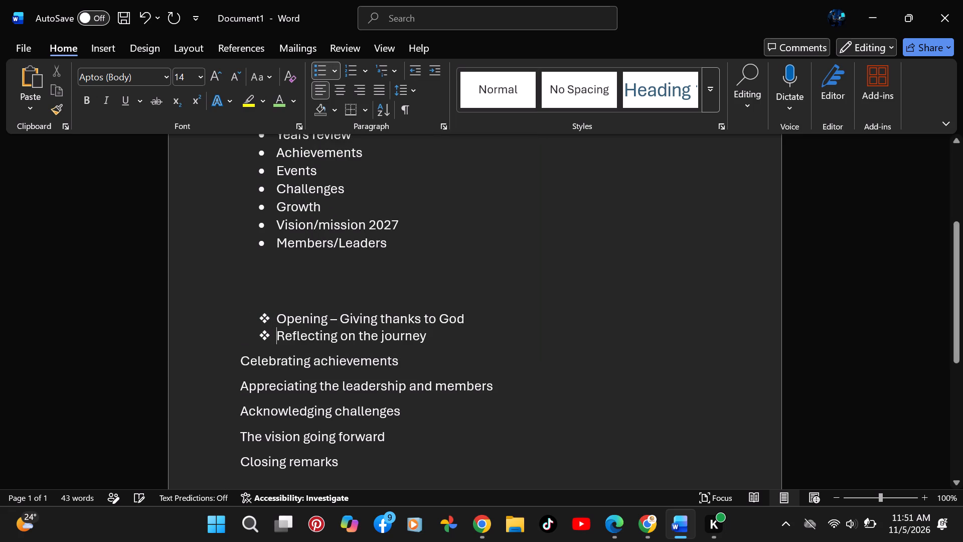
pyautogui.click(243, 360)
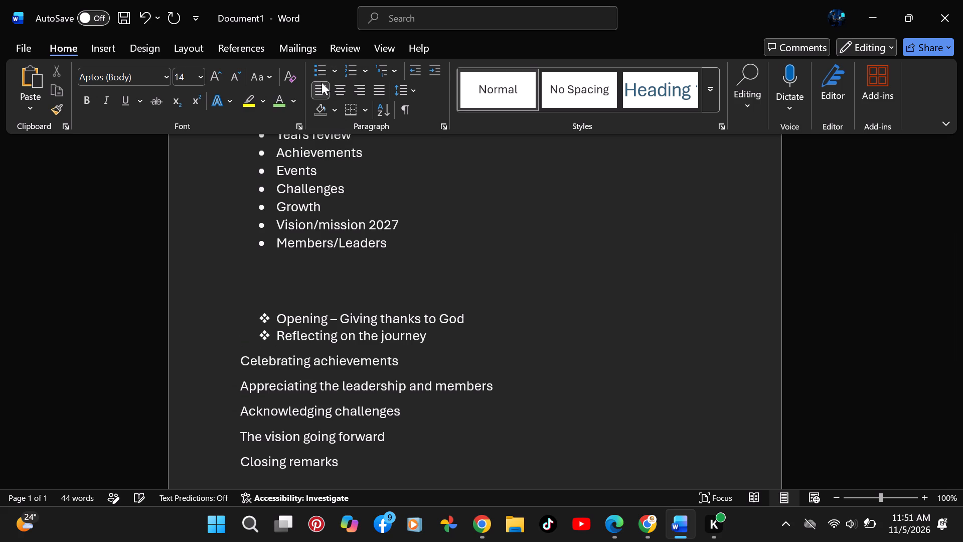
pyautogui.click(320, 72)
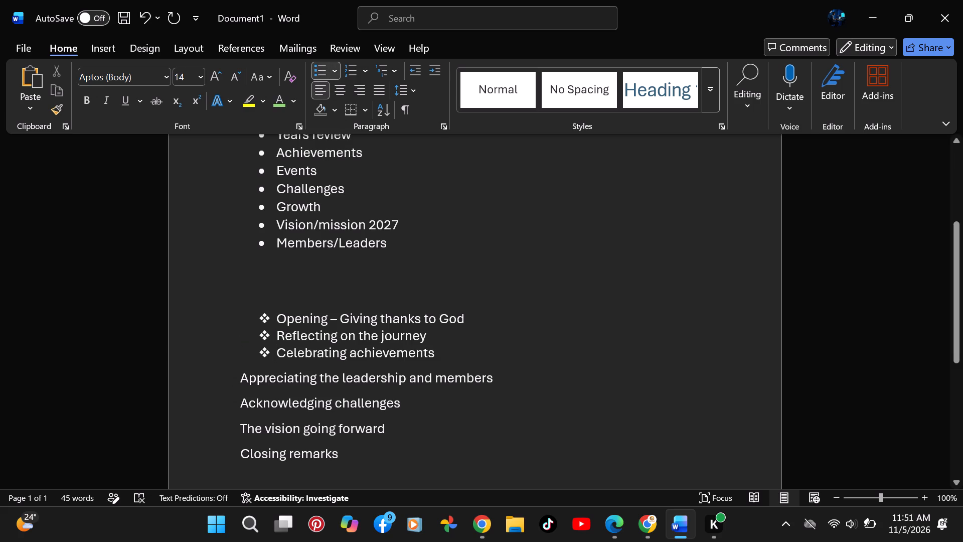
pyautogui.click(236, 380)
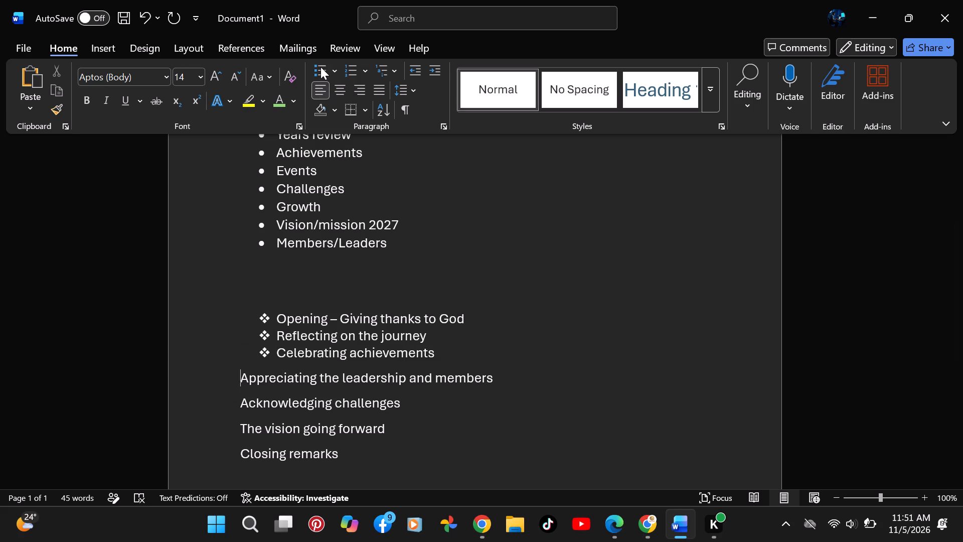
pyautogui.click(320, 67)
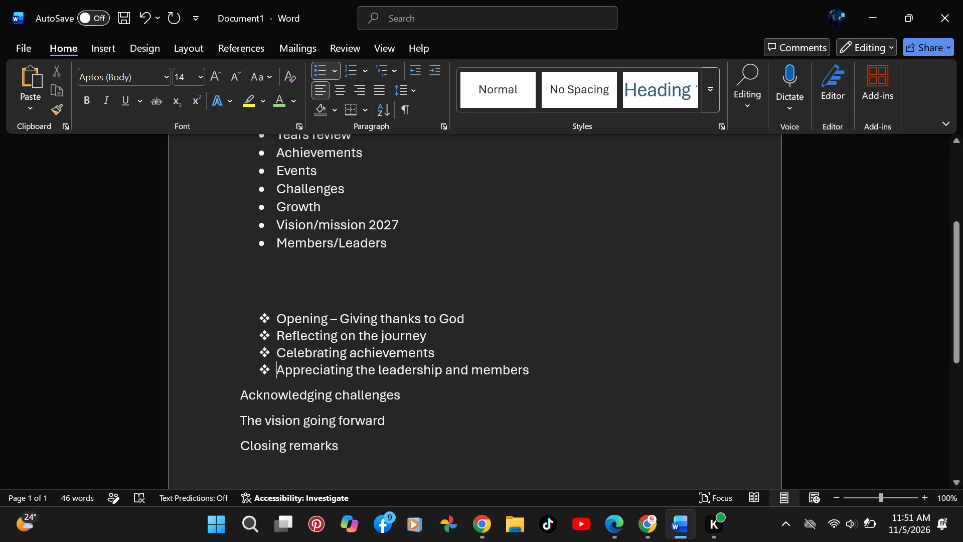
pyautogui.click(242, 394)
pyautogui.click(323, 76)
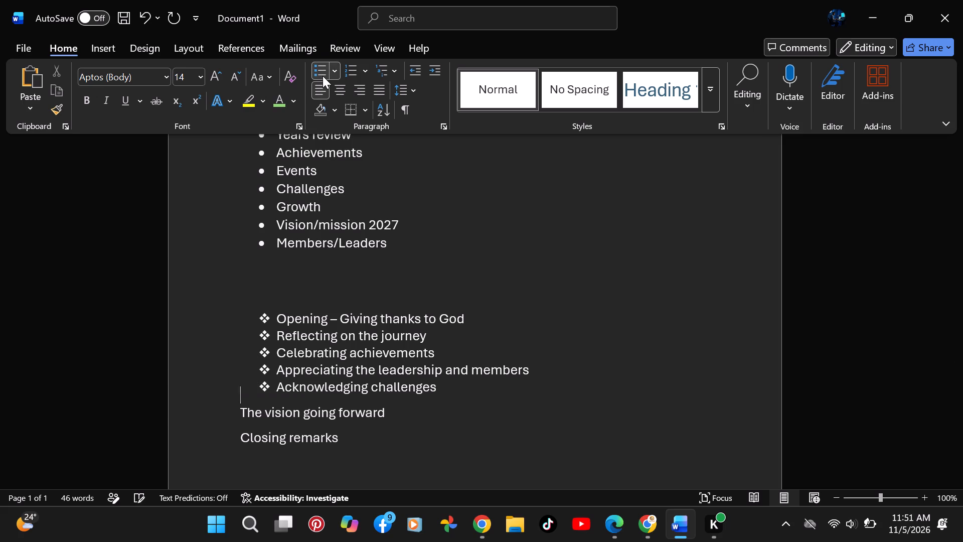
pyautogui.click(242, 410)
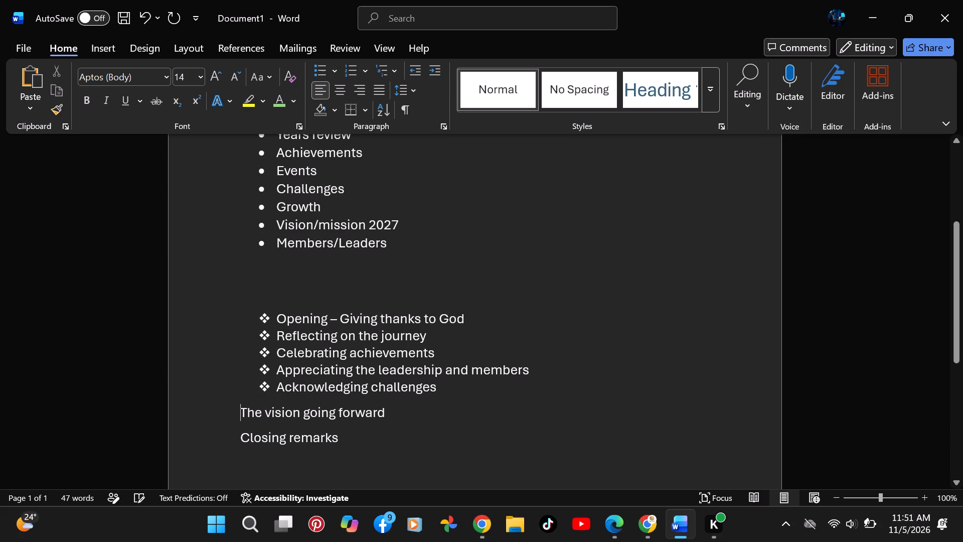
pyautogui.click(322, 72)
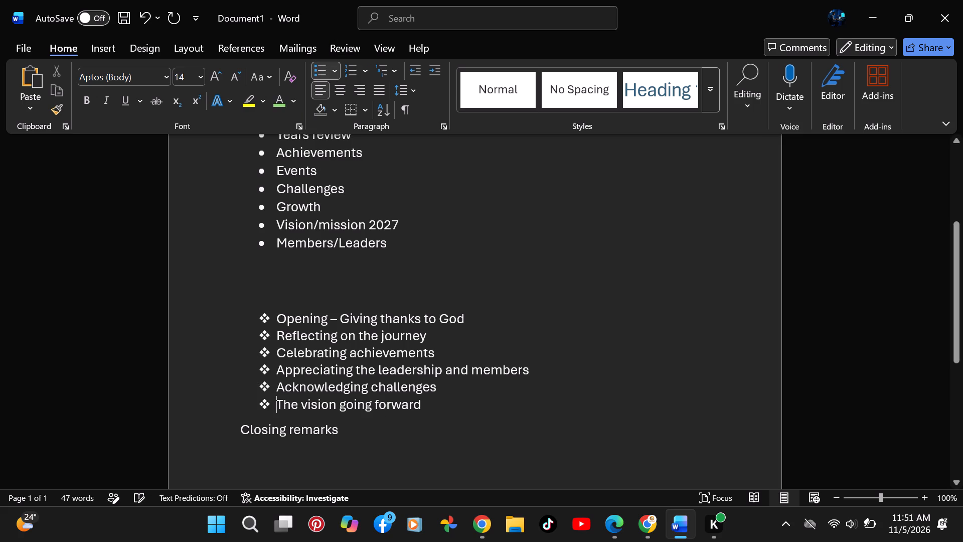
pyautogui.click(241, 434)
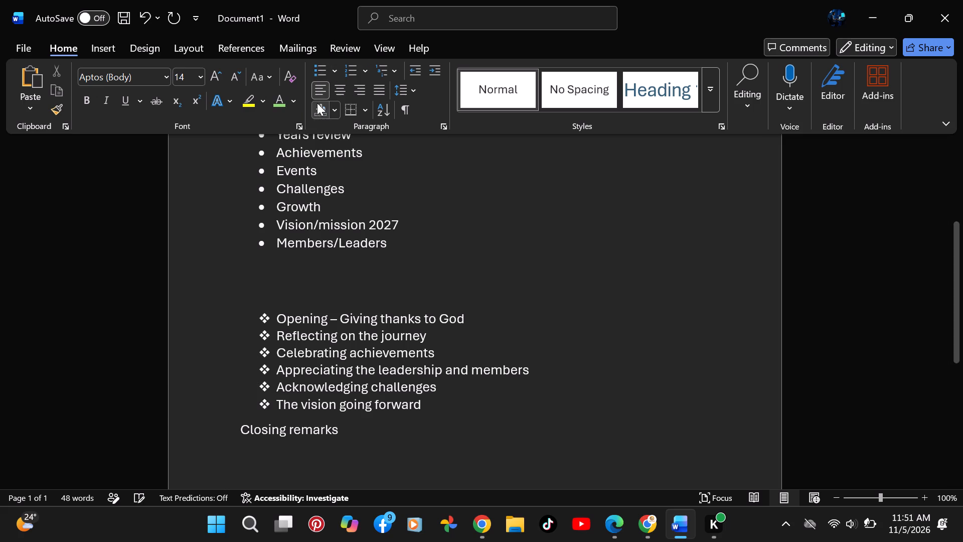
pyautogui.click(321, 66)
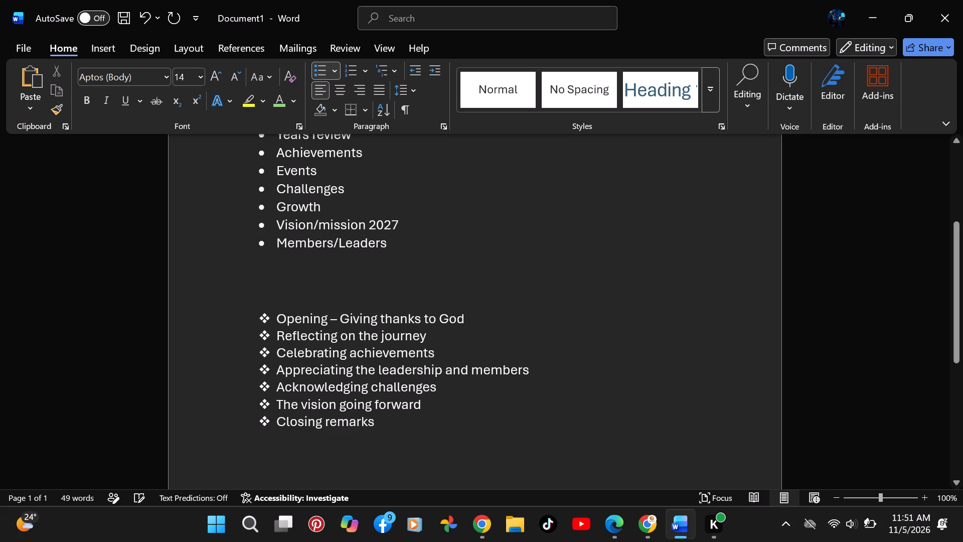
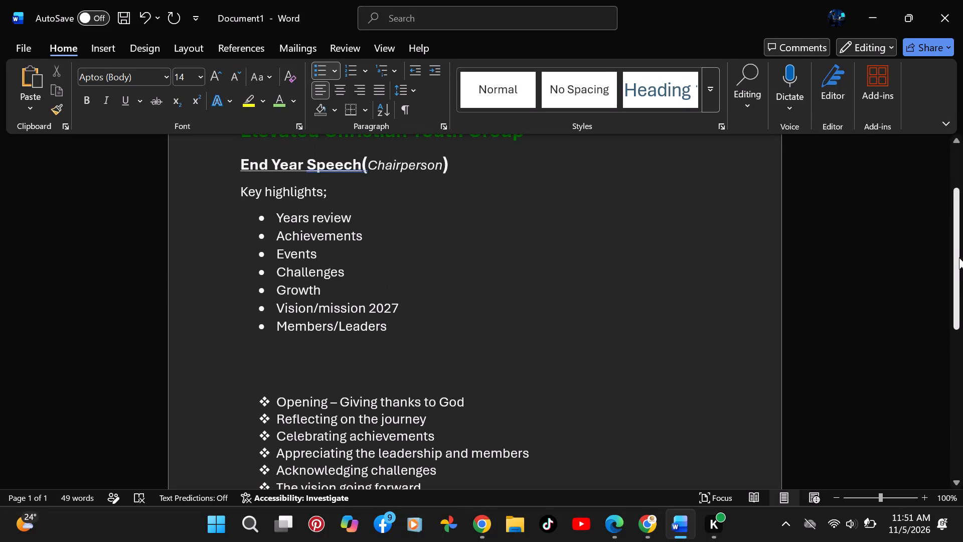
# Delete the round-bulleted list from "Years review" to "Members/Leaders" and the blank lines between "Key highlights;" and the four-diamond list.
pyautogui.moveTo(959, 259); pyautogui.dragTo(957, 264)
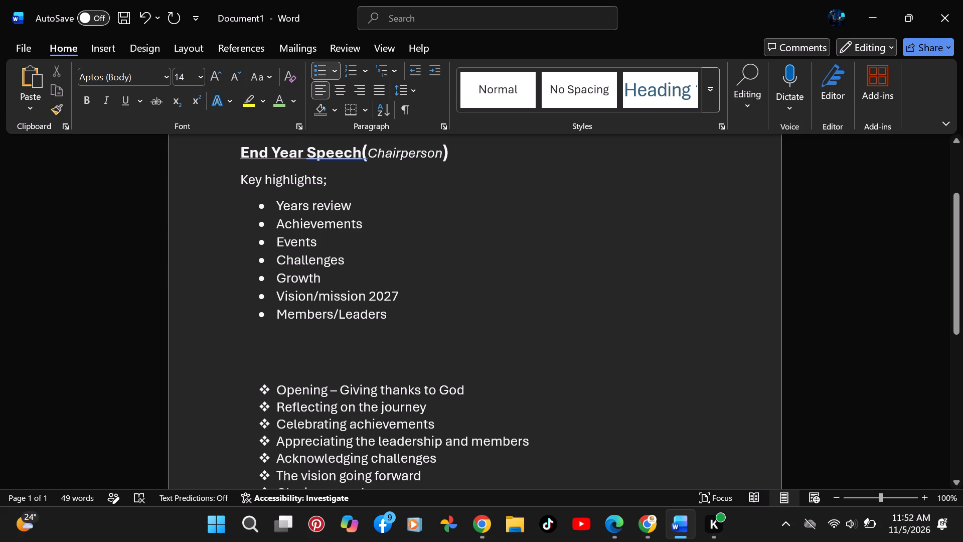
pyautogui.moveTo(250, 201); pyautogui.dragTo(389, 298)
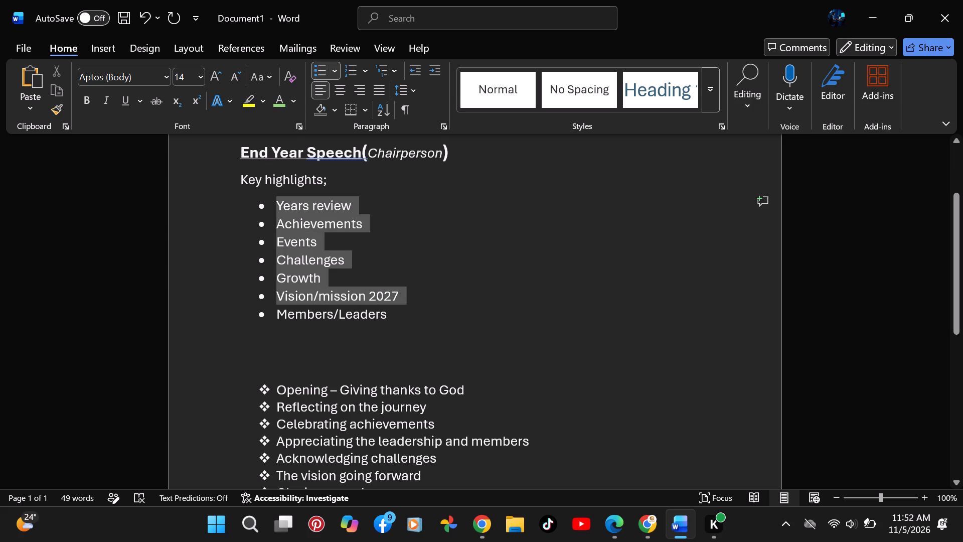
pyautogui.moveTo(389, 298); pyautogui.dragTo(389, 309)
pyautogui.press('BackSpace')
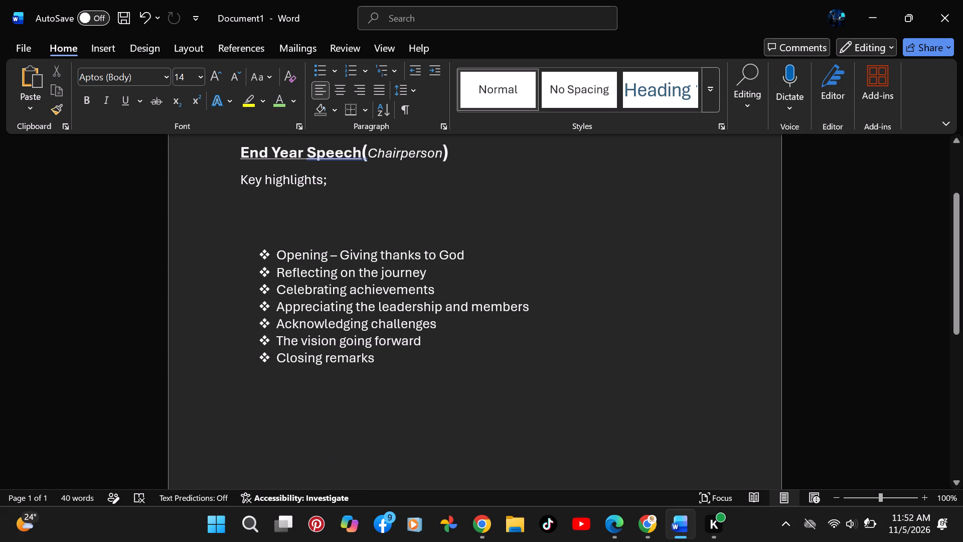
pyautogui.press('BackSpace')
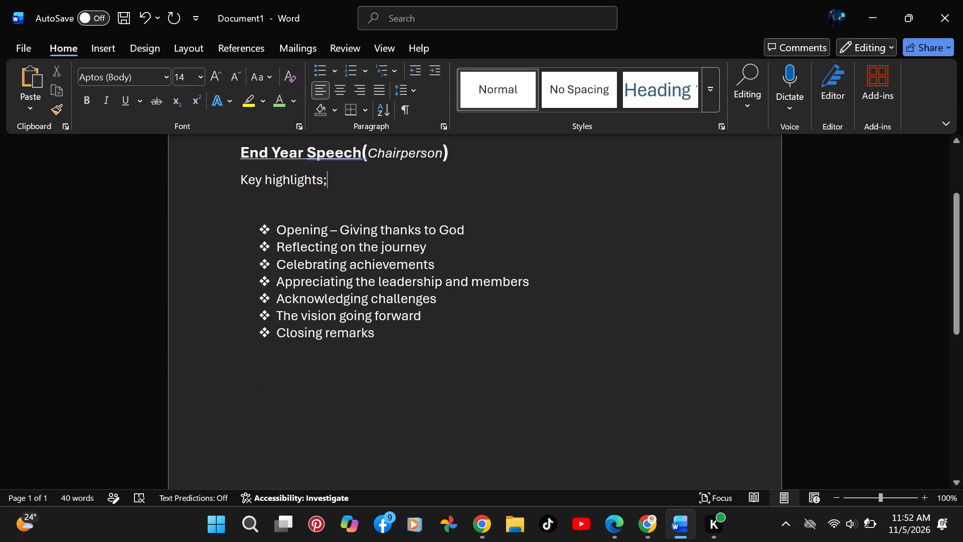
pyautogui.click(257, 232)
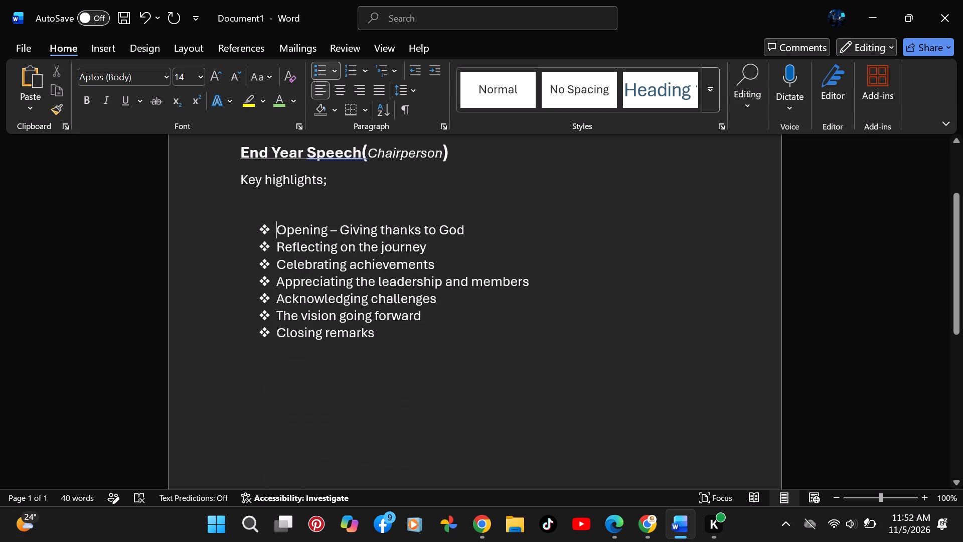
pyautogui.click(284, 214)
pyautogui.press('BackSpace')
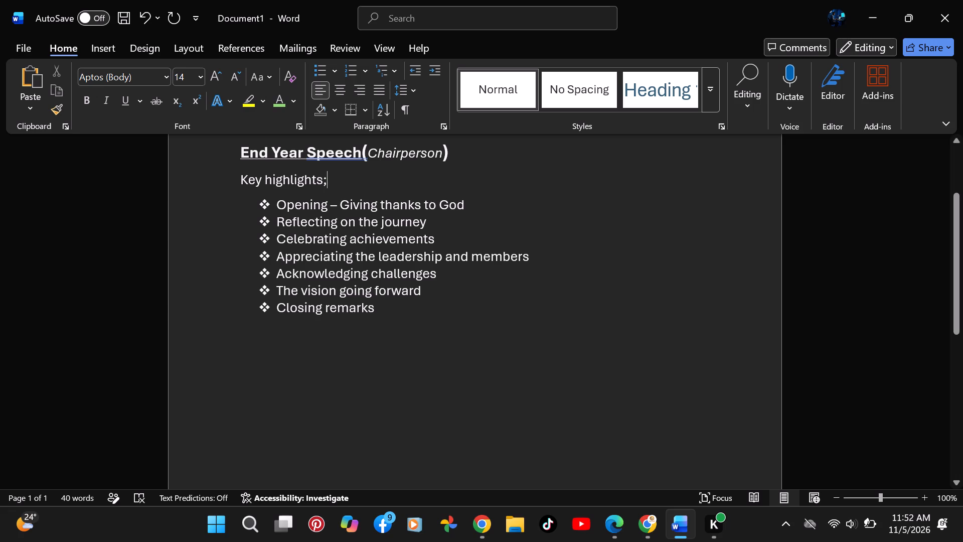
# End the four-diamond list after "Closing remarks" and start one plain, unbulleted line below it.
pyautogui.click(325, 397)
pyautogui.click(380, 318)
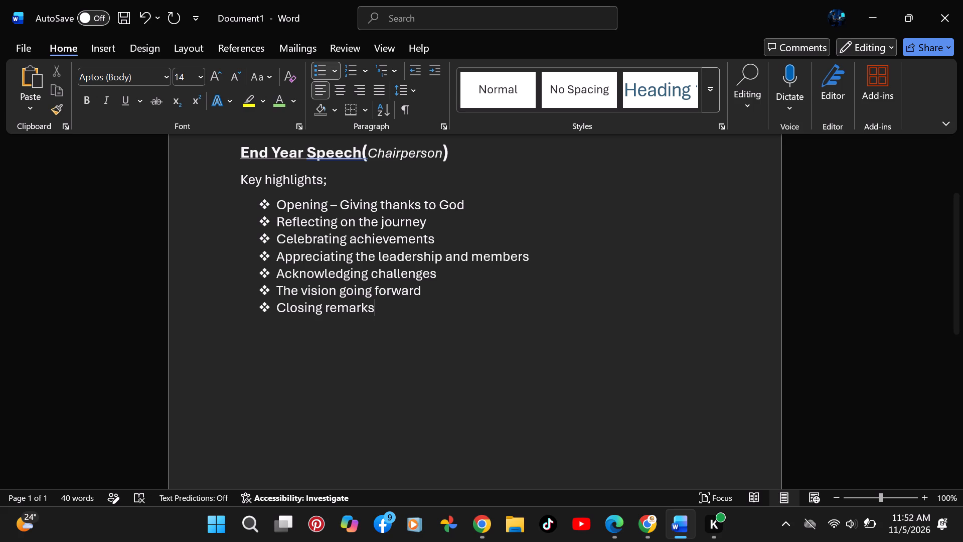
pyautogui.press('Return')
pyautogui.press('Return')
pyautogui.press('Return')
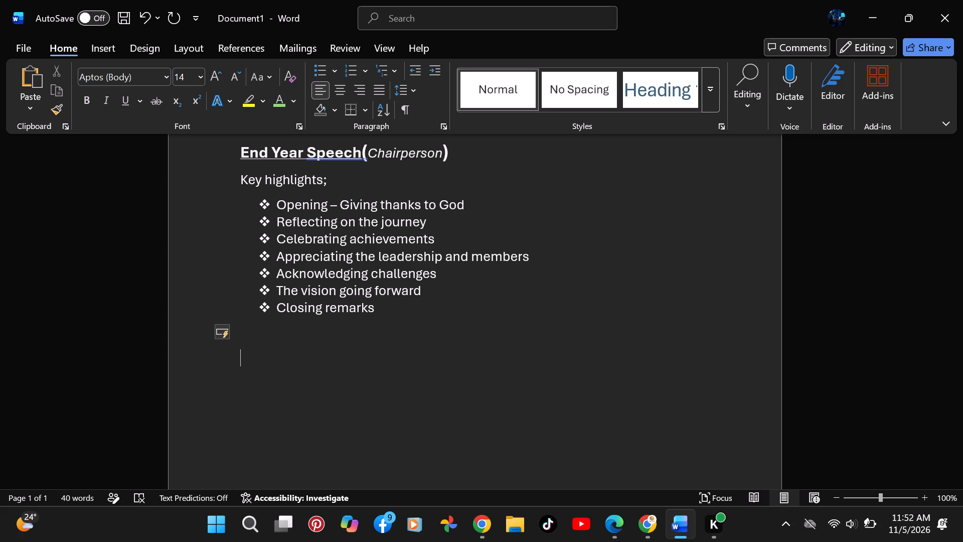
pyautogui.press('BackSpace')
# Place the text cursor at the end of the "Opening – Giving thanks to God" bullet.
pyautogui.click(470, 208)
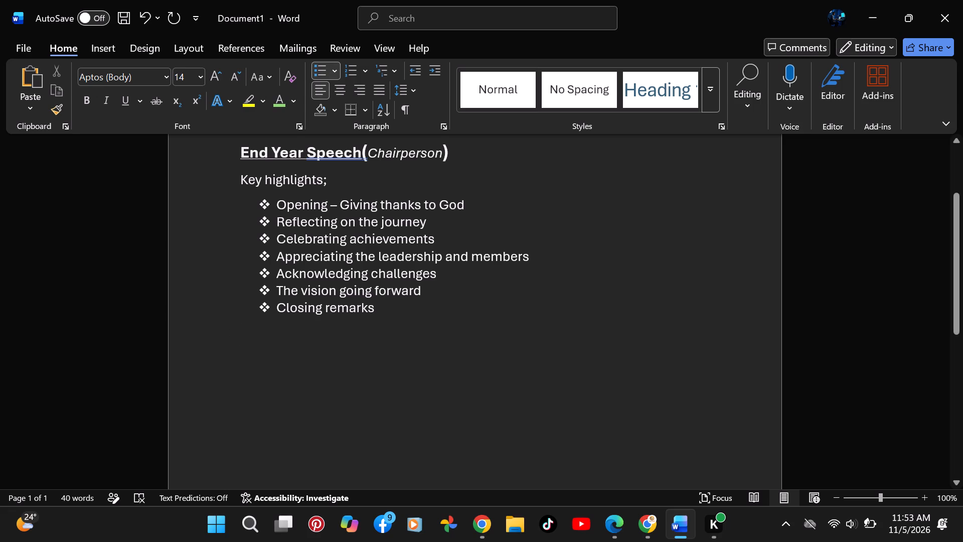
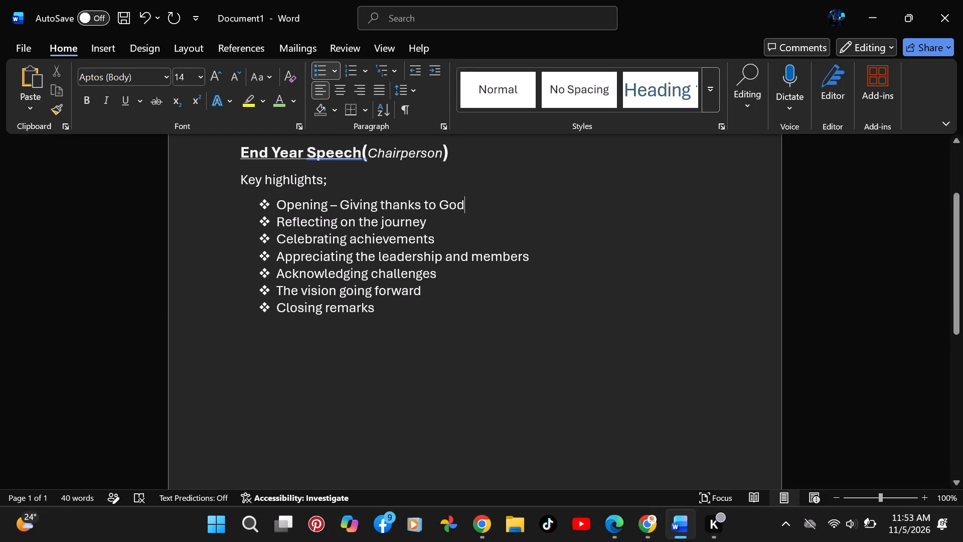
# Write "You were placed in time to be influential." as a plain, unbulleted line below the "Closing remarks" bullet.
pyautogui.click(381, 316)
pyautogui.press('Return')
pyautogui.press('Return')
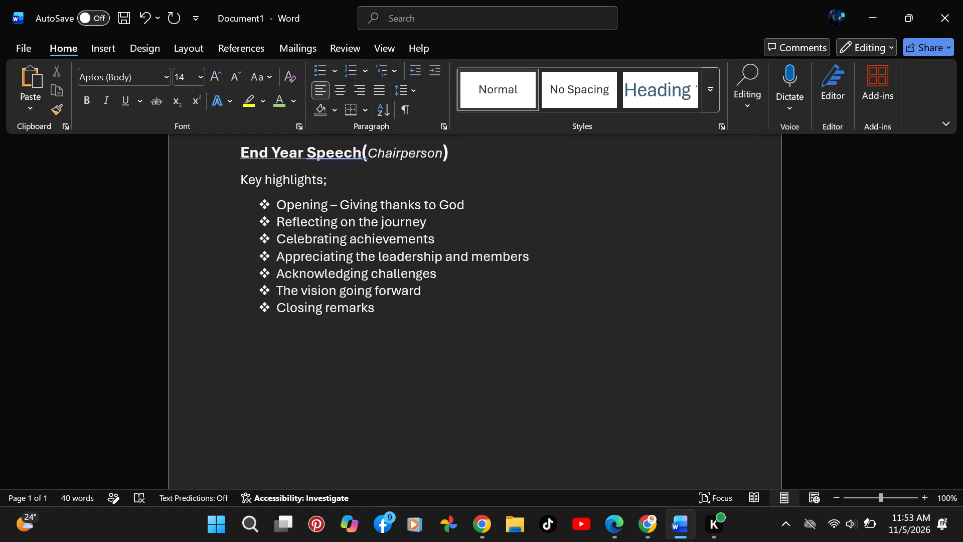
pyautogui.write('ou')
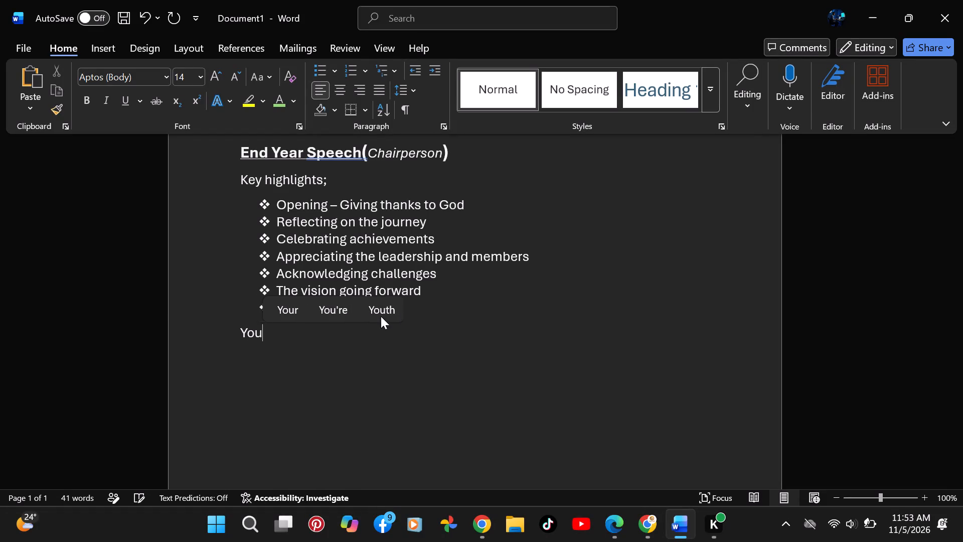
pyautogui.press('space')
pyautogui.write('were')
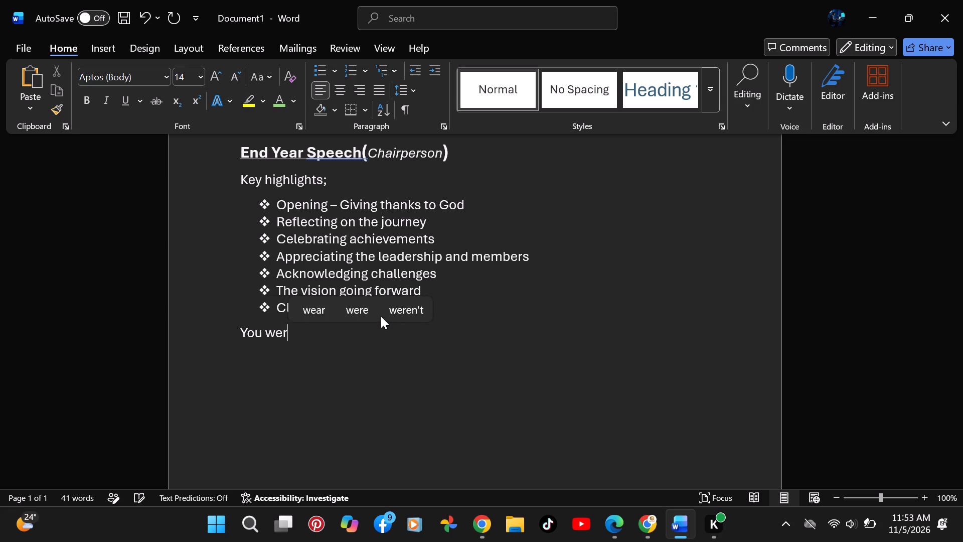
pyautogui.press('space')
pyautogui.write('placed in time to')
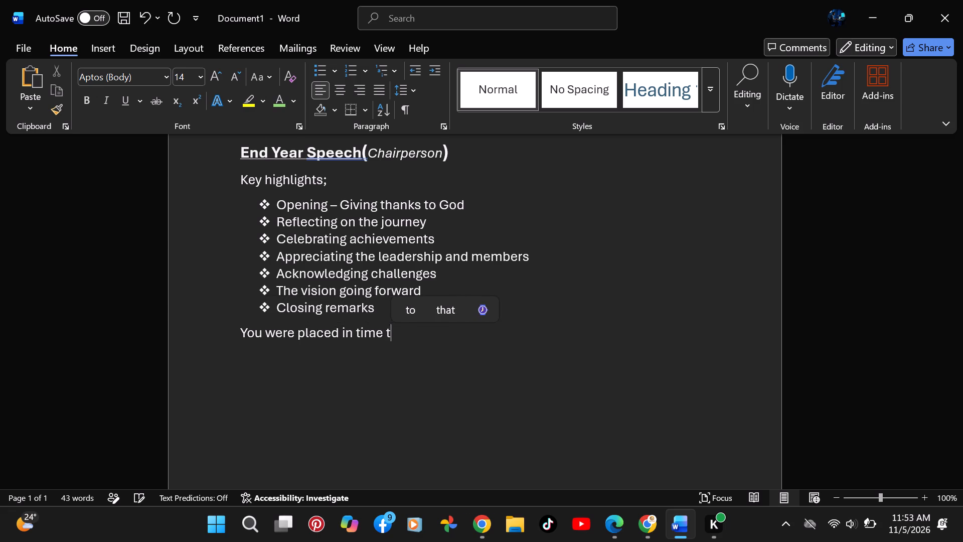
pyautogui.press('space')
pyautogui.write('be')
pyautogui.press('space')
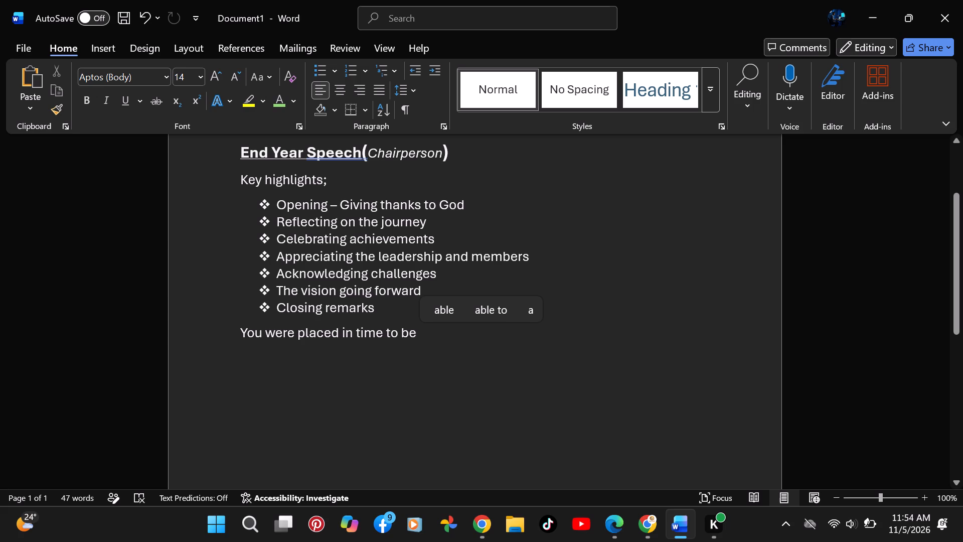
pyautogui.write('influ')
pyautogui.write('en')
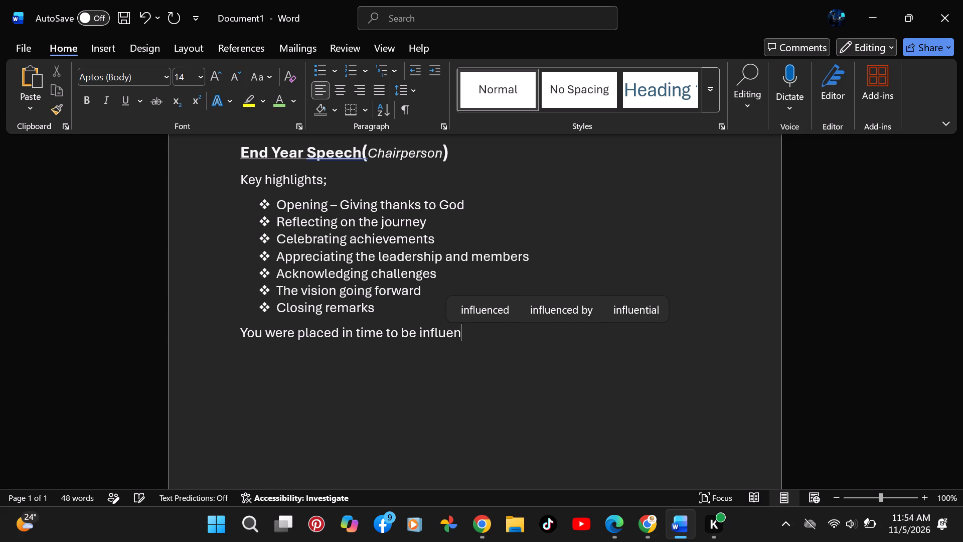
pyautogui.write('cial')
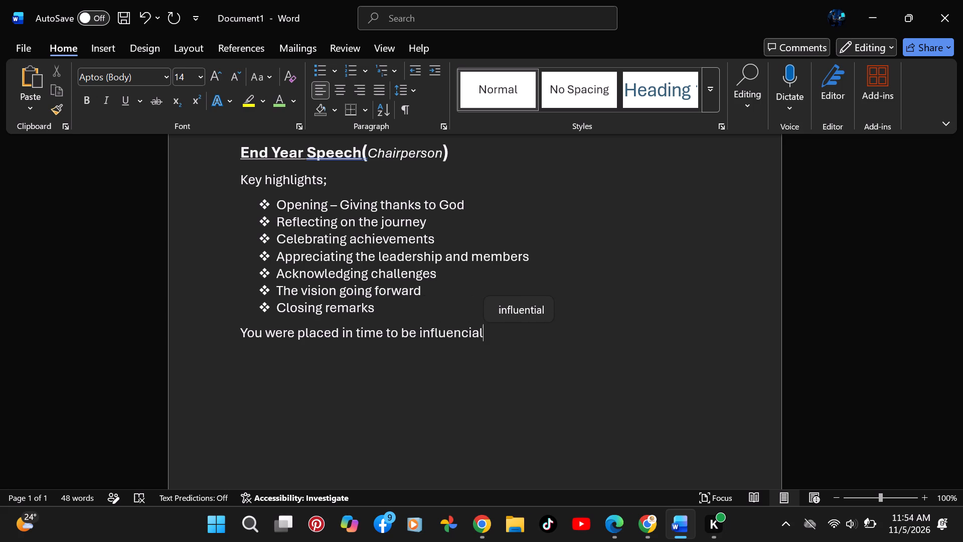
pyautogui.press('.')
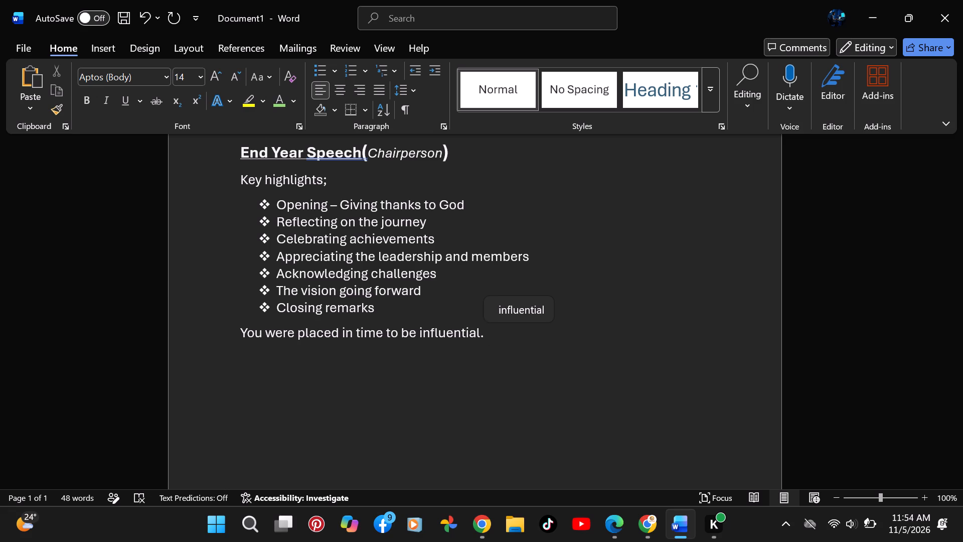
# Continue the closing paragraph with the sentence "Jesus Christ was not popular but influential.".
pyautogui.press('space')
pyautogui.write('esus')
pyautogui.press('space')
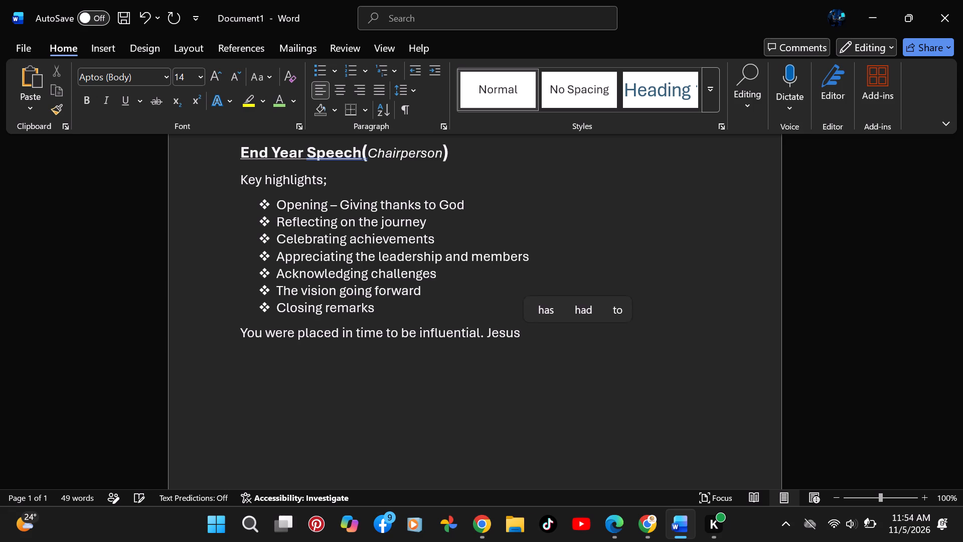
pyautogui.write('hrist was')
pyautogui.press('space')
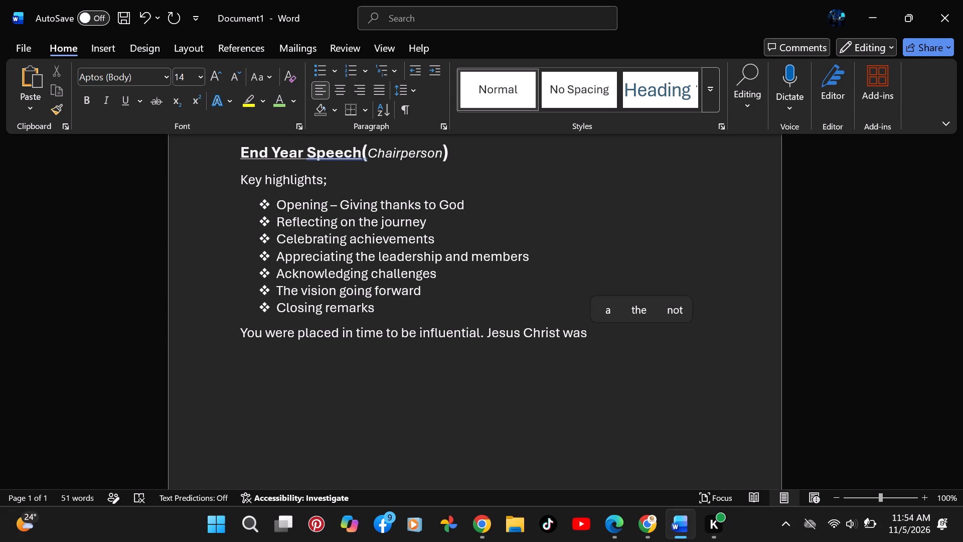
pyautogui.write('ni')
pyautogui.press('BackSpace')
pyautogui.write('ot popular')
pyautogui.press('space')
pyautogui.write('but influencial')
pyautogui.press('.')
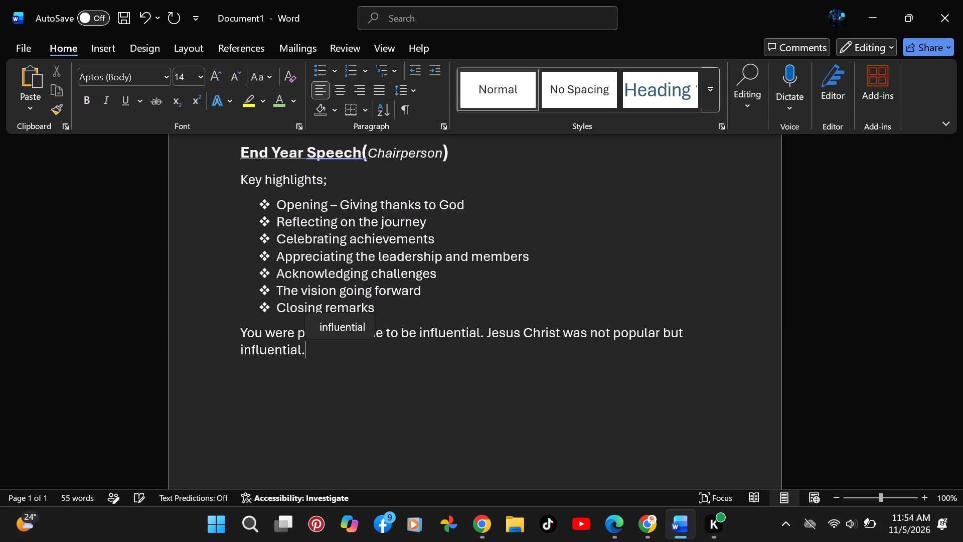
# Add the sentence "Not every popular person will be influential." to the end of the closing paragraph.
pyautogui.press('space')
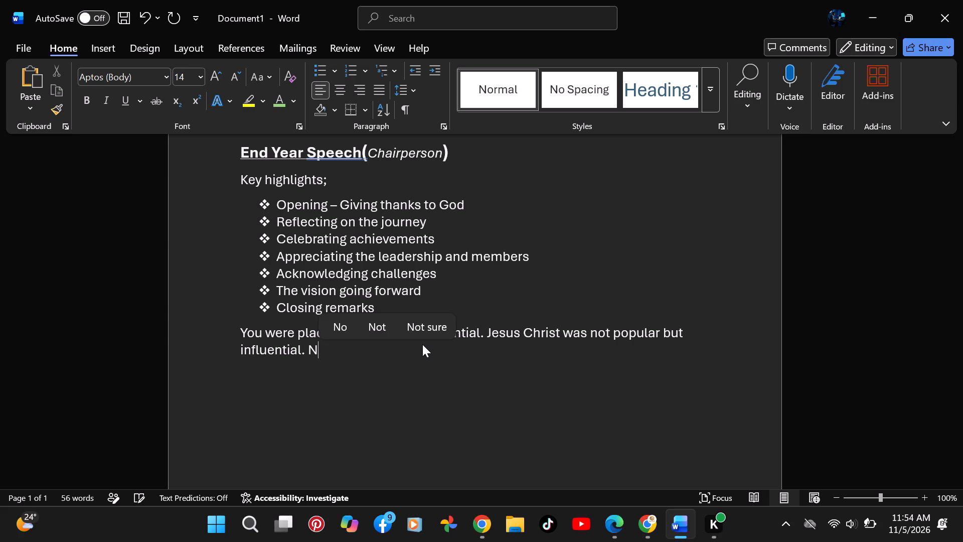
pyautogui.write('EVERY')
pyautogui.press('space')
pyautogui.press('BackSpace')
pyautogui.press('BackSpace')
pyautogui.press('BackSpace')
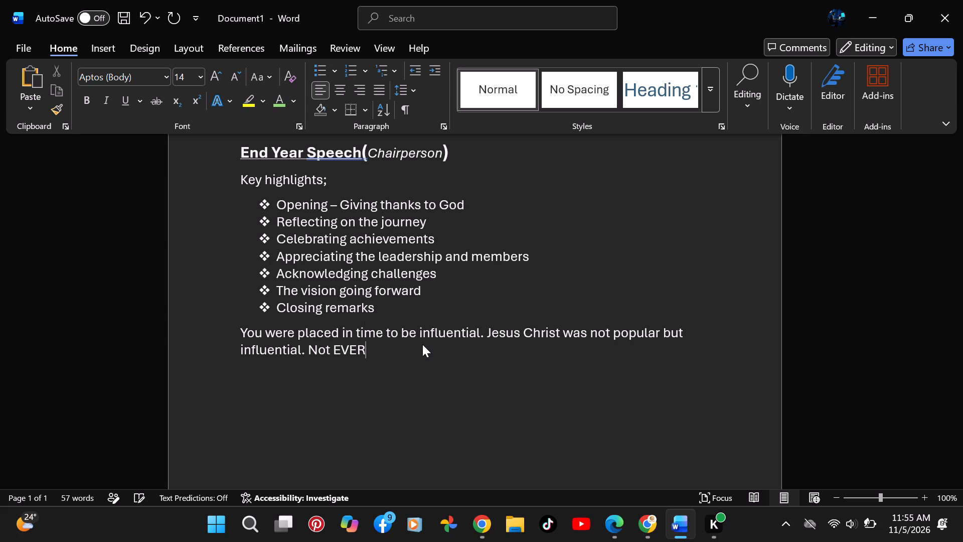
pyautogui.press('BackSpace')
pyautogui.press('BackSpace')
pyautogui.press('BackSpace')
pyautogui.press('e')
pyautogui.press('BackSpace')
pyautogui.press('e')
pyautogui.write('very')
pyautogui.write('person')
pyautogui.press('space')
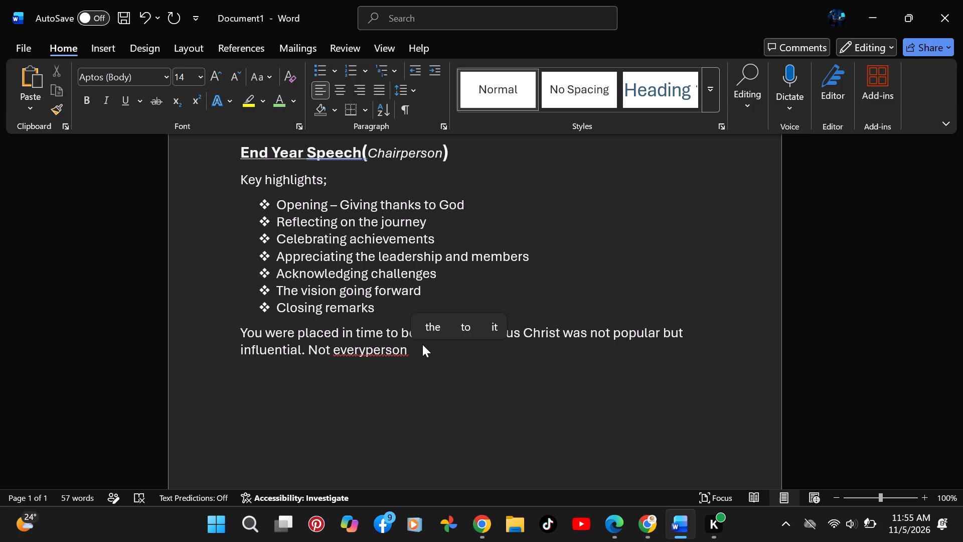
pyautogui.press('BackSpace')
pyautogui.press('BackSpace')
pyautogui.press('BackSpace')
pyautogui.press('BackSpace')
pyautogui.press('BackSpace')
pyautogui.press('BackSpace')
pyautogui.press('BackSpace')
pyautogui.press('space')
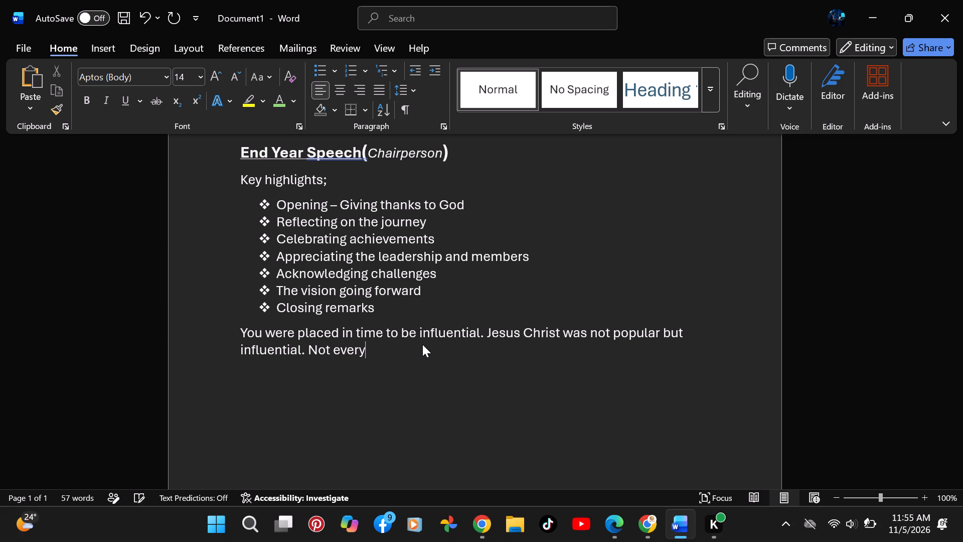
pyautogui.write('porpular person')
pyautogui.press('space')
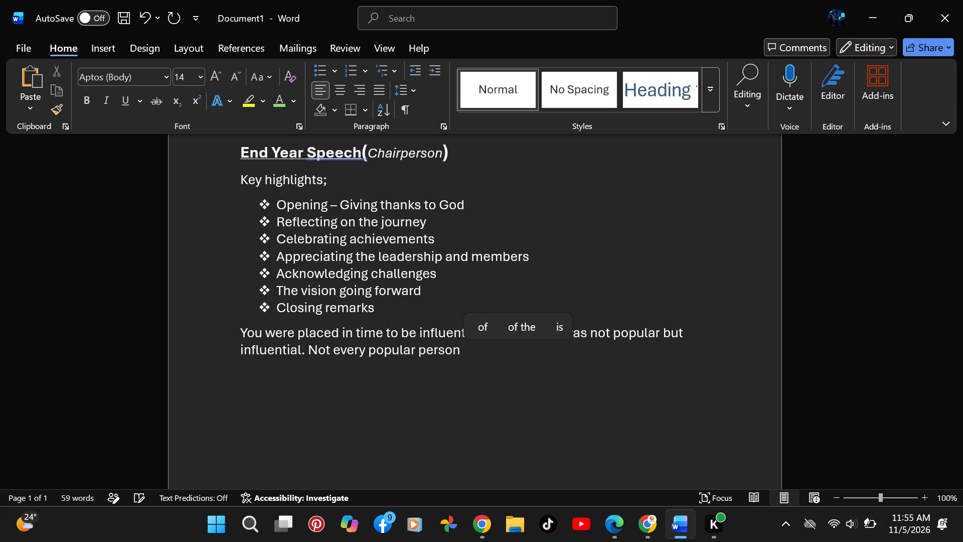
pyautogui.press('w')
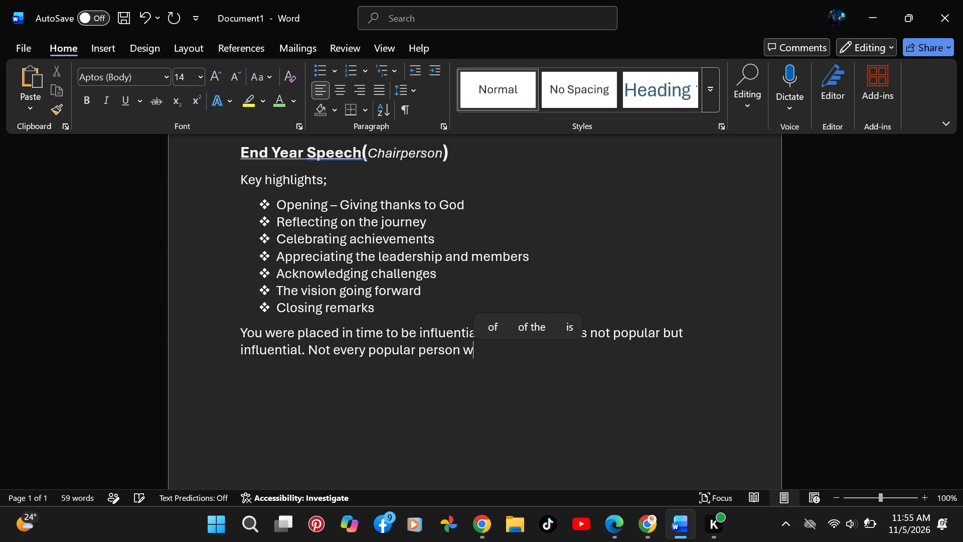
pyautogui.write('ill n')
pyautogui.press('BackSpace')
pyautogui.write('be influencial')
pyautogui.press('.')
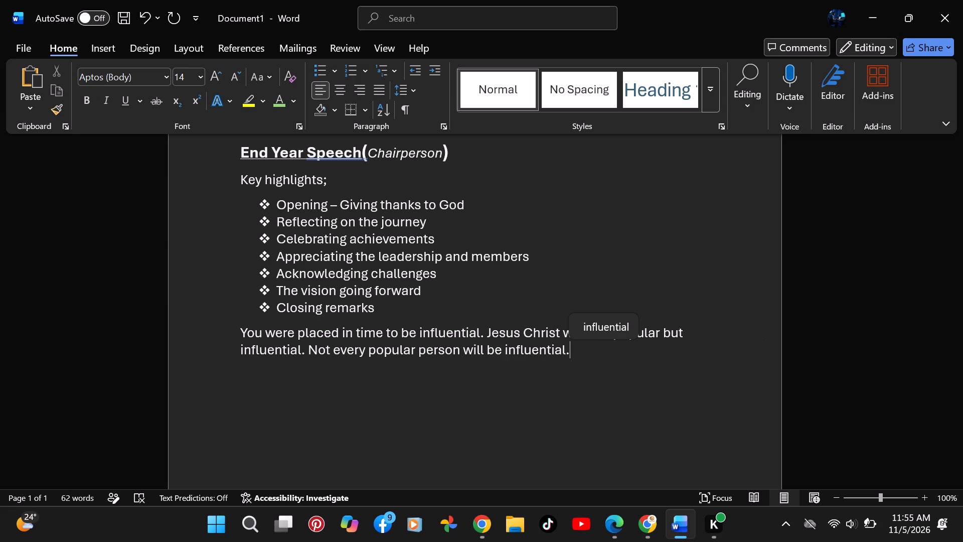
# Insert one blank, unbulleted line below each of "The vision going forward", "Acknowledging challenges" and "Appreciating the leadership and members".
pyautogui.click(437, 295)
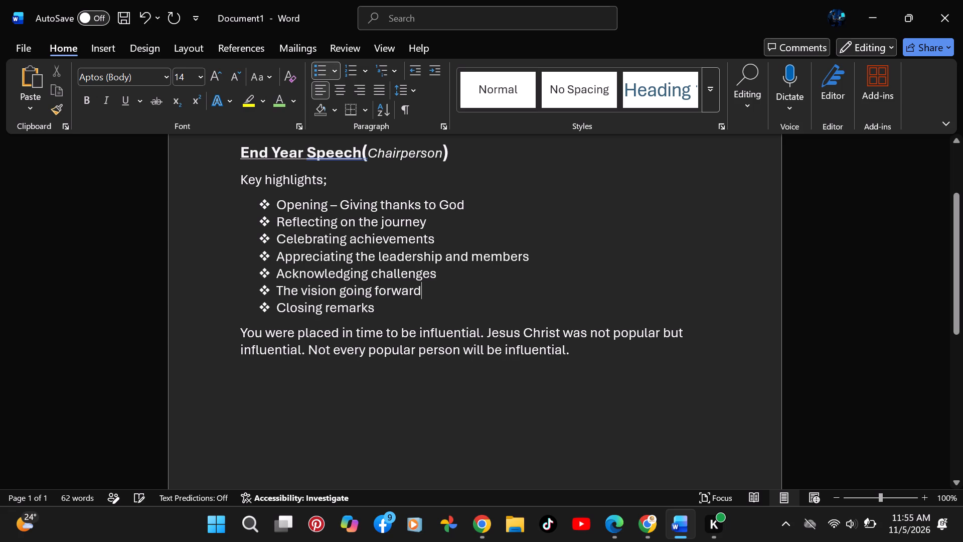
pyautogui.press('Return')
pyautogui.press('Return')
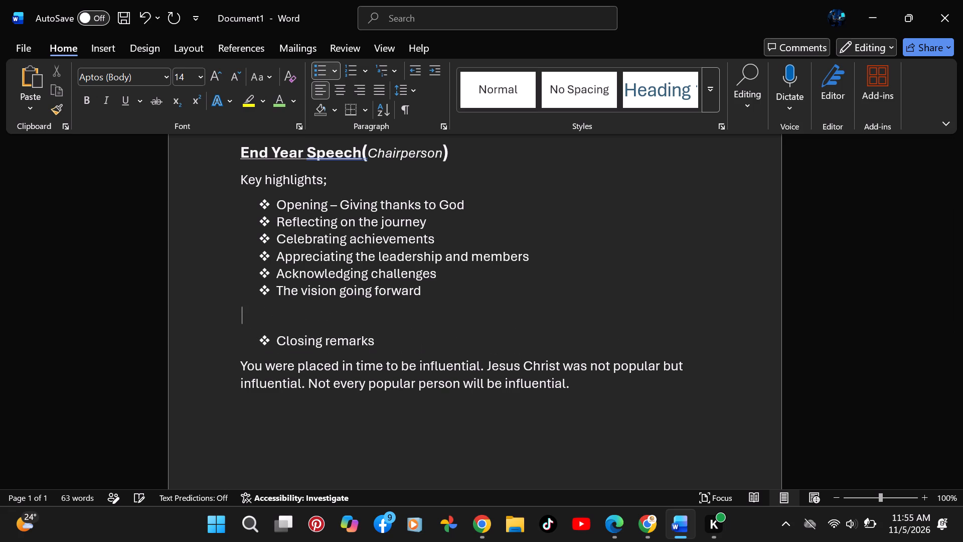
pyautogui.click(468, 266)
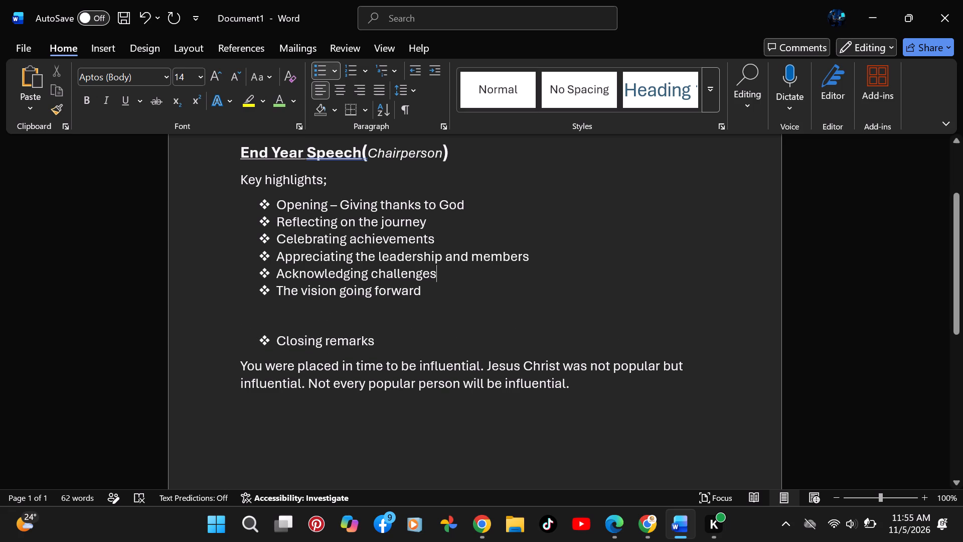
pyautogui.press('Return')
pyautogui.press('Return')
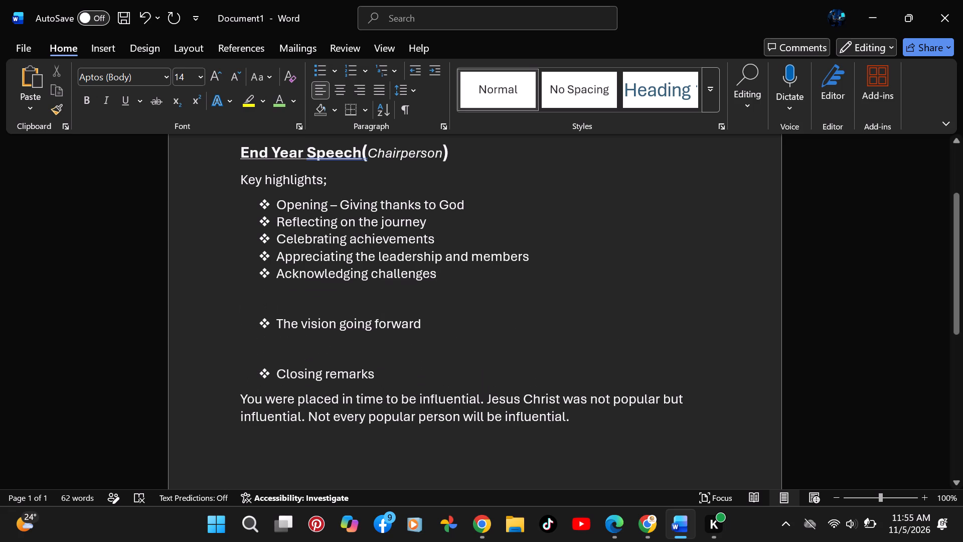
pyautogui.click(559, 261)
pyautogui.press('Return')
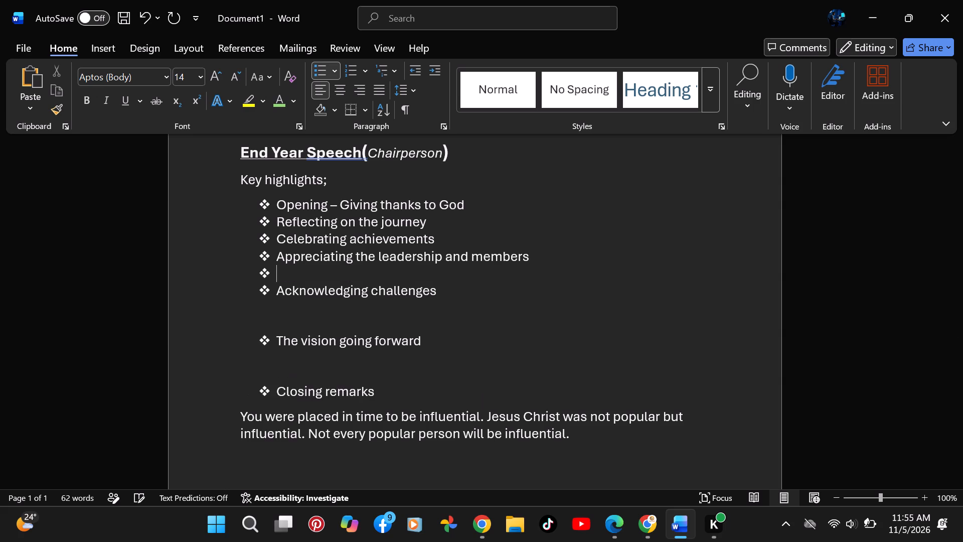
pyautogui.press('Return')
# Insert one blank, unbulleted line below each of "Celebrating achievements", "Reflecting on the journey" and "Opening – Giving thanks to God".
pyautogui.click(465, 244)
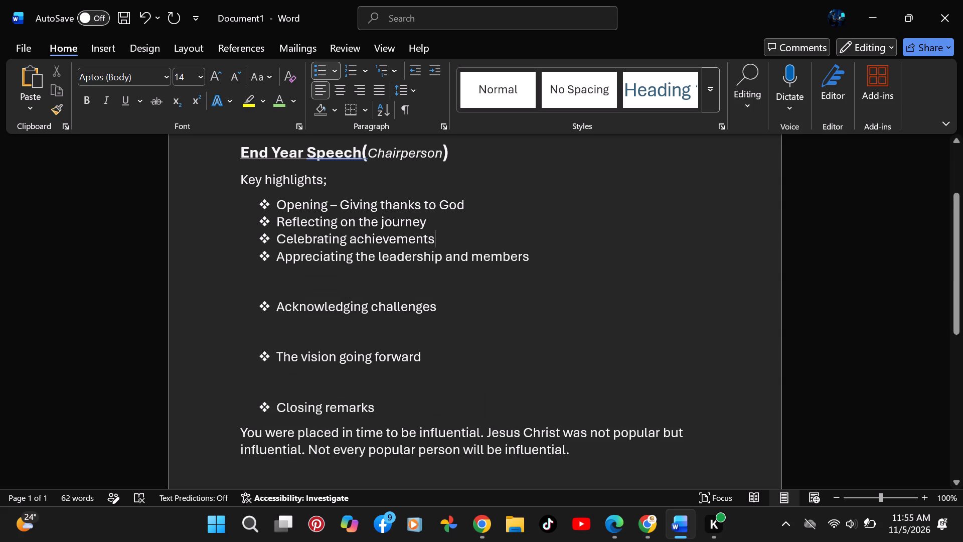
pyautogui.press('Return')
pyautogui.press('Return')
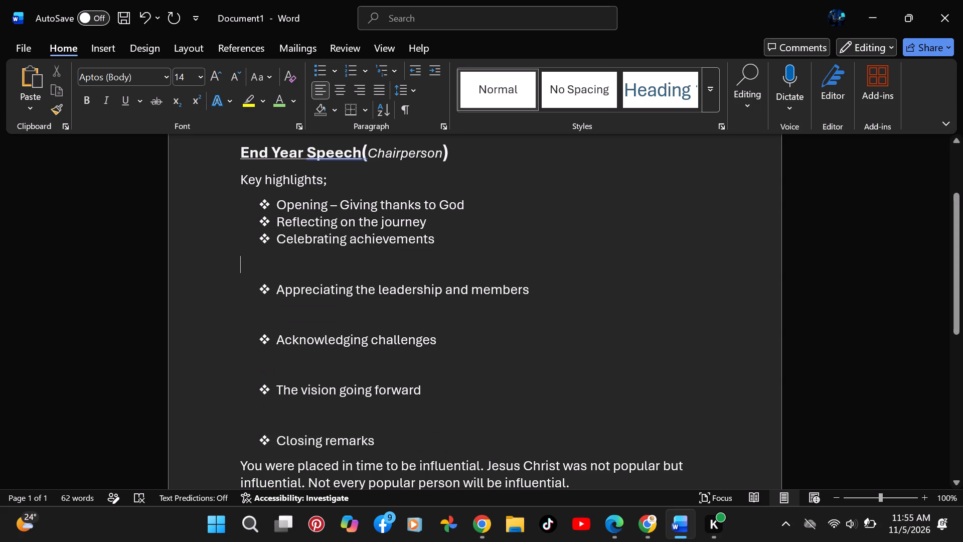
pyautogui.click(435, 215)
pyautogui.press('Return')
pyautogui.press('Return')
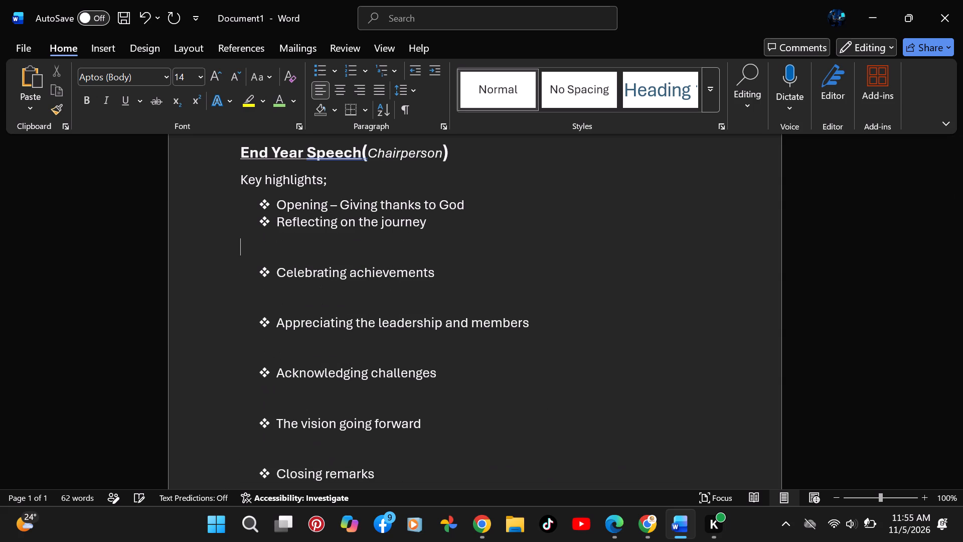
pyautogui.click(478, 206)
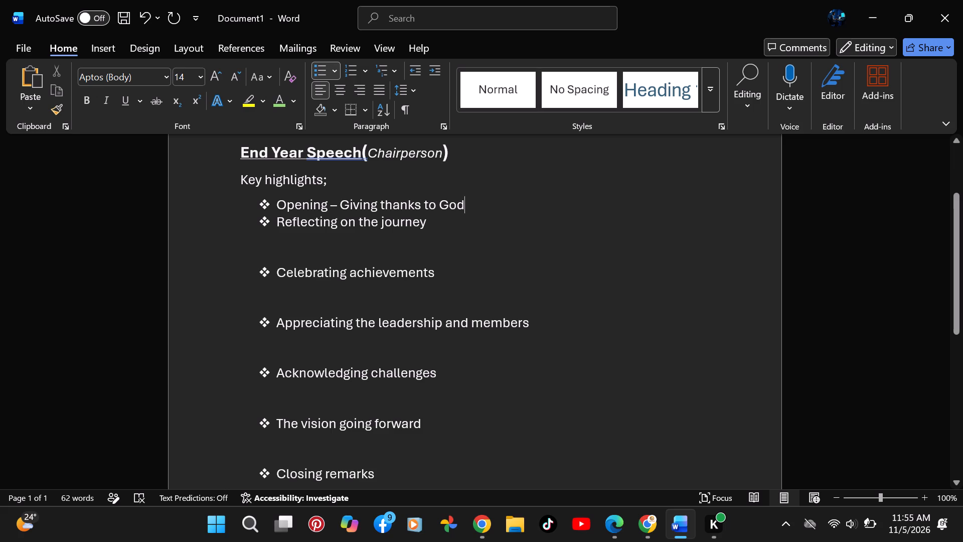
pyautogui.press('Return')
pyautogui.press('Return')
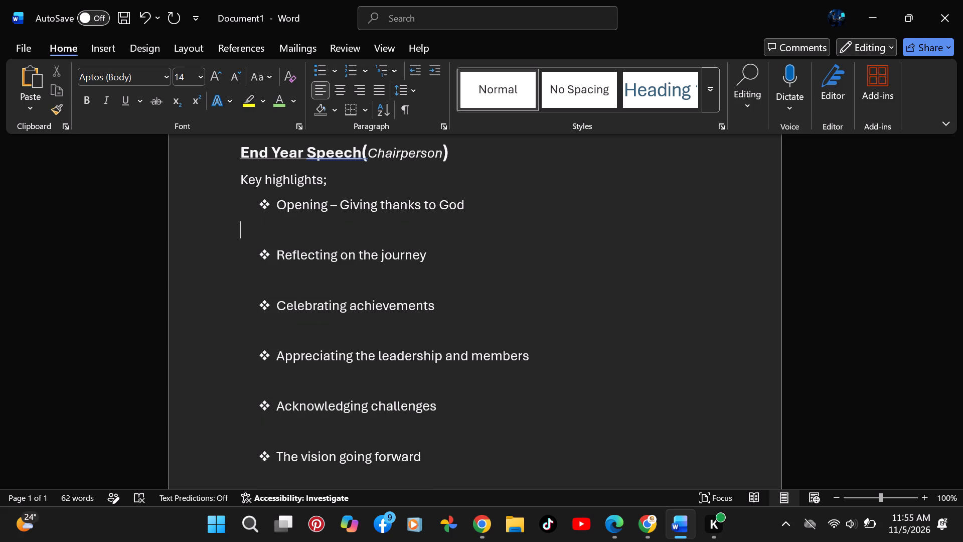
# Insert two spaces between "Speech" and "(Chairperson)" in the "End Year Speech" heading.
pyautogui.moveTo(955, 285); pyautogui.dragTo(962, 245)
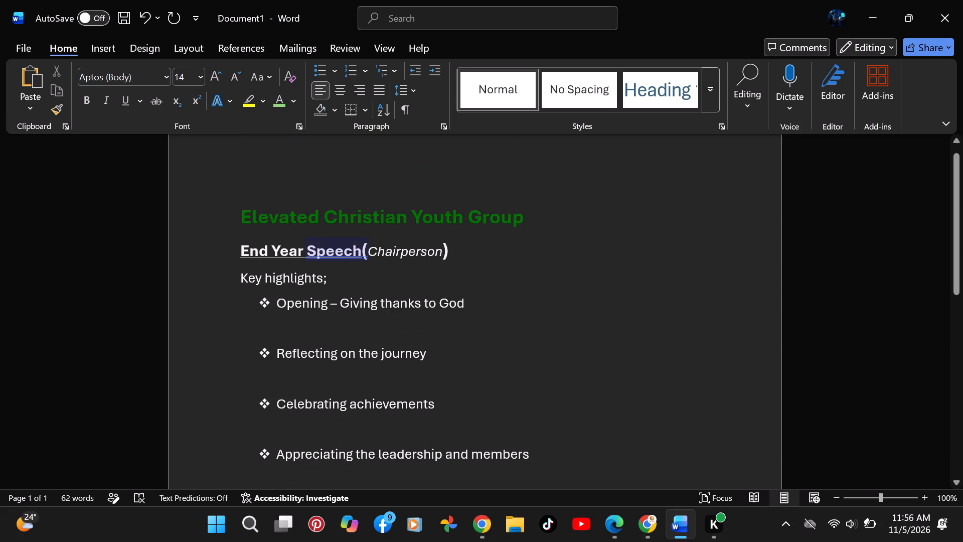
pyautogui.click(363, 254)
pyautogui.press('space')
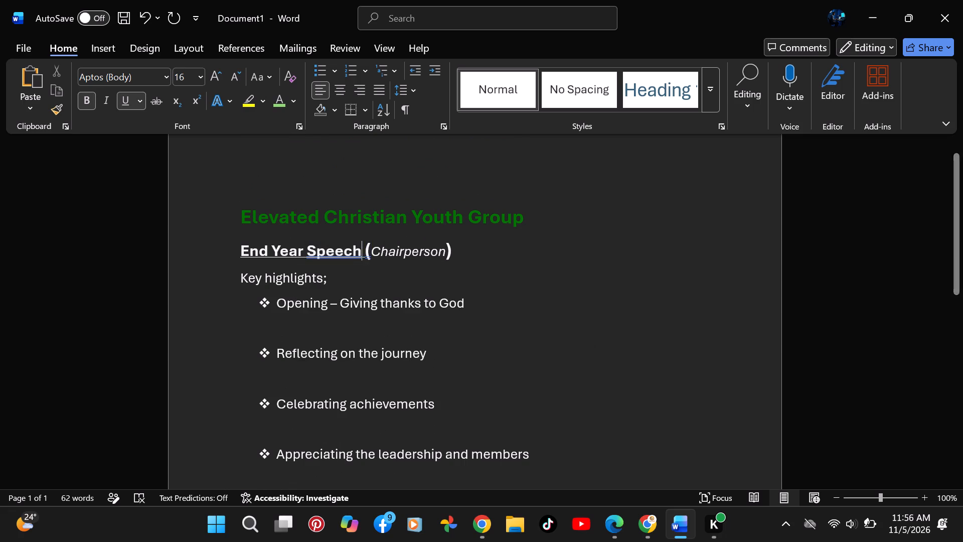
pyautogui.press('space')
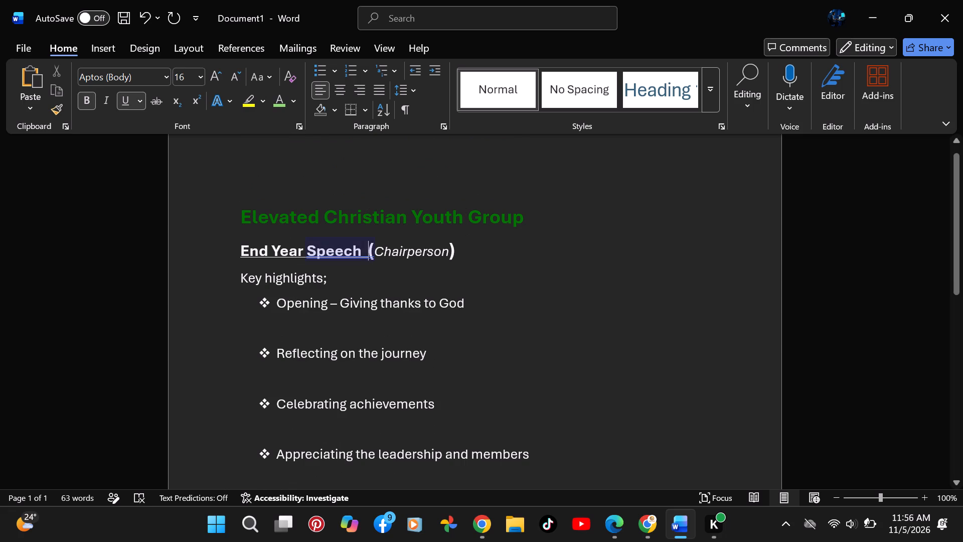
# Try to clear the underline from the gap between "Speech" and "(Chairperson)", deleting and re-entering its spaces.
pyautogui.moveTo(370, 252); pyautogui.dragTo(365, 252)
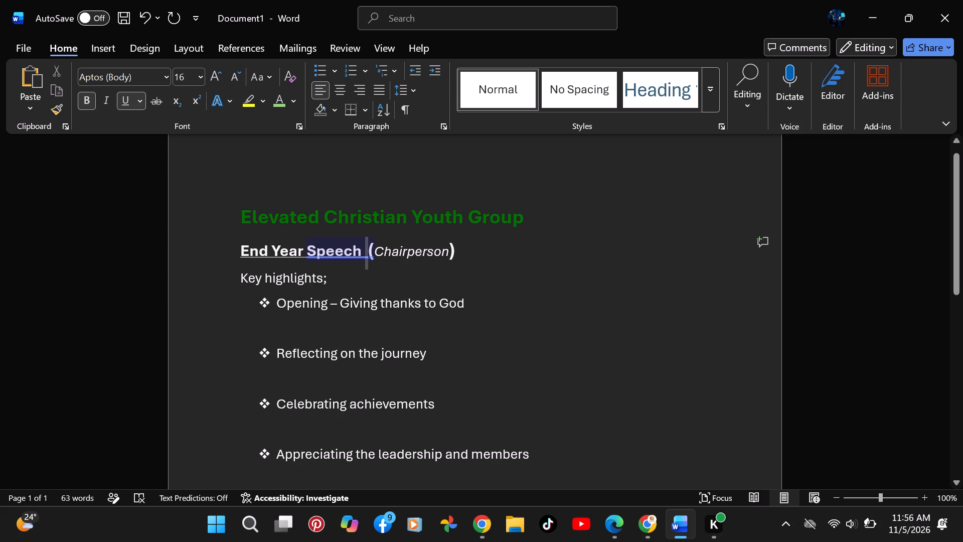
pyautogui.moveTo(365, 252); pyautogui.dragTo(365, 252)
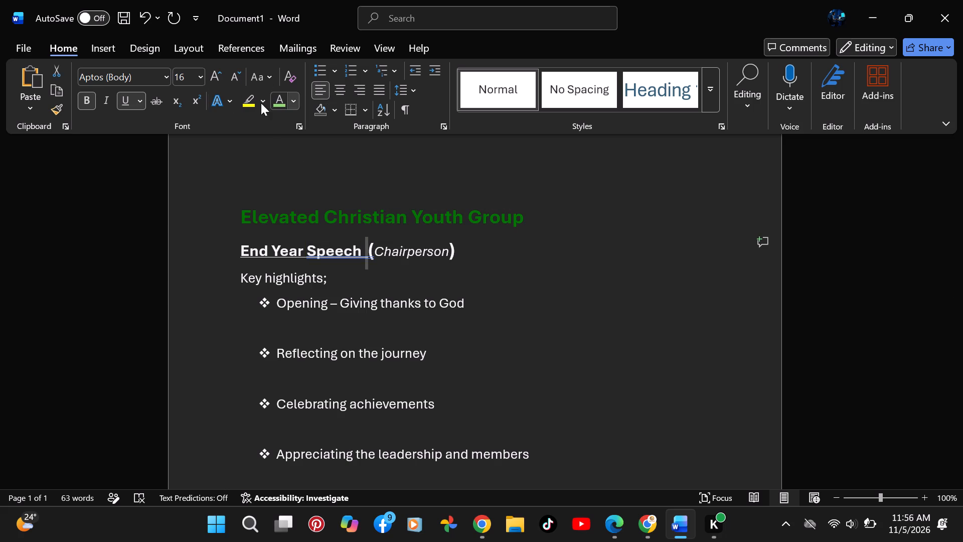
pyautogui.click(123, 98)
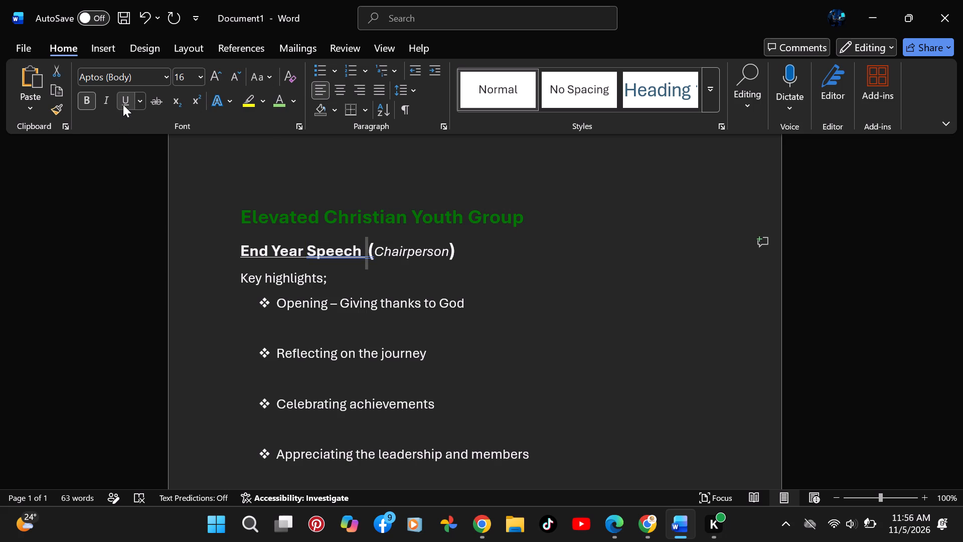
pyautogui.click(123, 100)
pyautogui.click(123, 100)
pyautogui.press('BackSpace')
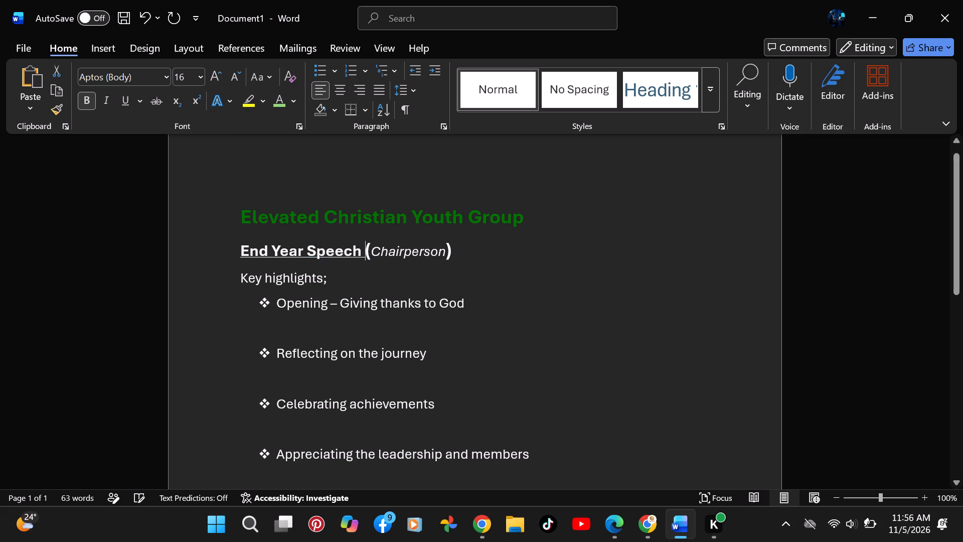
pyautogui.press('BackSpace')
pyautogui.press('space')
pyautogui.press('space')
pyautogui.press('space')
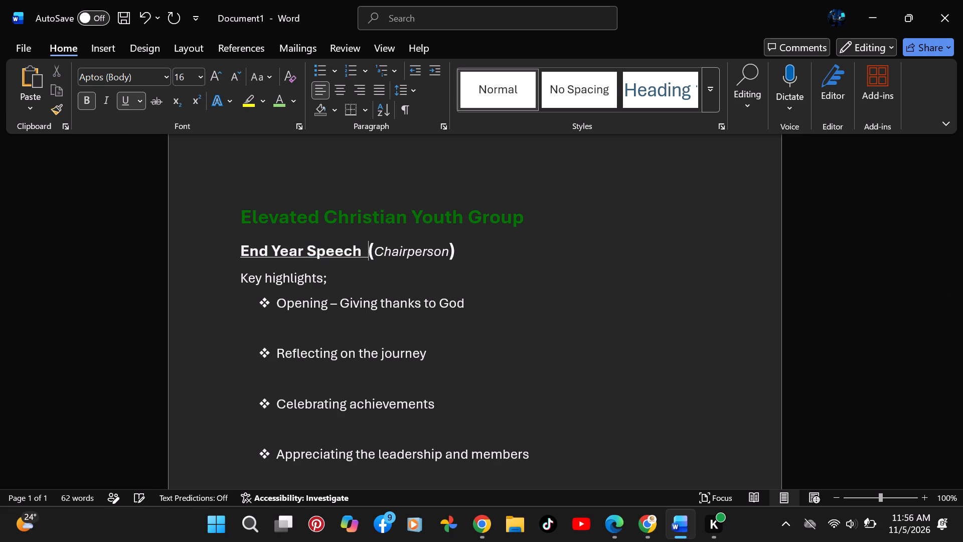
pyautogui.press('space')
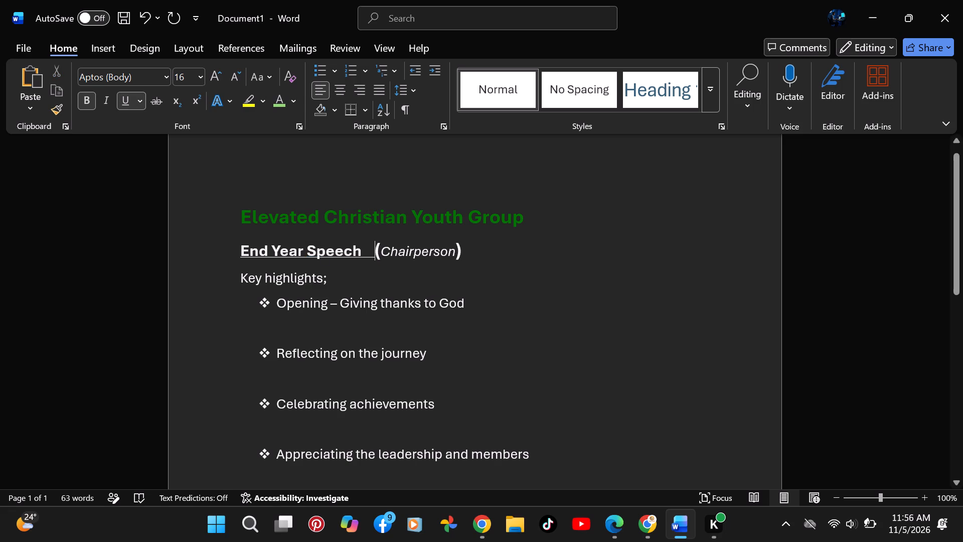
# Remove the underline from the spaces just before "(Chairperson)" and re-enter its opening parenthesis.
pyautogui.moveTo(374, 257); pyautogui.dragTo(372, 257)
pyautogui.moveTo(372, 257); pyautogui.dragTo(364, 257)
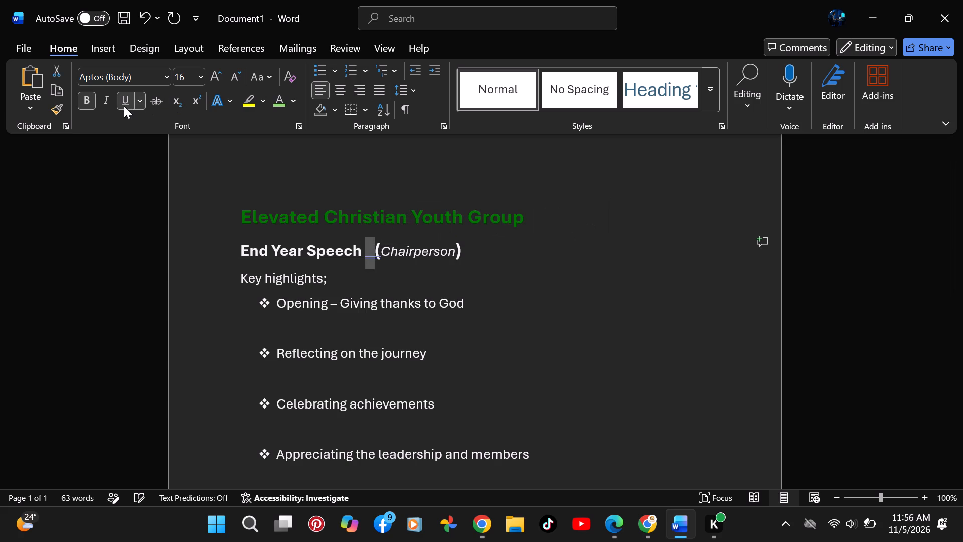
pyautogui.click(124, 106)
pyautogui.click(546, 292)
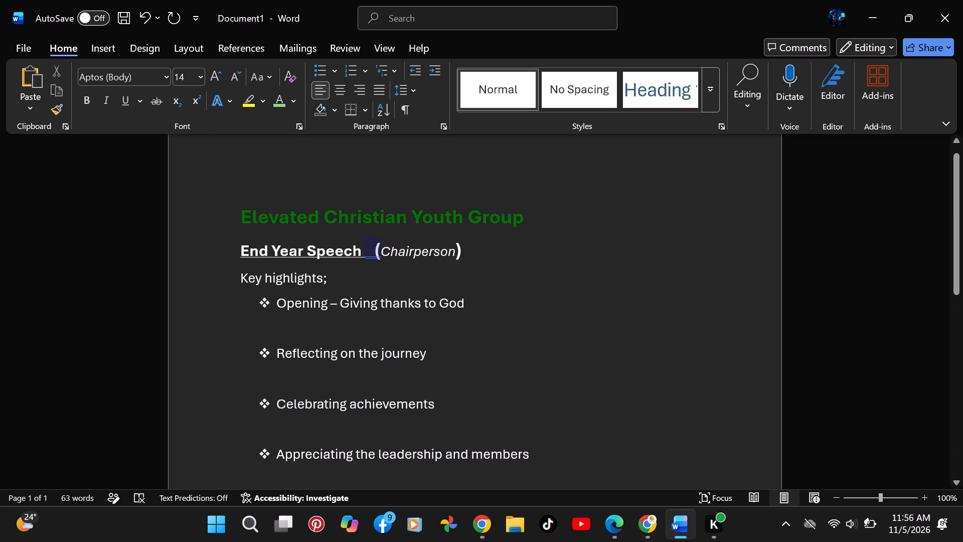
pyautogui.click(385, 275)
pyautogui.moveTo(380, 248); pyautogui.dragTo(375, 248)
pyautogui.press('BackSpace')
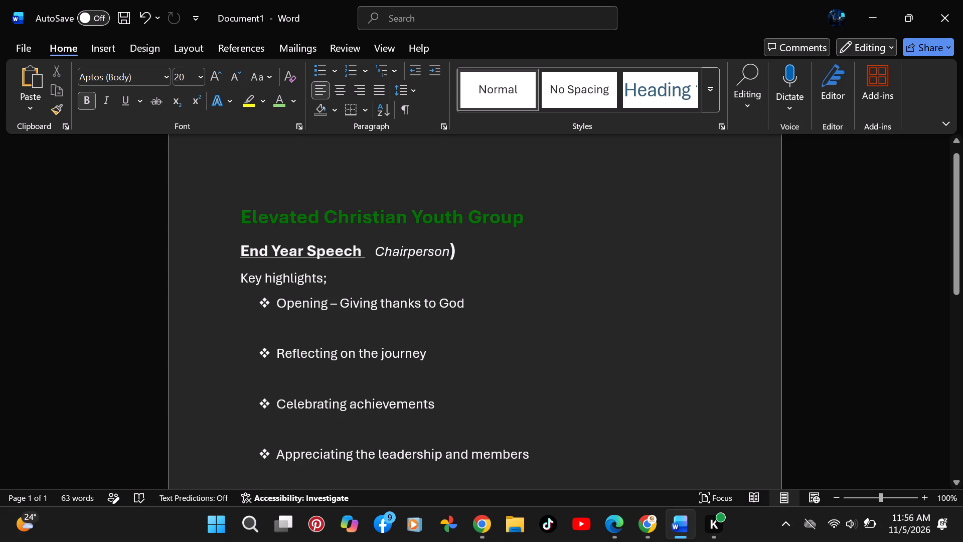
pyautogui.hotkey('shift', '(')
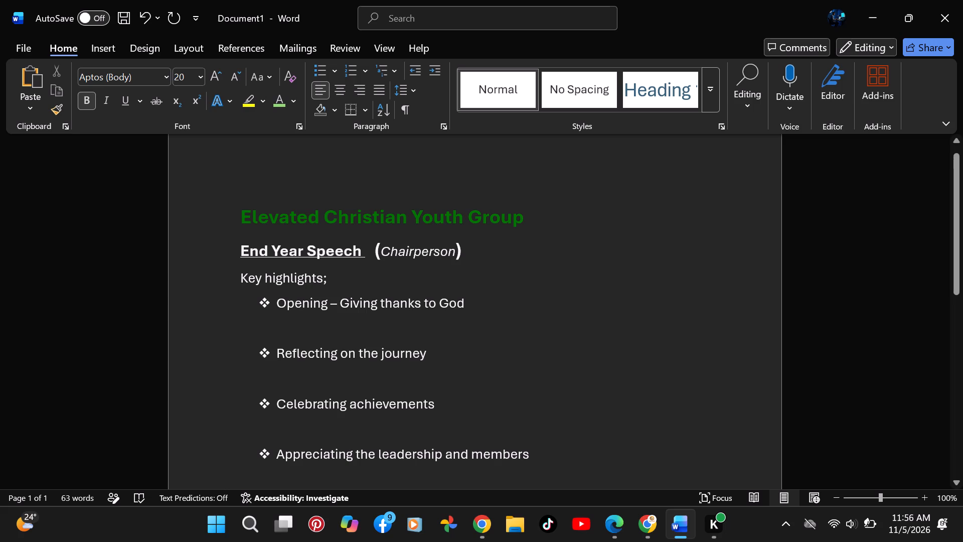
# Reduce the gap between "Speech" and "(Chairperson)" to a single space without underline.
pyautogui.click(366, 254)
pyautogui.press('BackSpace')
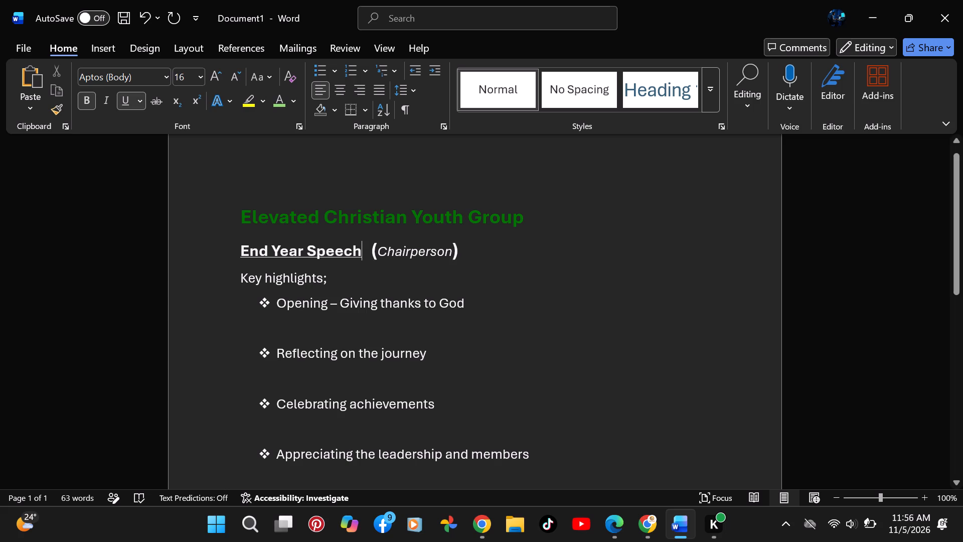
pyautogui.click(373, 255)
pyautogui.press('BackSpace')
pyautogui.press('BackSpace')
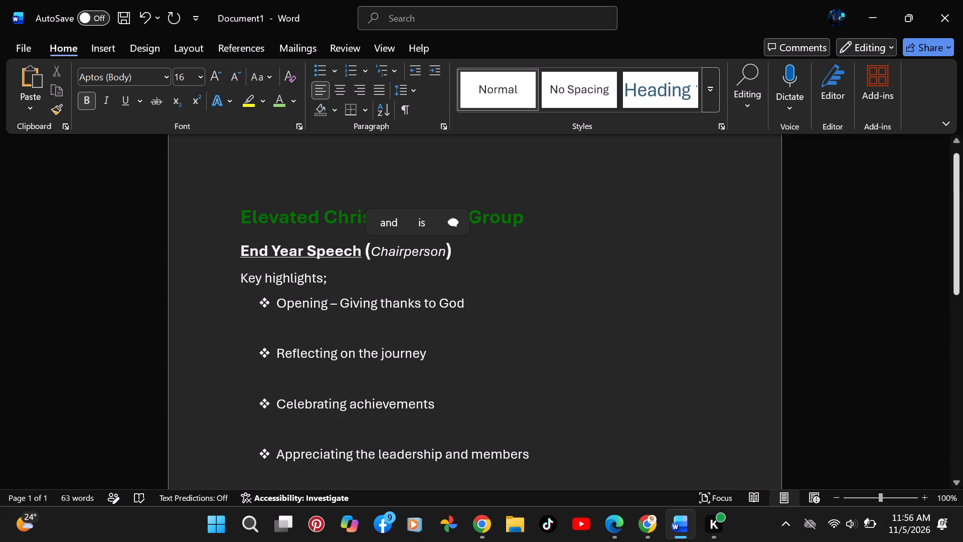
# Review the speech outline from title to closing paragraph, and place the cursor on the blank line below "Opening – Giving thanks to God".
pyautogui.moveTo(956, 191); pyautogui.dragTo(954, 219)
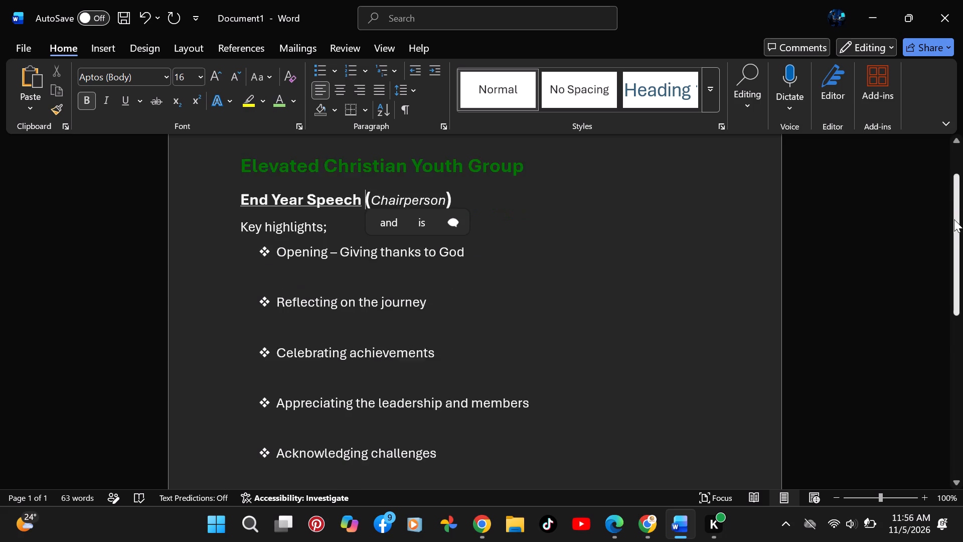
pyautogui.moveTo(954, 219); pyautogui.dragTo(956, 323)
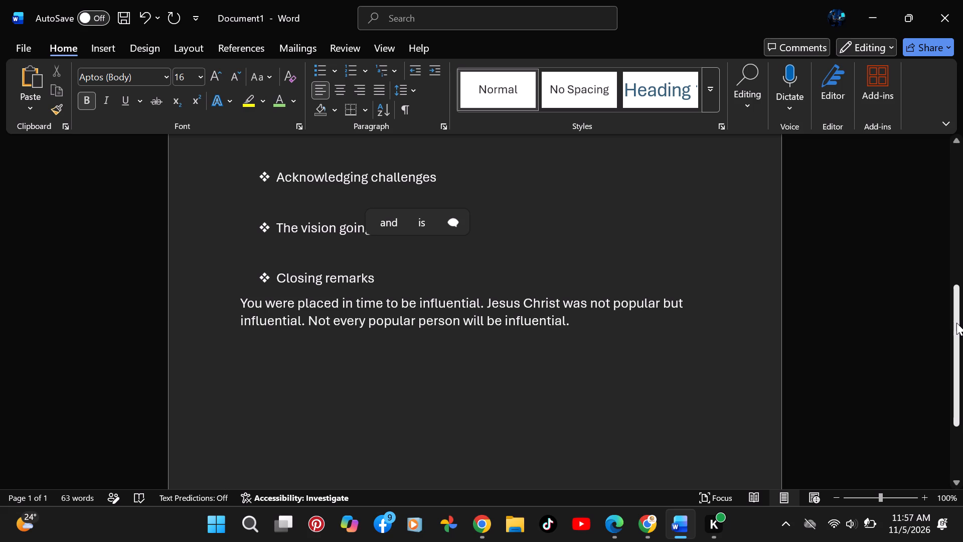
pyautogui.moveTo(956, 323); pyautogui.dragTo(945, 204)
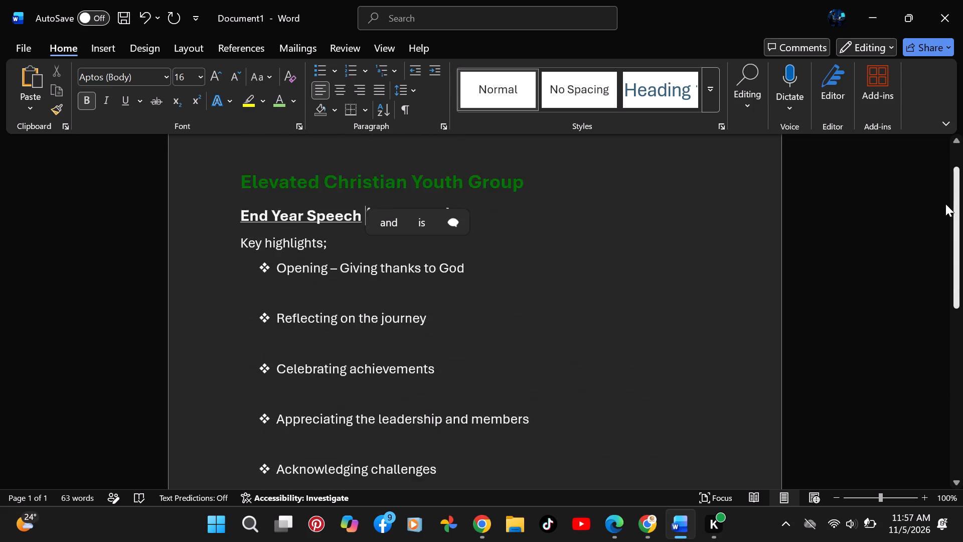
pyautogui.moveTo(945, 204); pyautogui.dragTo(940, 219)
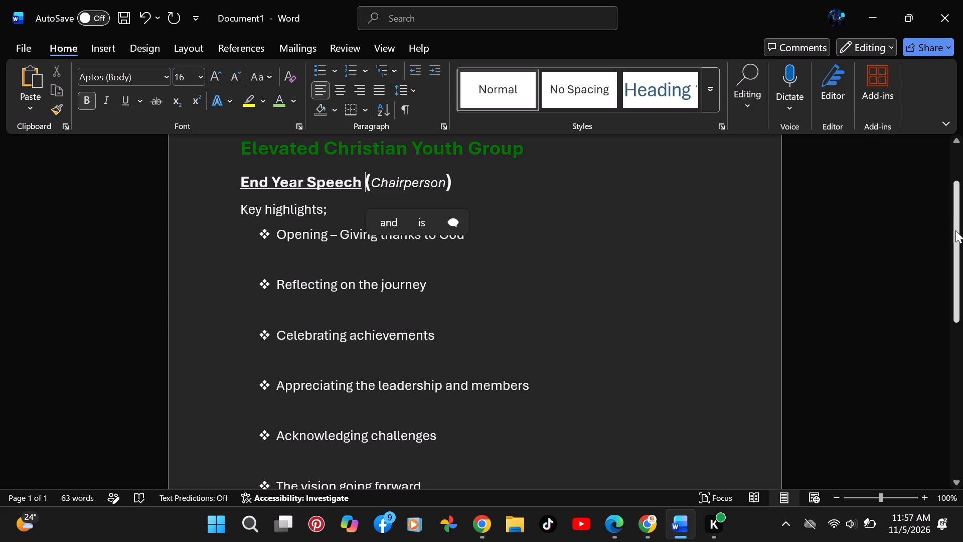
pyautogui.moveTo(955, 230); pyautogui.dragTo(953, 204)
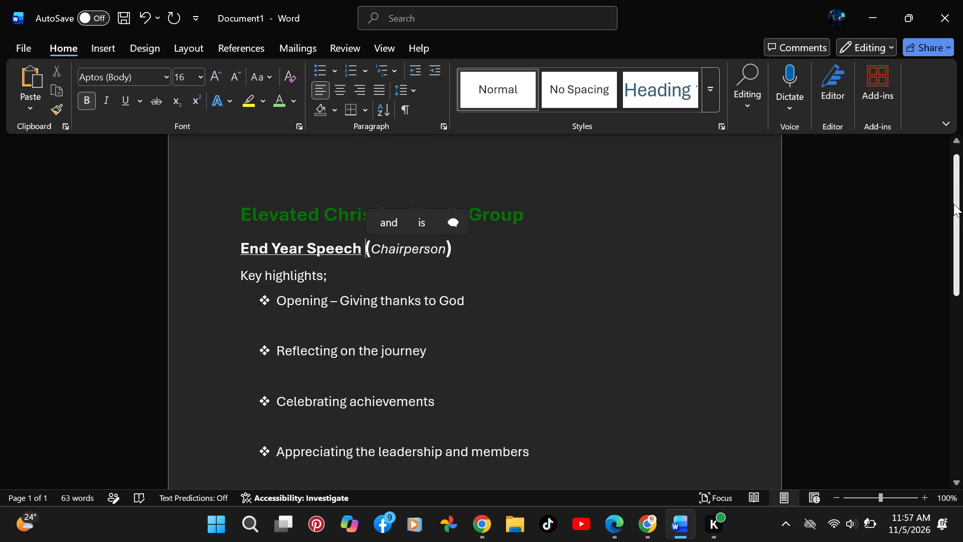
pyautogui.moveTo(953, 204); pyautogui.dragTo(953, 205)
pyautogui.moveTo(953, 205); pyautogui.dragTo(953, 190)
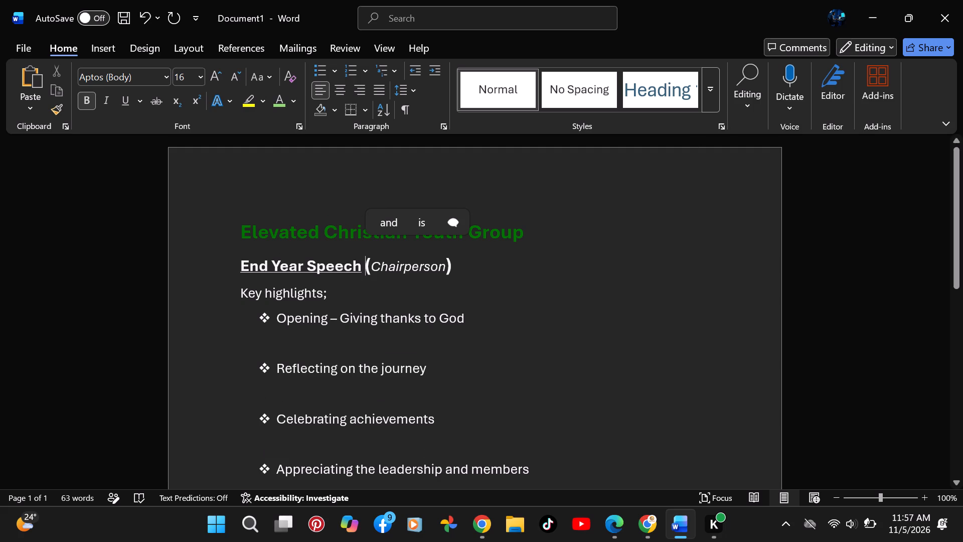
pyautogui.click(346, 308)
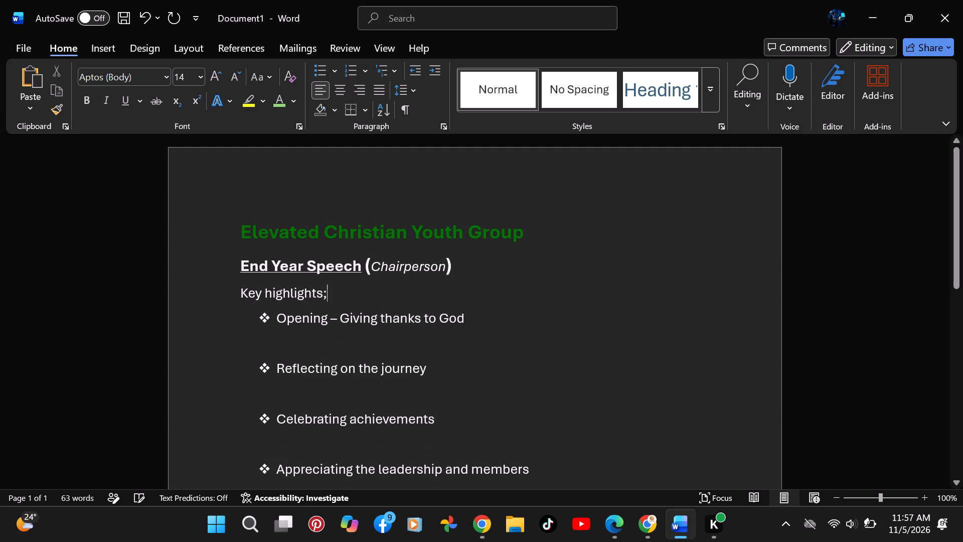
pyautogui.click(481, 318)
pyautogui.click(359, 346)
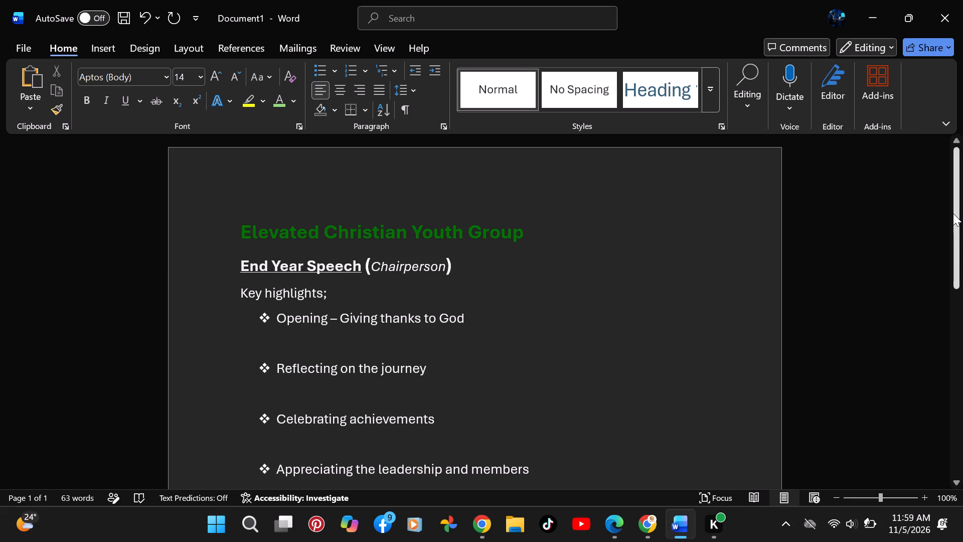
pyautogui.moveTo(955, 210); pyautogui.dragTo(959, 230)
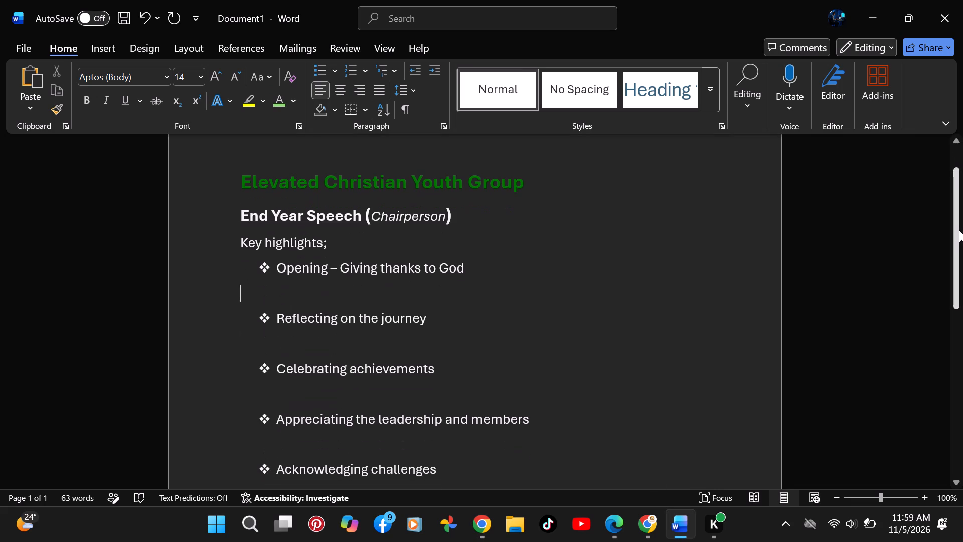
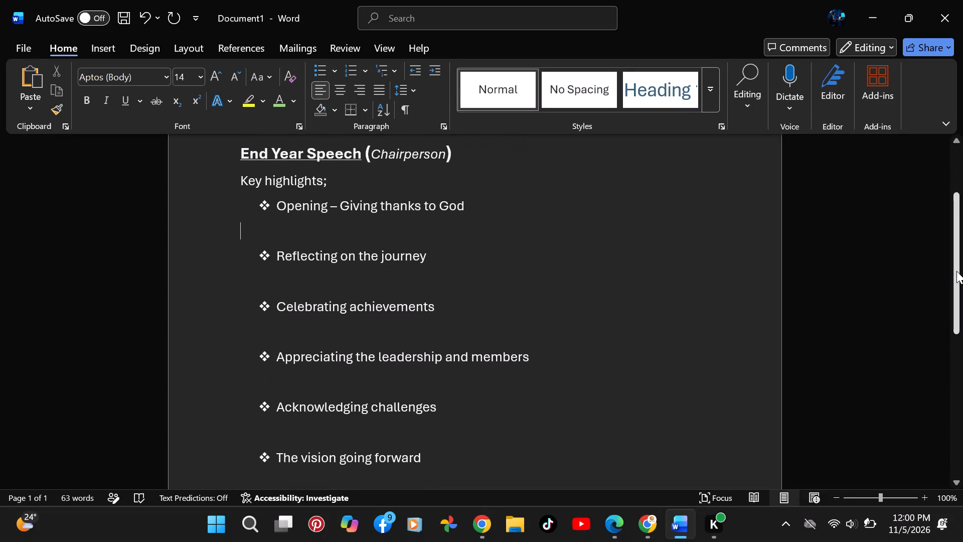
# On the blank line below "Opening – Giving thanks to God", begin the paragraph with "As I begin my speech".
pyautogui.moveTo(956, 271); pyautogui.dragTo(955, 287)
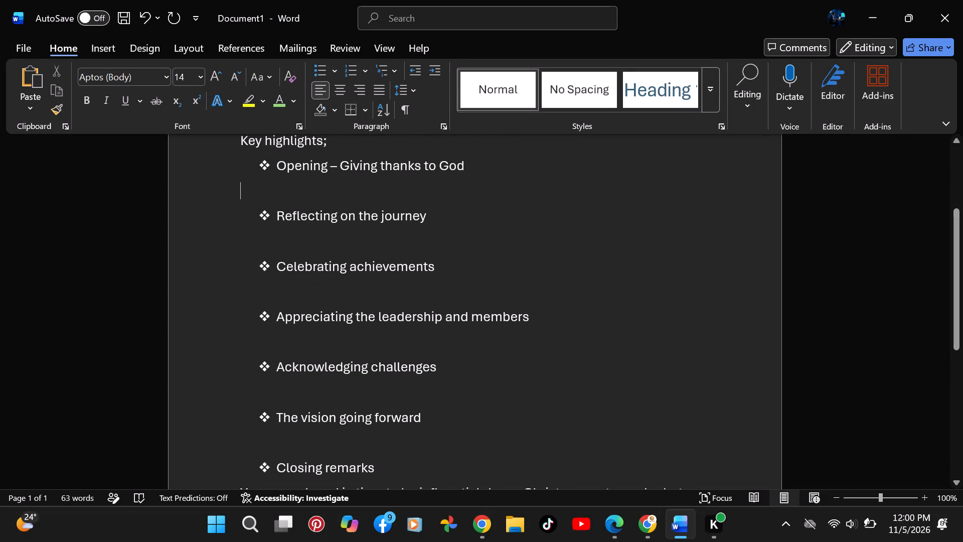
pyautogui.click(303, 245)
pyautogui.click(262, 190)
pyautogui.moveTo(961, 336); pyautogui.dragTo(962, 317)
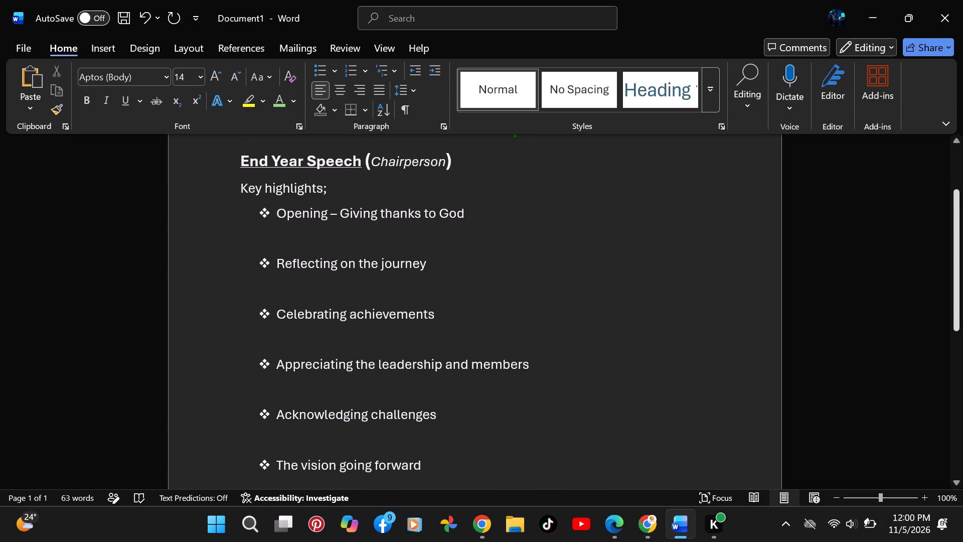
pyautogui.click(301, 233)
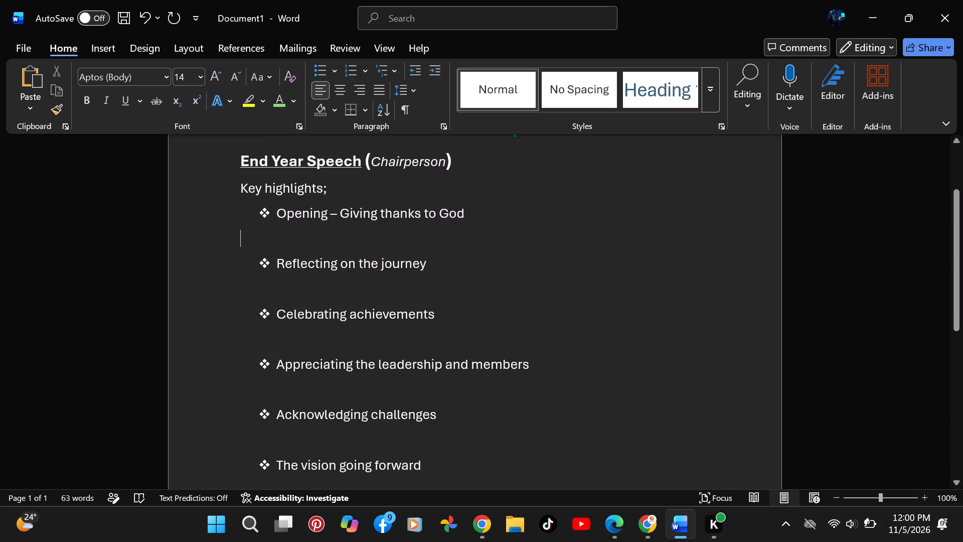
pyautogui.press('a')
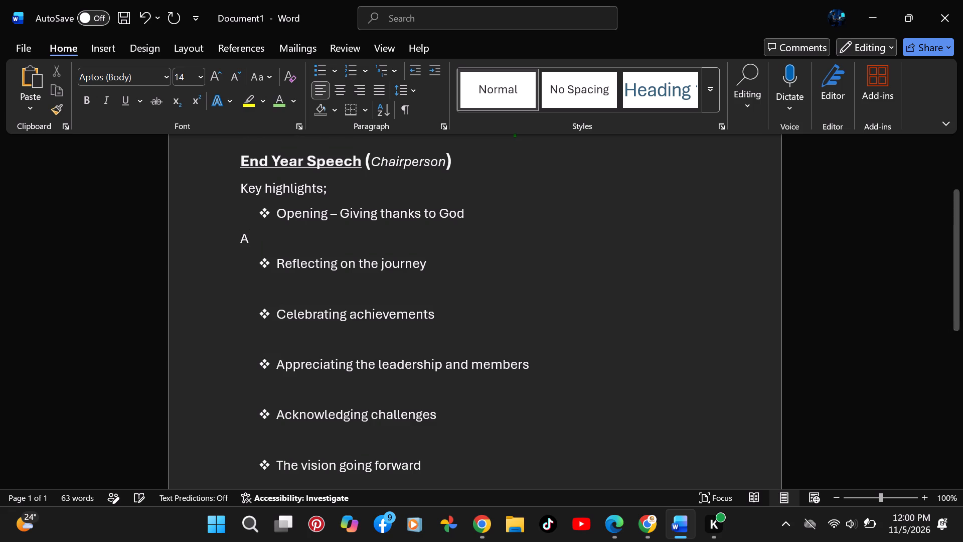
pyautogui.press('s')
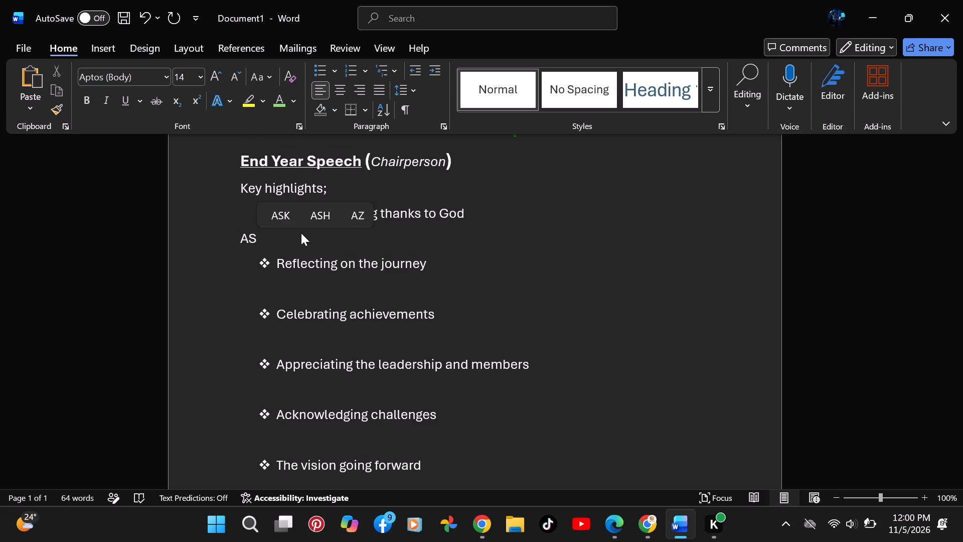
pyautogui.write('s')
pyautogui.press('space')
pyautogui.press('BackSpace')
pyautogui.press('BackSpace')
pyautogui.press('space')
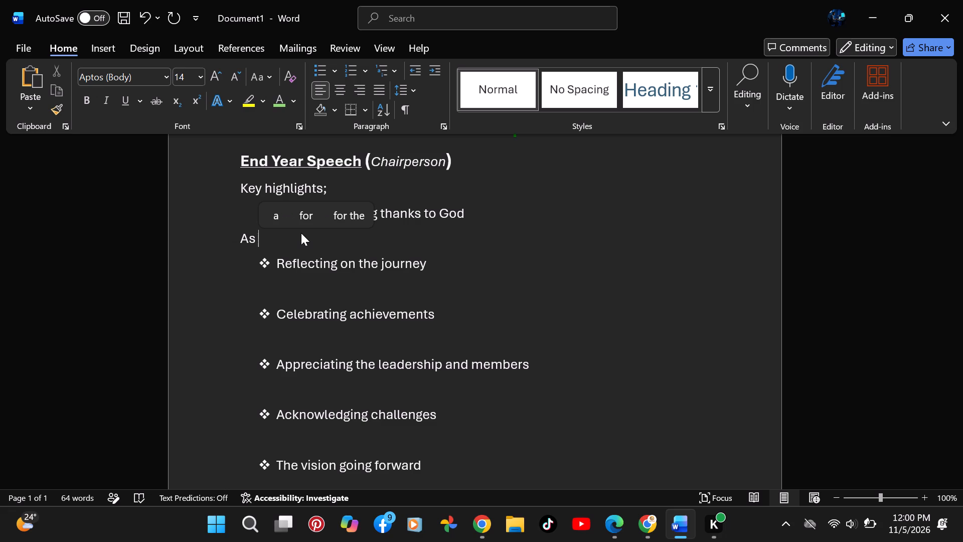
pyautogui.write('i')
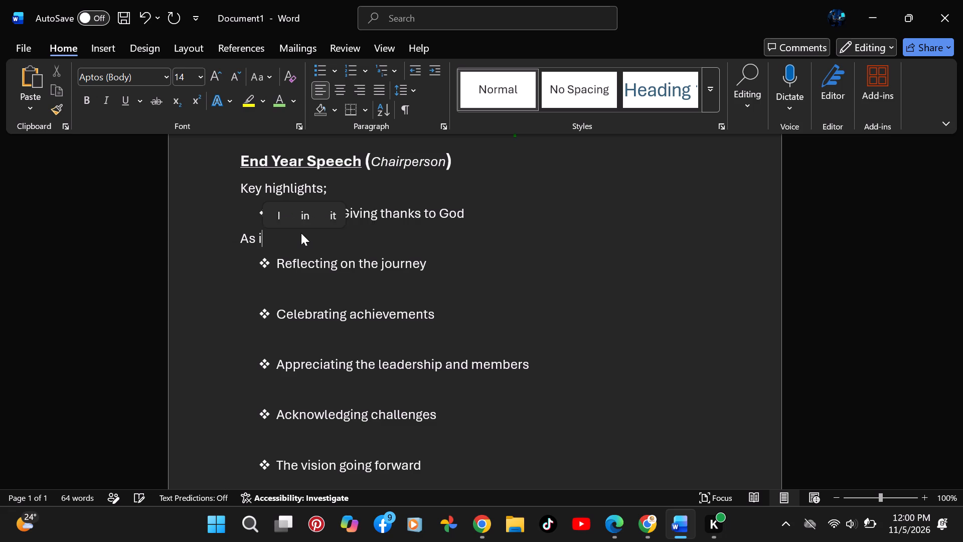
pyautogui.press('space')
pyautogui.write('be')
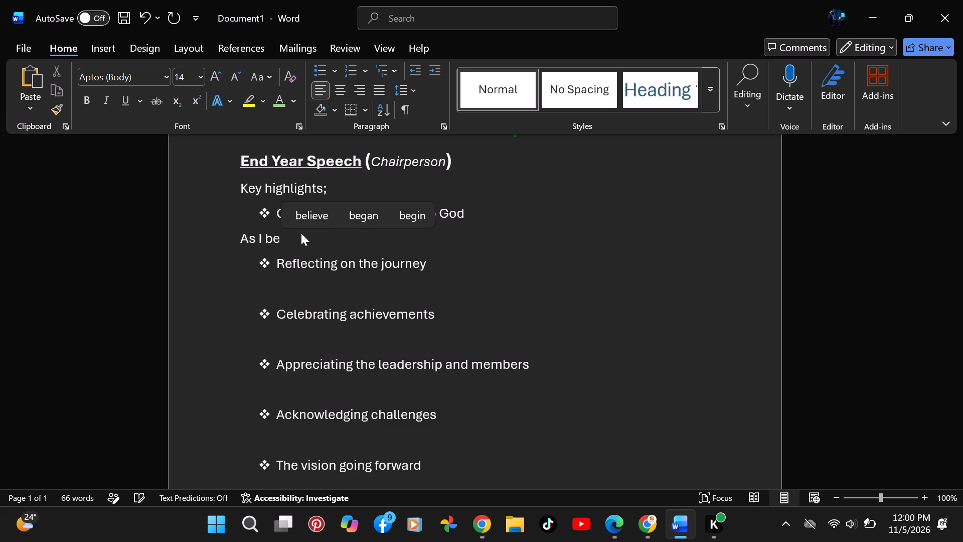
pyautogui.write('in m')
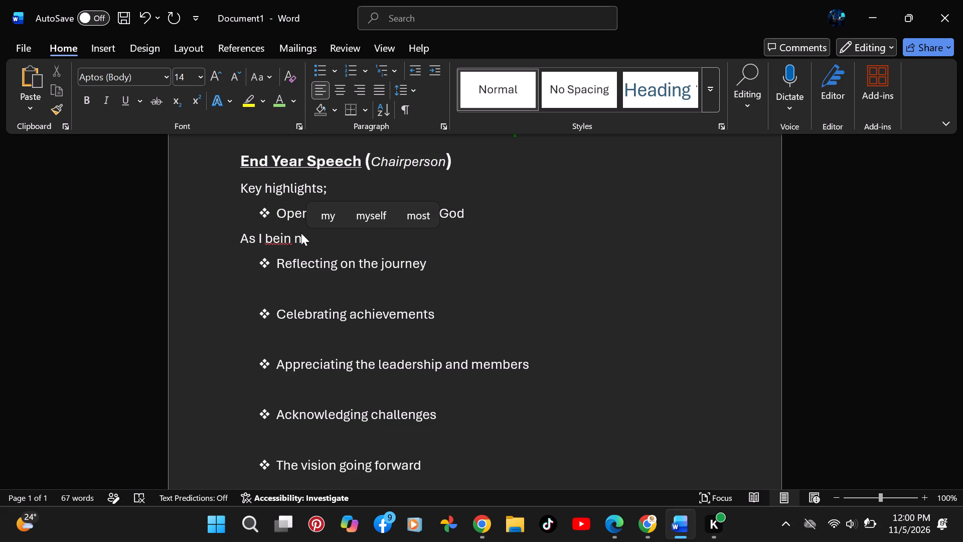
pyautogui.press('BackSpace')
pyautogui.press('BackSpace')
pyautogui.press('BackSpace')
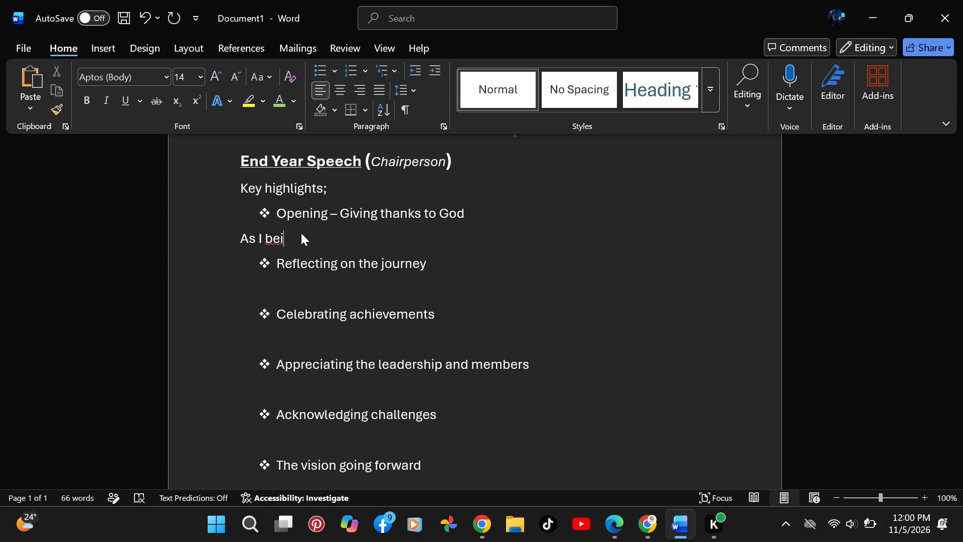
pyautogui.press('BackSpace')
pyautogui.write('ggin')
pyautogui.press('space')
pyautogui.press('BackSpace')
pyautogui.press('BackSpace')
pyautogui.press('BackSpace')
pyautogui.press('BackSpace')
pyautogui.write('in')
pyautogui.press('space')
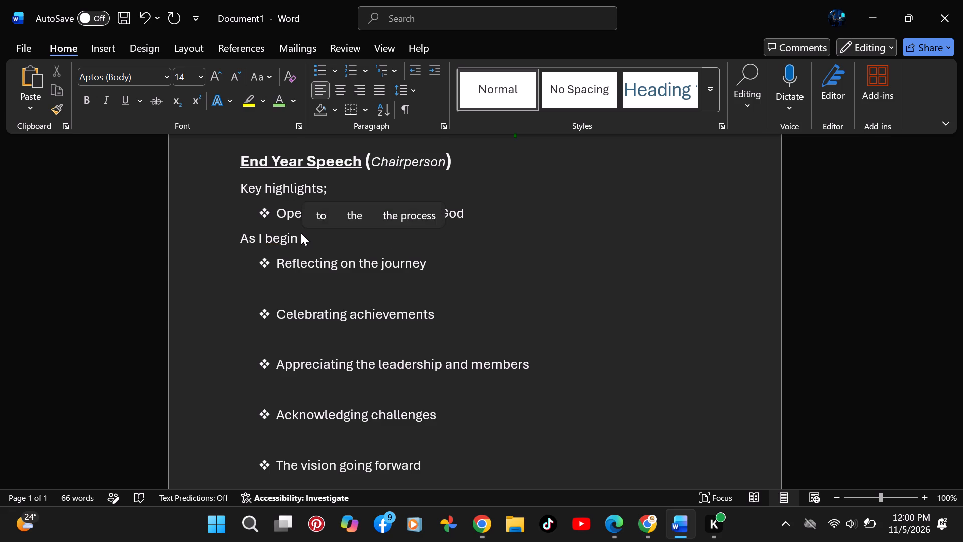
pyautogui.write('my')
pyautogui.press('space')
pyautogui.write('speech')
pyautogui.press('space')
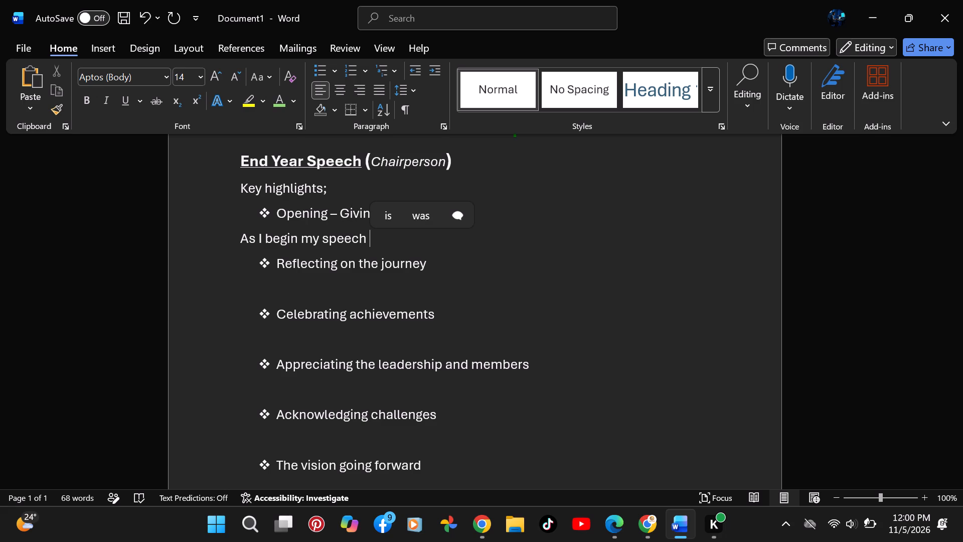
# Complete the opening sentence with "I first of all want to thank the Lord for His faithfulness throughout the year.".
pyautogui.press('space')
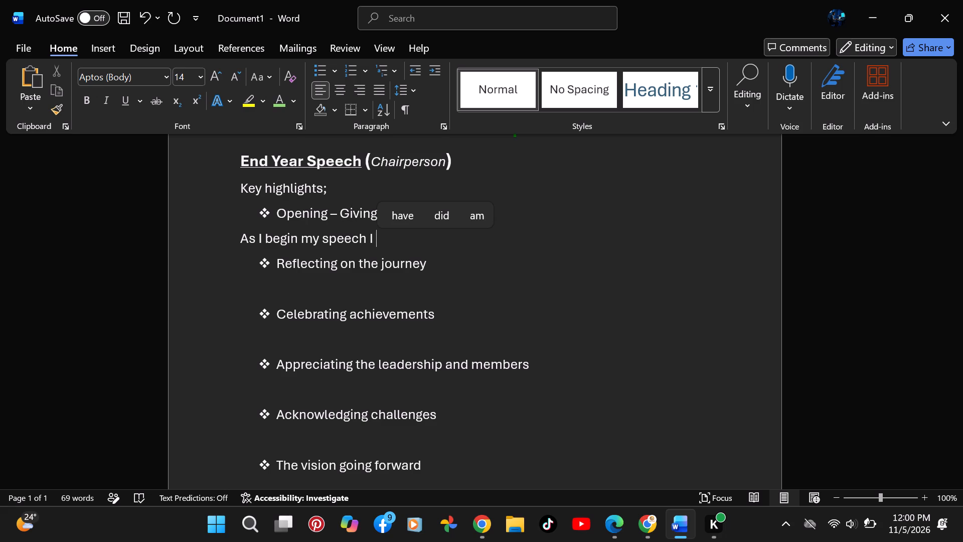
pyautogui.write('first')
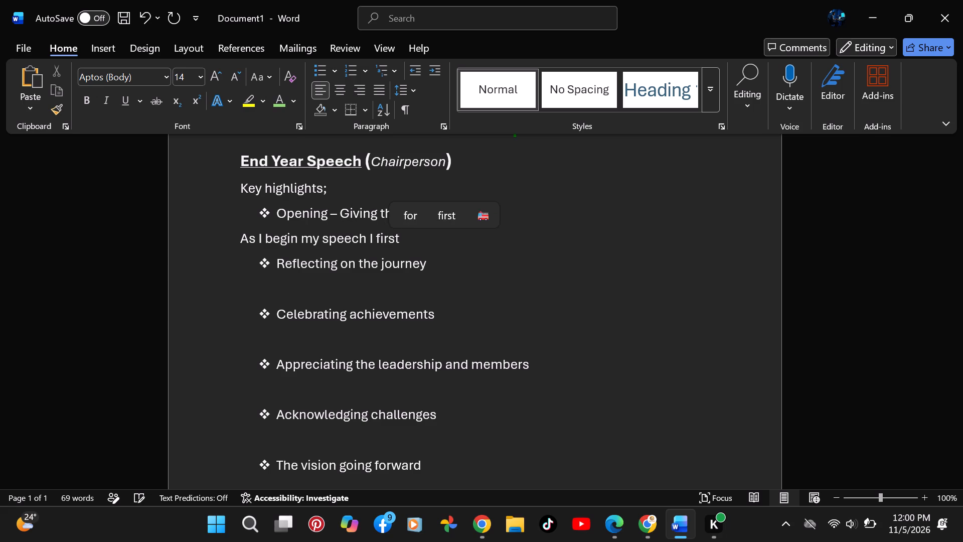
pyautogui.press('space')
pyautogui.write('of all want t')
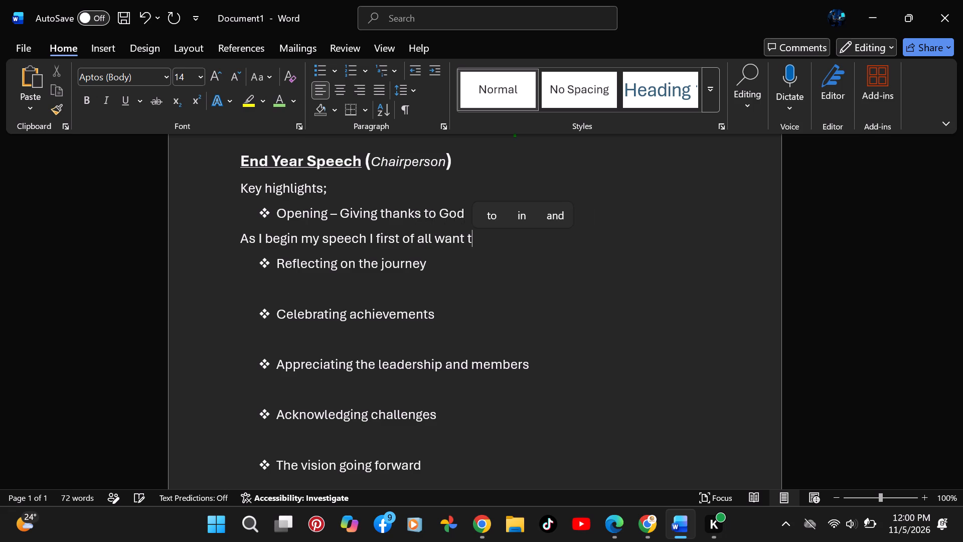
pyautogui.write('o thank')
pyautogui.press('space')
pyautogui.write('the')
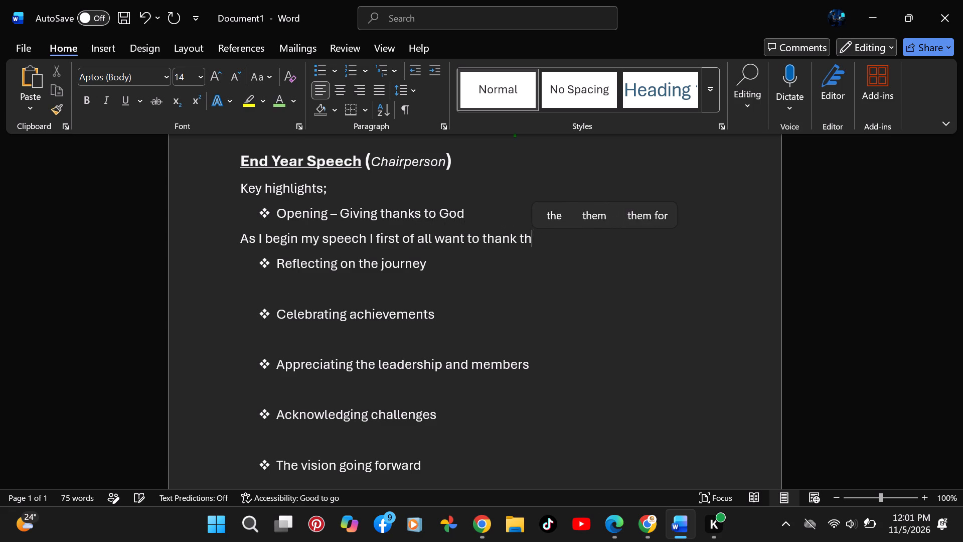
pyautogui.press('space')
pyautogui.press('l')
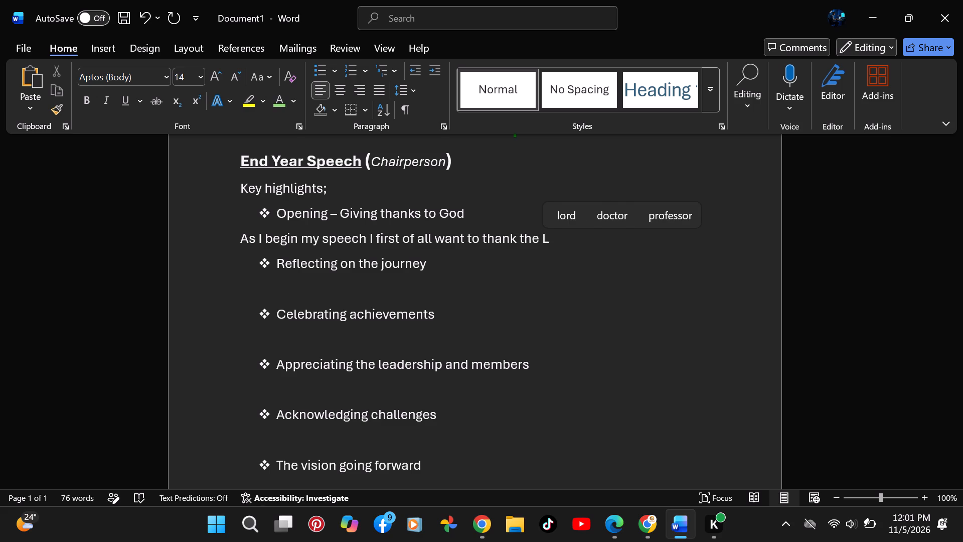
pyautogui.write('ord for')
pyautogui.press('space')
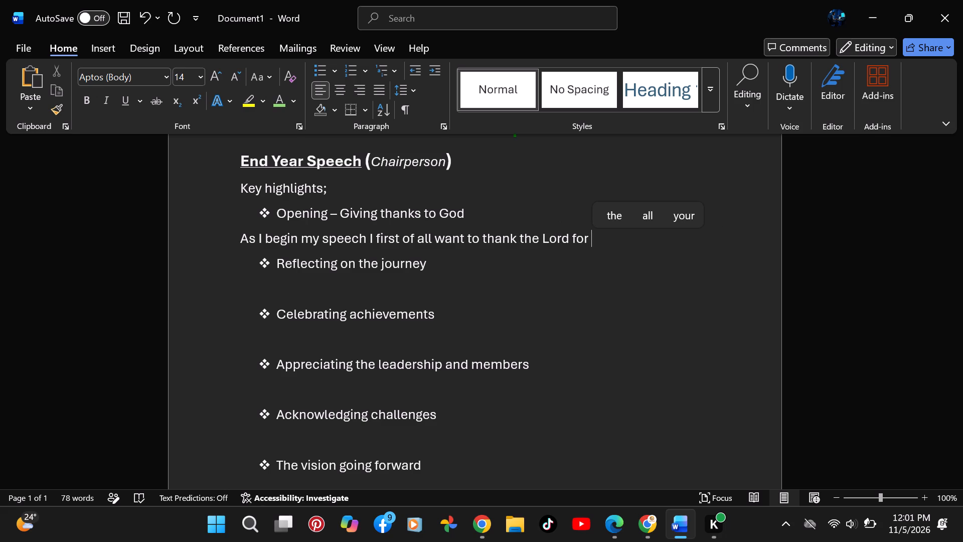
pyautogui.write('is faithful')
pyautogui.write('ness throuh')
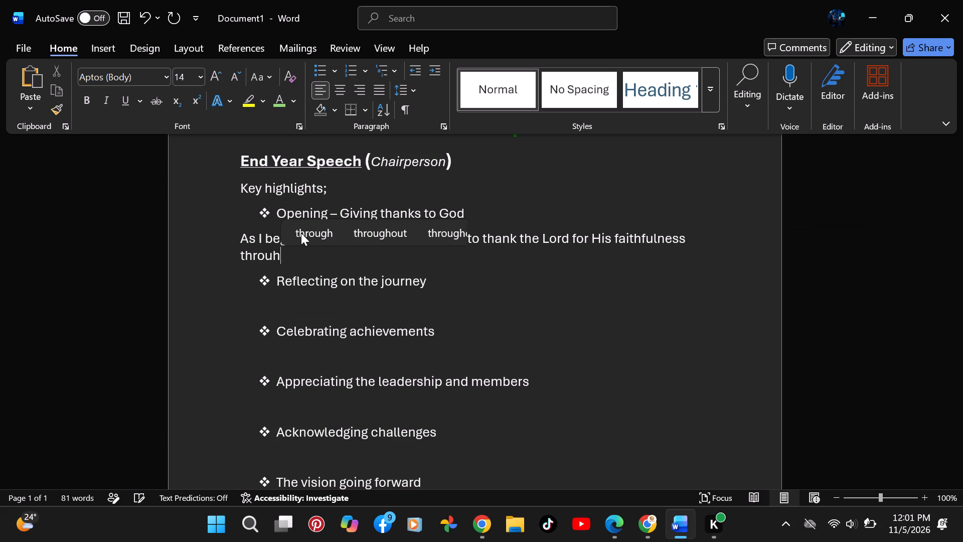
pyautogui.write('out y')
pyautogui.press('BackSpace')
pyautogui.write('the')
pyautogui.press('space')
pyautogui.write('year')
pyautogui.write('.')
pyautogui.press('space')
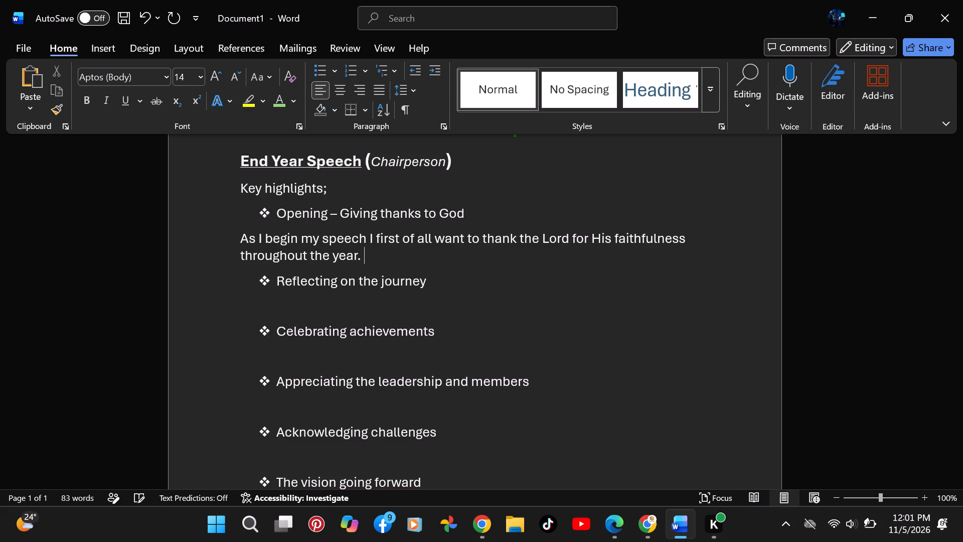
# Continue the opening paragraph with "We begun the year not knowing what would be of this year".
pyautogui.press('w')
pyautogui.press('BackSpace')
pyautogui.write('be')
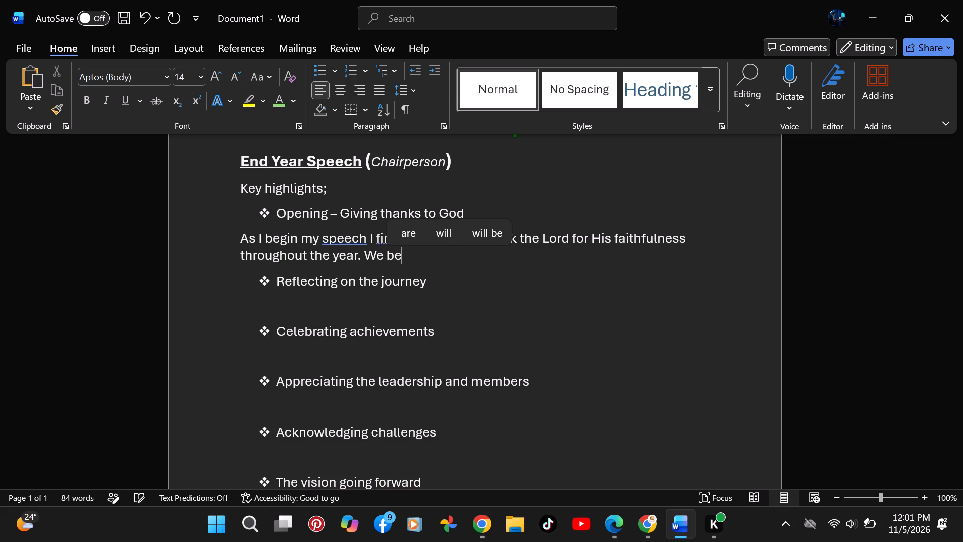
pyautogui.write('gun the')
pyautogui.press('space')
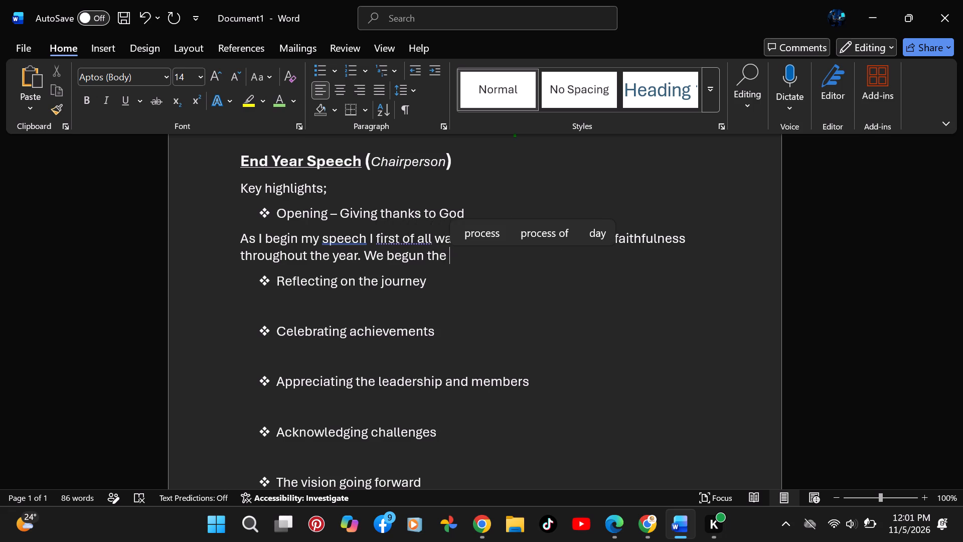
pyautogui.write('year')
pyautogui.press('space')
pyautogui.write('not')
pyautogui.press('space')
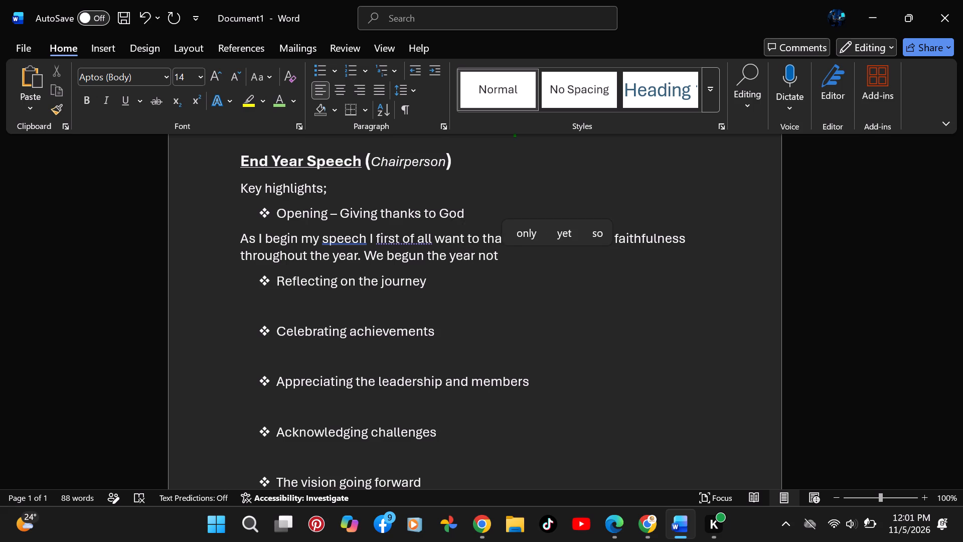
pyautogui.write('knowing')
pyautogui.press('space')
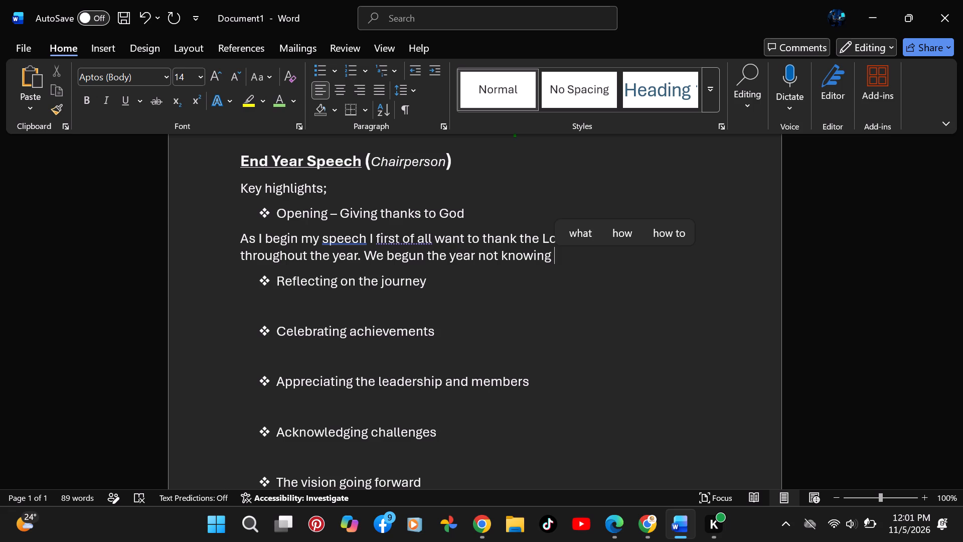
pyautogui.write('what would')
pyautogui.press('space')
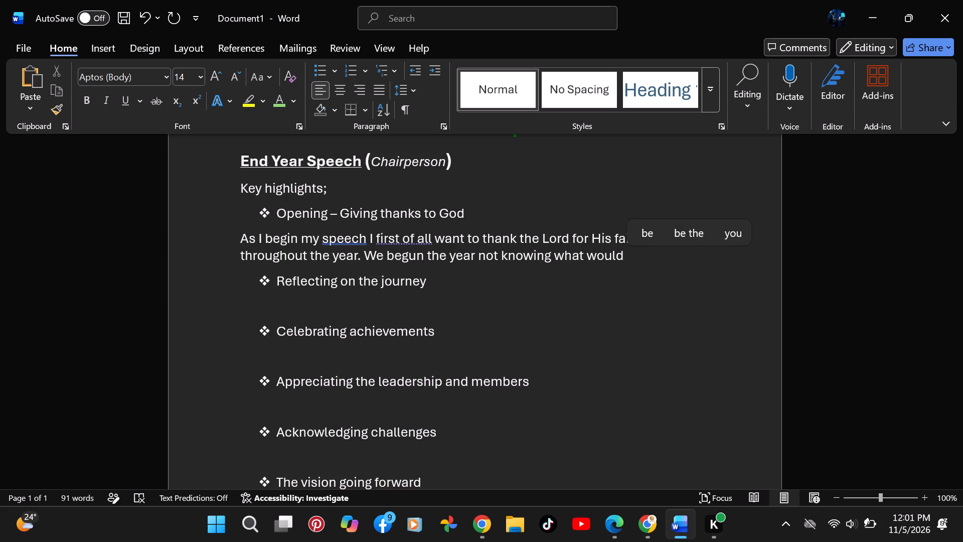
pyautogui.write('be')
pyautogui.press('space')
pyautogui.press('o')
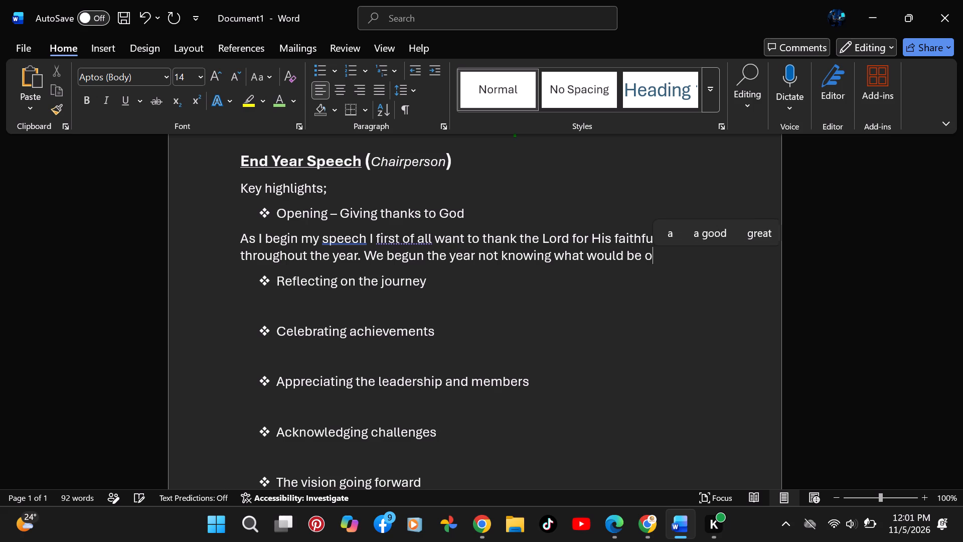
pyautogui.press('BackSpace')
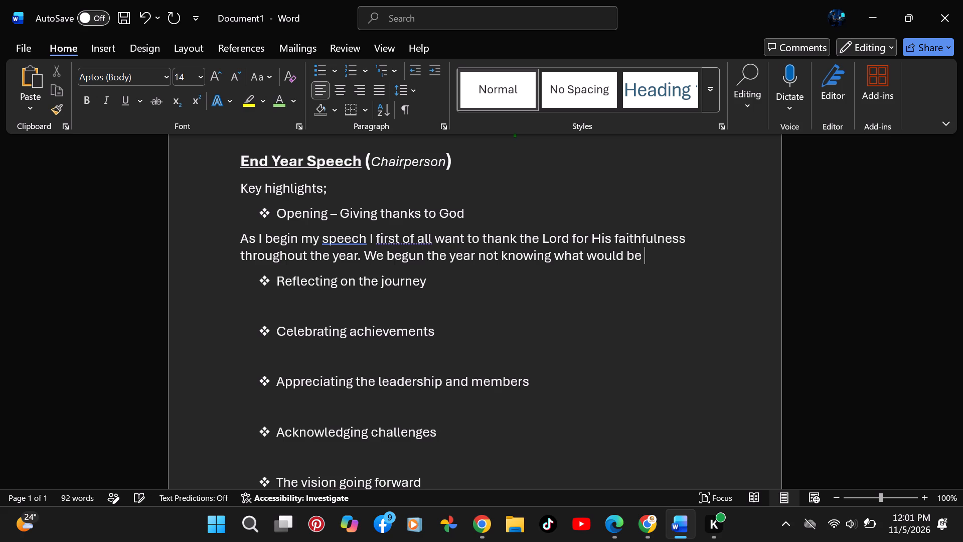
pyautogui.write('of this year')
pyautogui.press('space')
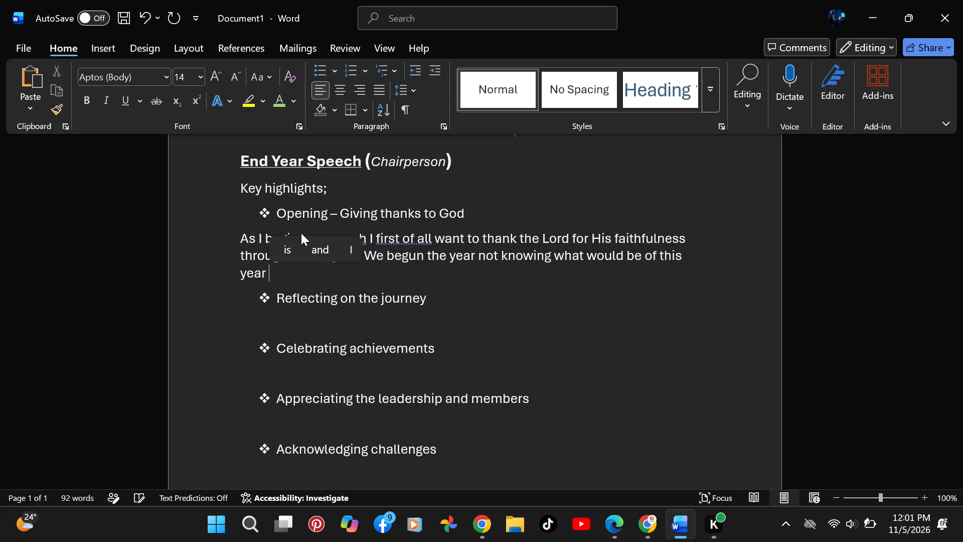
# Finish the second sentence of the opening paragraph with "but only carrying faith in the Lord.".
pyautogui.write('but')
pyautogui.press('space')
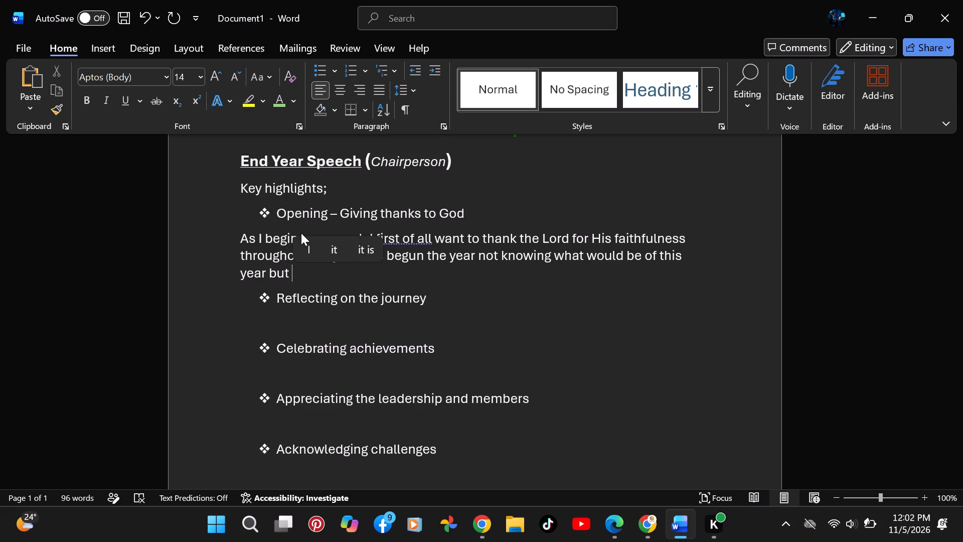
pyautogui.write('on')
pyautogui.write('ly')
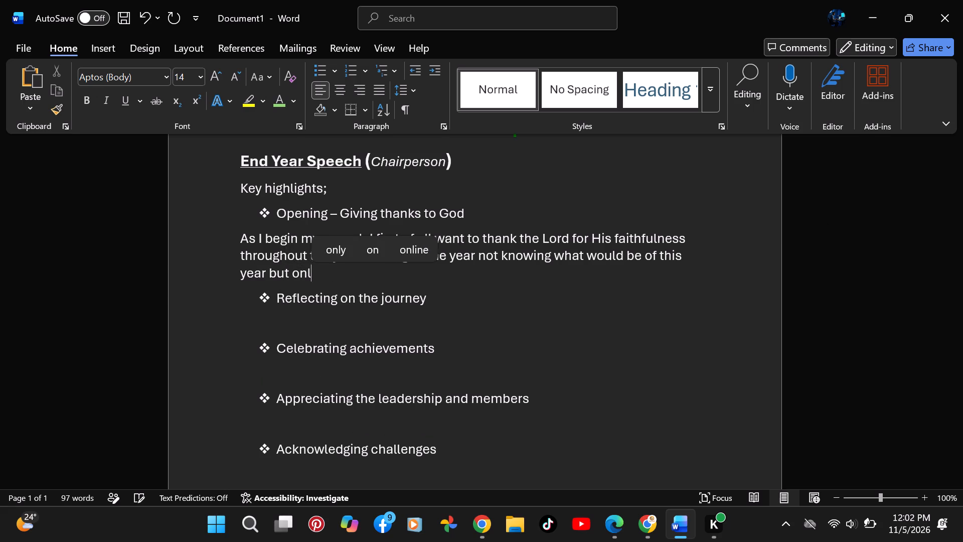
pyautogui.press('space')
pyautogui.write('carrying')
pyautogui.press('space')
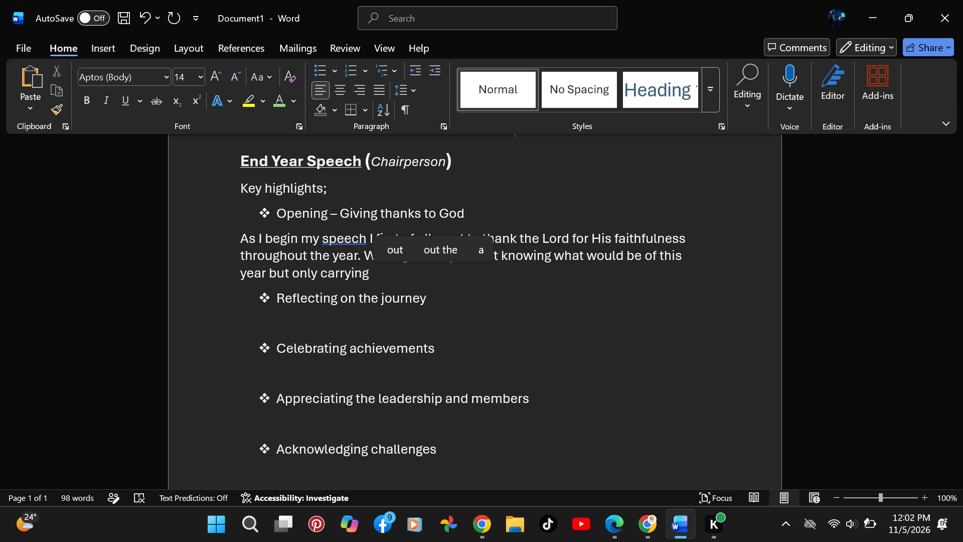
pyautogui.write('fa')
pyautogui.write('ith')
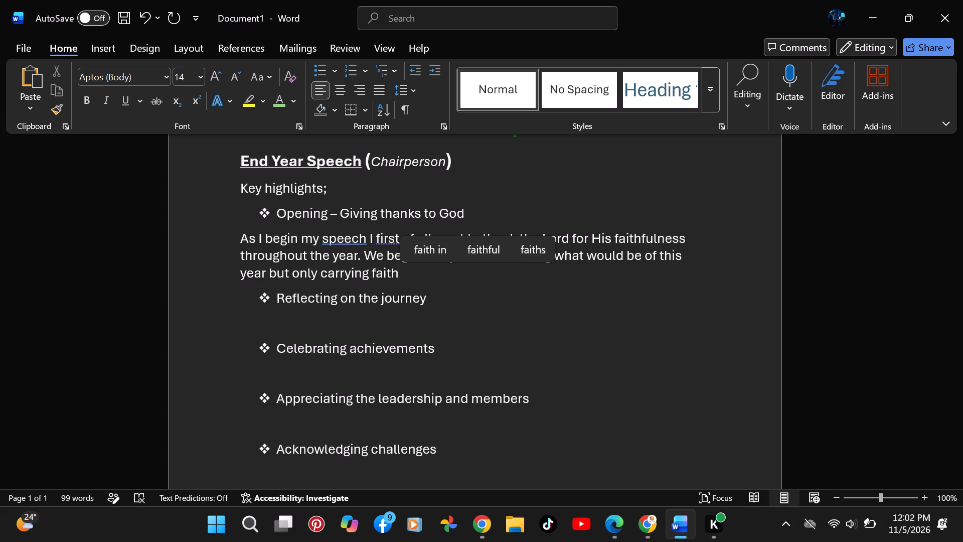
pyautogui.press('space')
pyautogui.write('in th')
pyautogui.press('space')
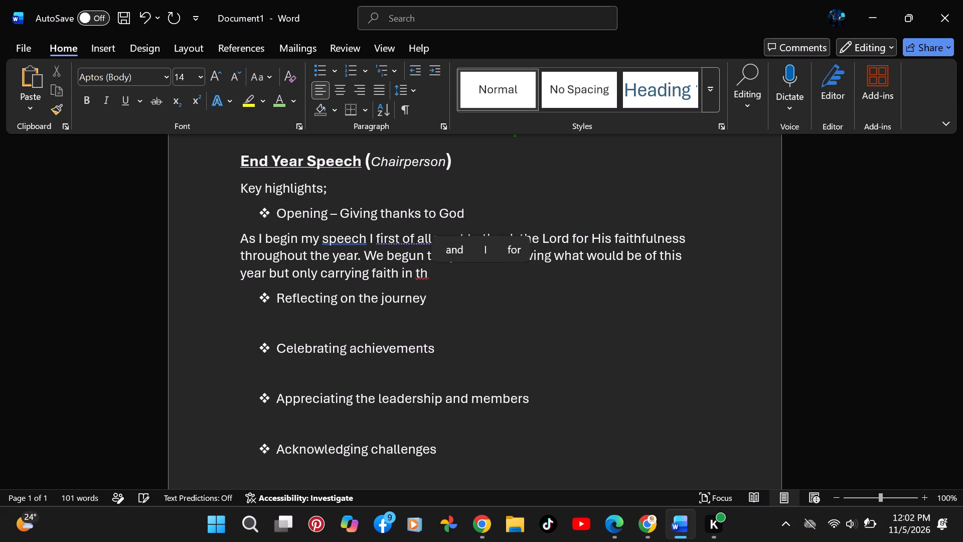
pyautogui.press('BackSpace')
pyautogui.press('BackSpace')
pyautogui.press('e')
pyautogui.press('BackSpace')
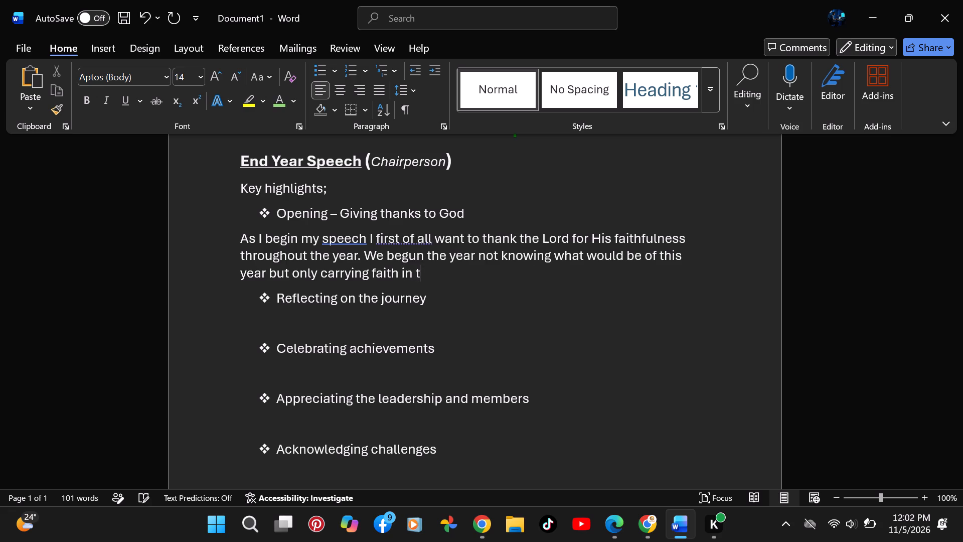
pyautogui.write('he')
pyautogui.press('space')
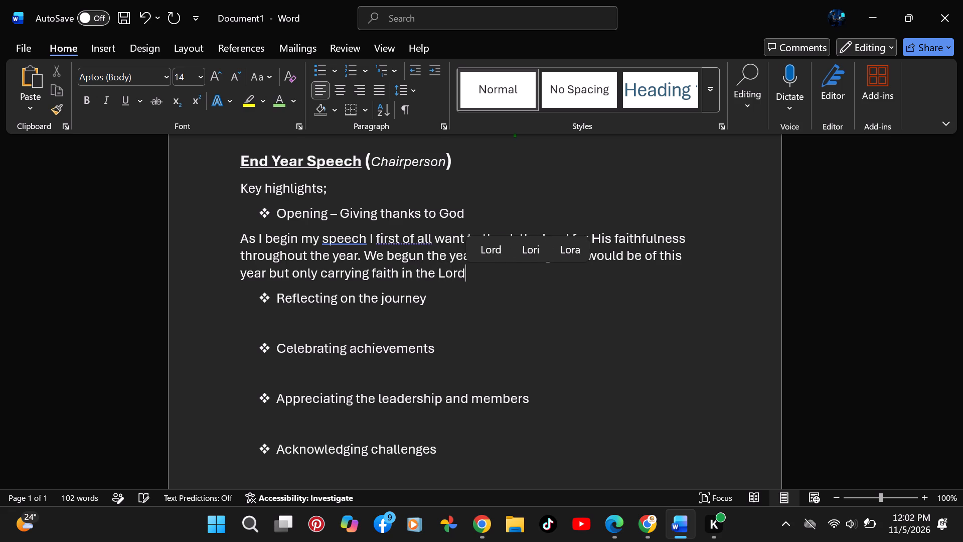
pyautogui.write('.')
pyautogui.press('space')
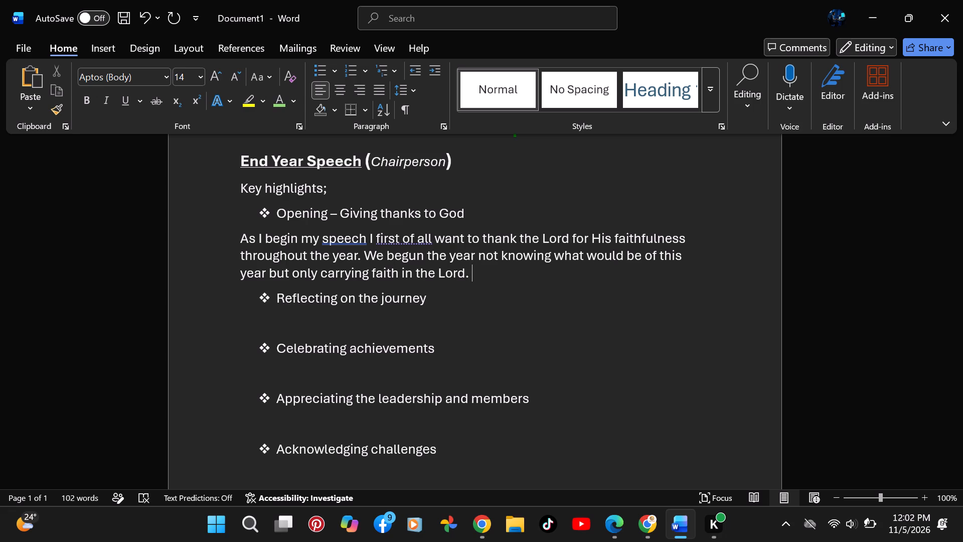
# Start a new paragraph below the opening one with "We gladly agree that".
pyautogui.press('Return')
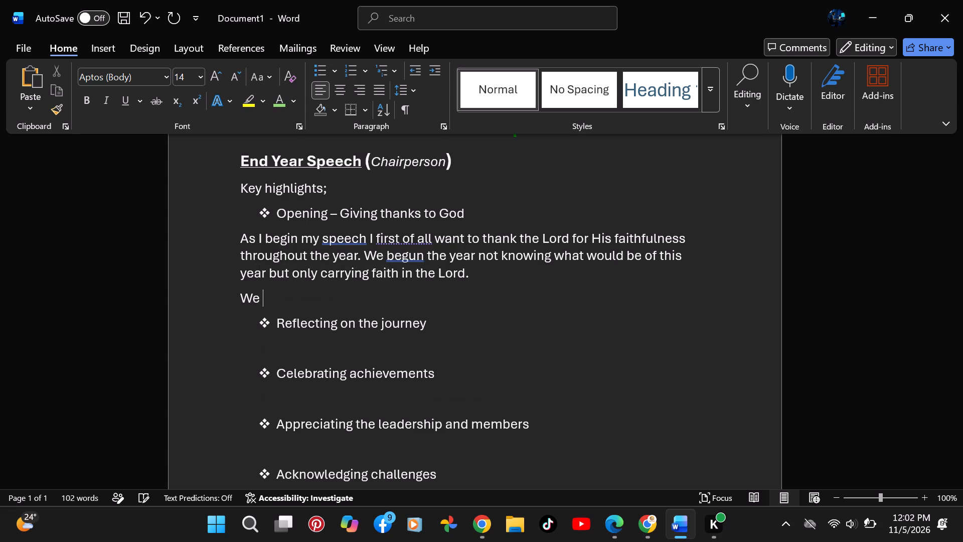
pyautogui.press('g')
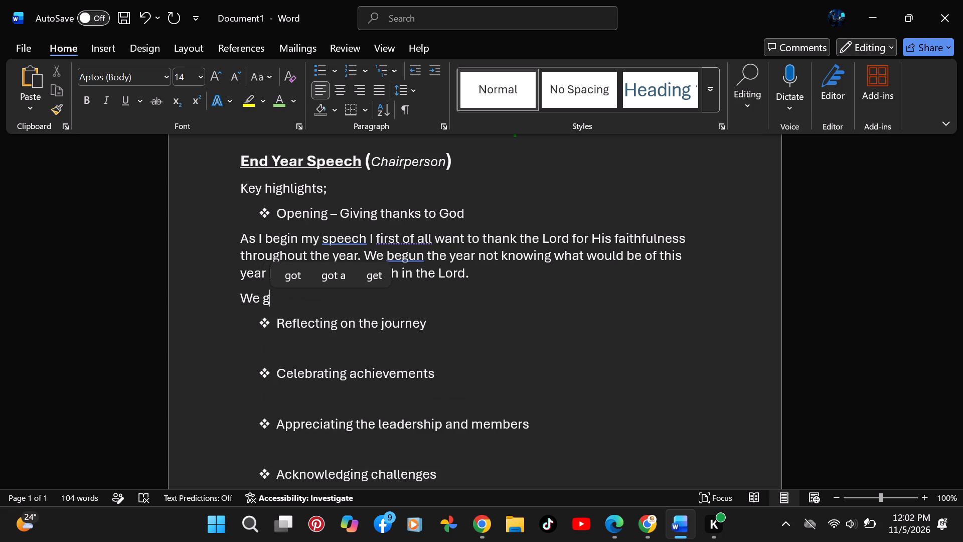
pyautogui.write('la')
pyautogui.write('dly')
pyautogui.press('space')
pyautogui.write('agree thet')
pyautogui.press('space')
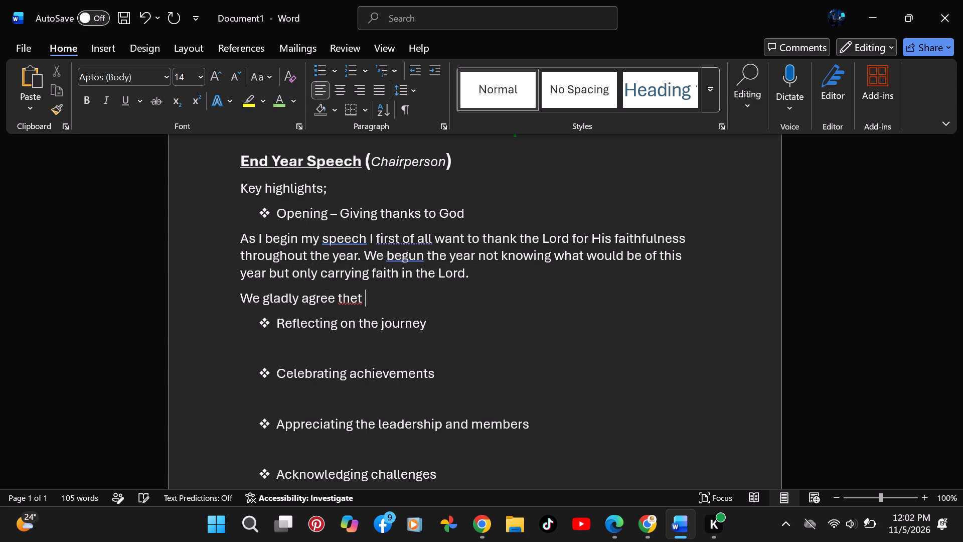
pyautogui.press('BackSpace')
pyautogui.press('BackSpace')
pyautogui.press('BackSpace')
pyautogui.write('AT')
pyautogui.press('space')
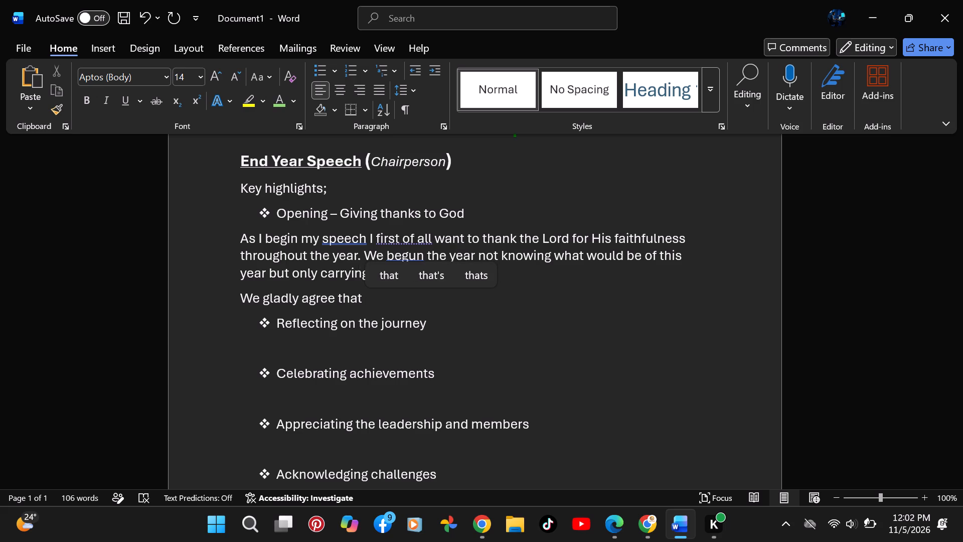
# Continue the new paragraph's sentence with "the Lord has carried us throughout the year".
pyautogui.press('t')
pyautogui.write('the')
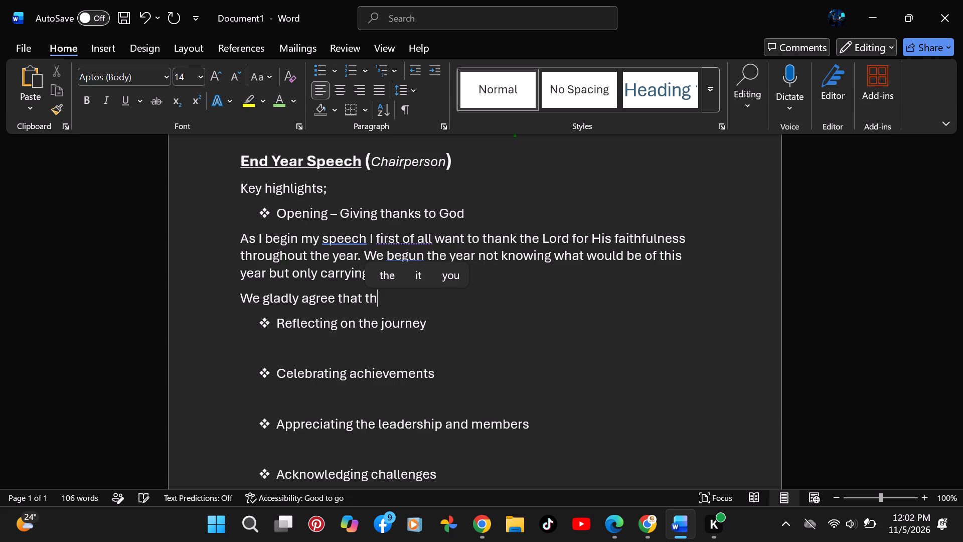
pyautogui.press('space')
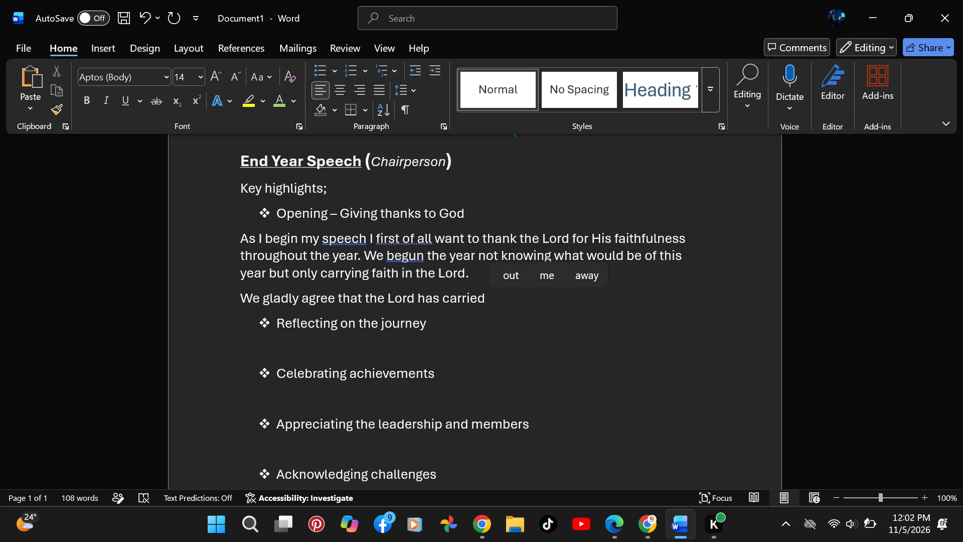
pyautogui.write('roughoutt')
pyautogui.press('BackSpace')
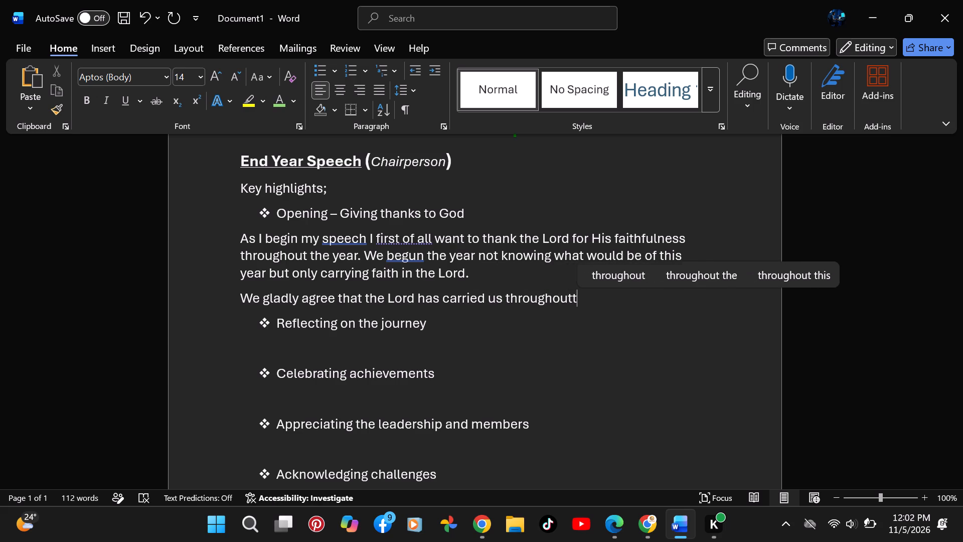
pyautogui.press('space')
pyautogui.write('the')
pyautogui.press('space')
pyautogui.write('year')
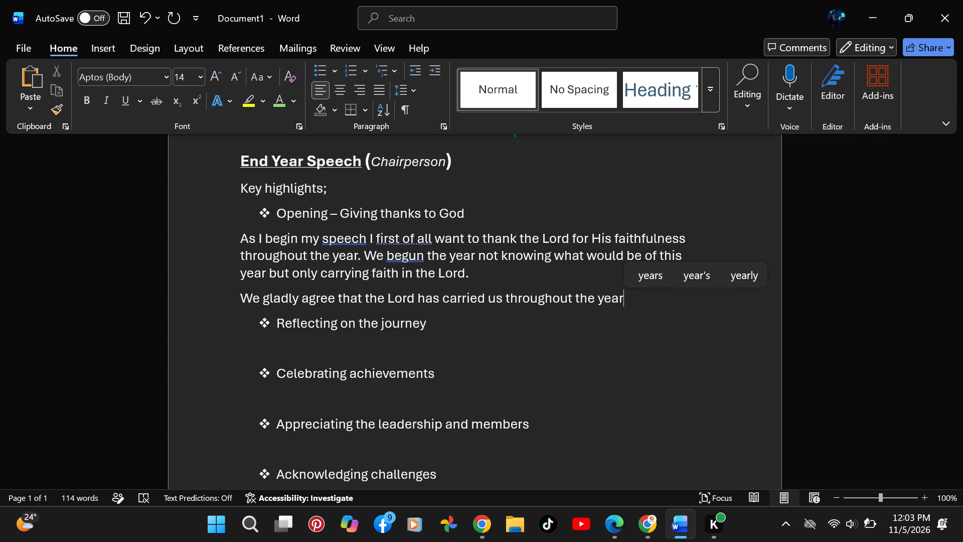
# Accept the proofing suggestions in the opening paragraph: a comma after "speech", "began" for "begun", and "first" for "first of all".
pyautogui.click(338, 239)
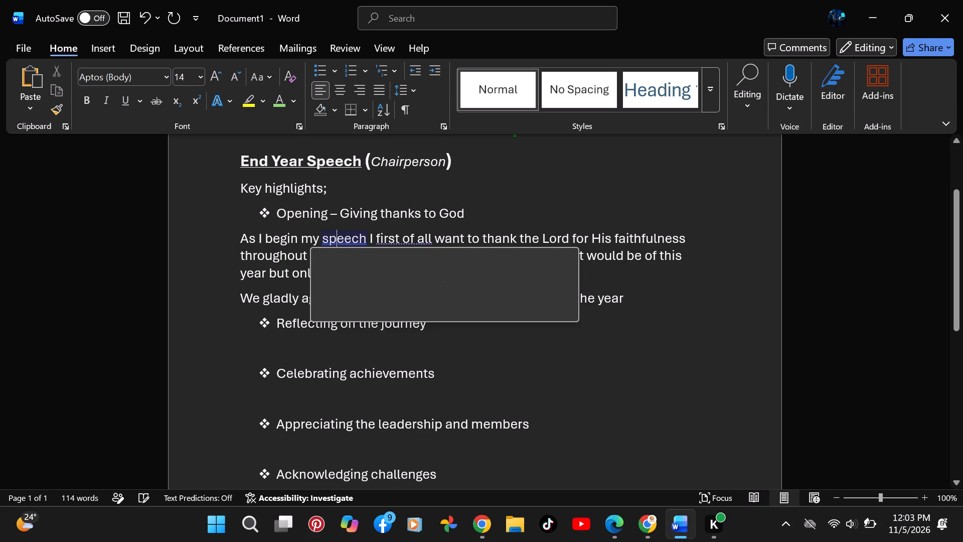
pyautogui.click(352, 302)
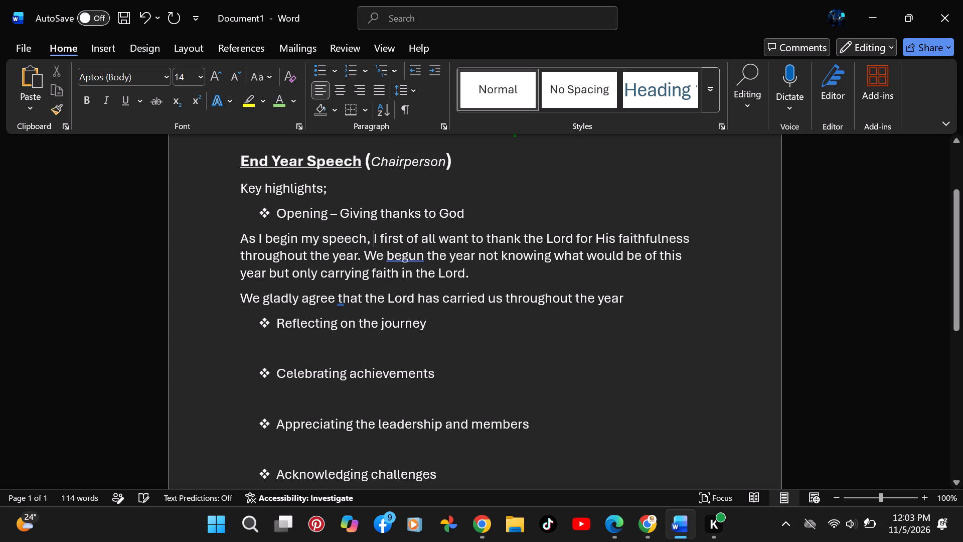
pyautogui.click(408, 256)
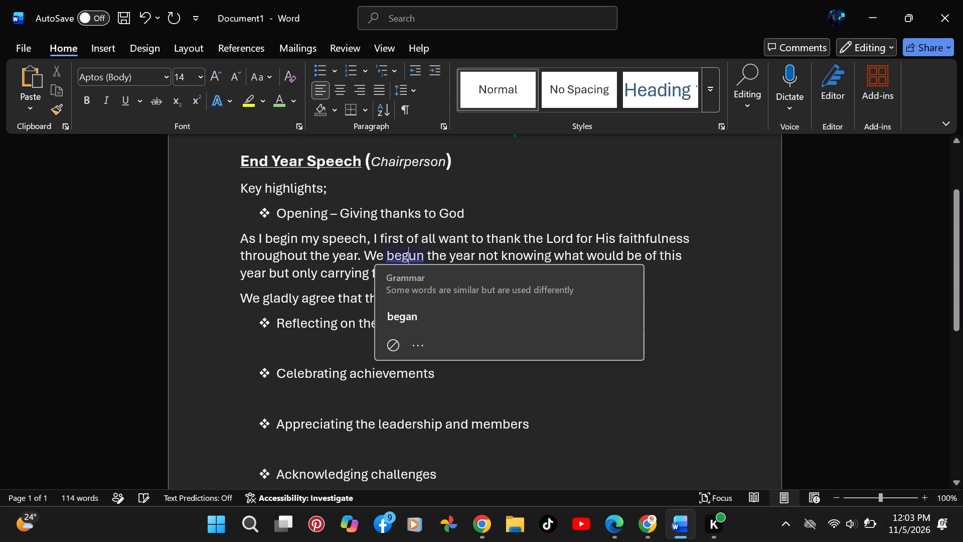
pyautogui.click(407, 323)
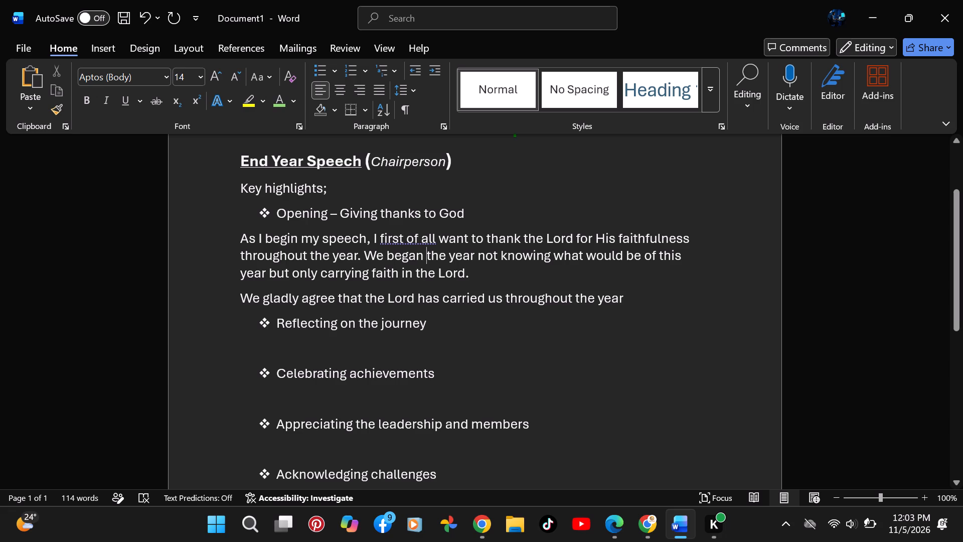
pyautogui.click(416, 241)
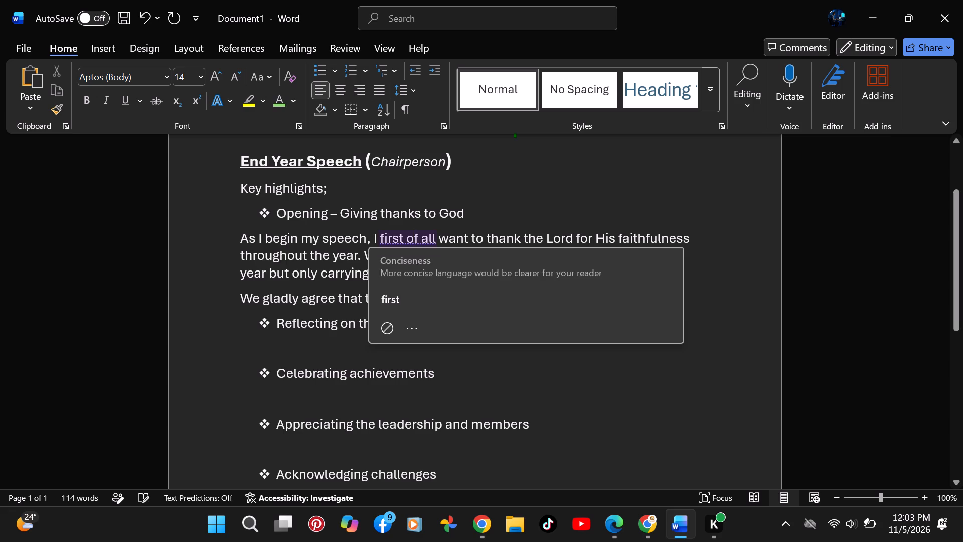
pyautogui.click(416, 291)
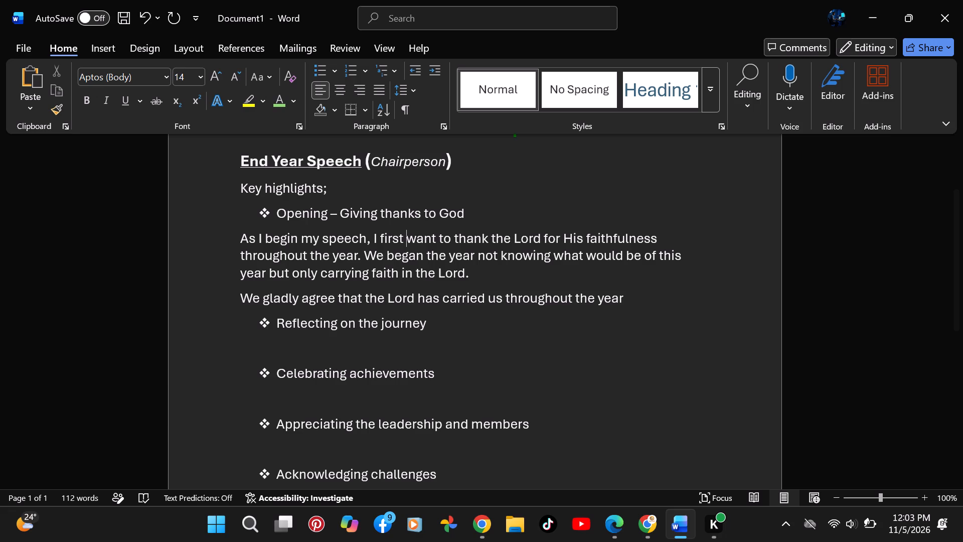
# Add a comma after "throughout the year" at the end of the second paragraph.
pyautogui.click(642, 296)
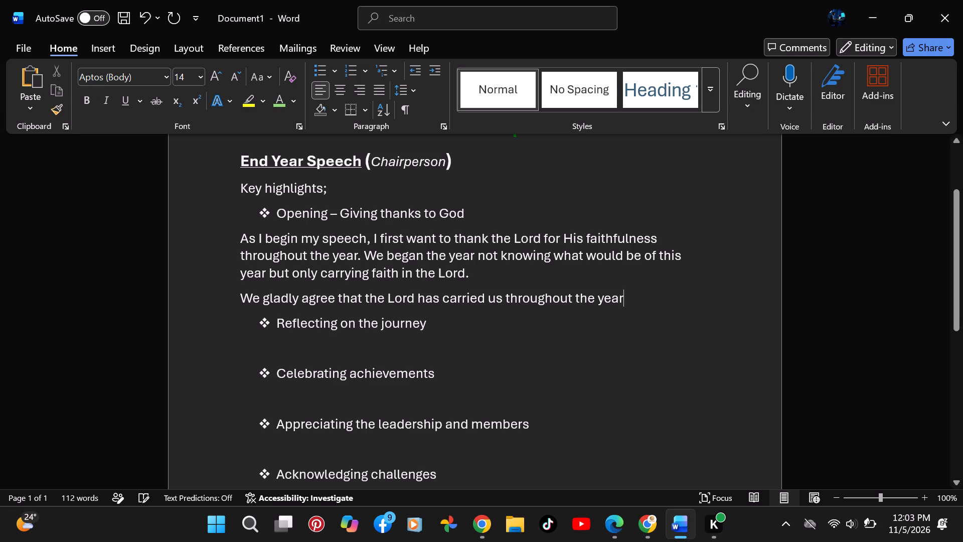
pyautogui.press('space')
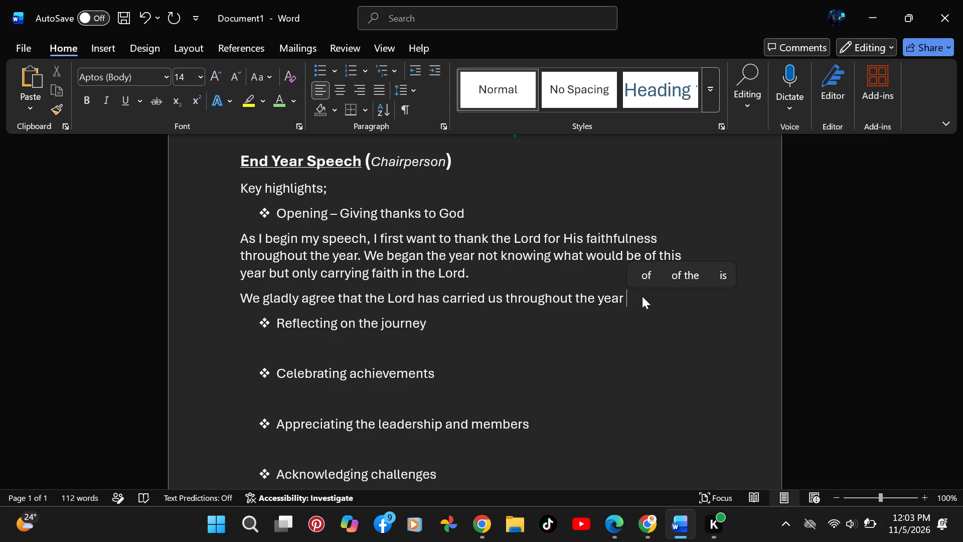
pyautogui.press('BackSpace')
pyautogui.write(',')
pyautogui.press('space')
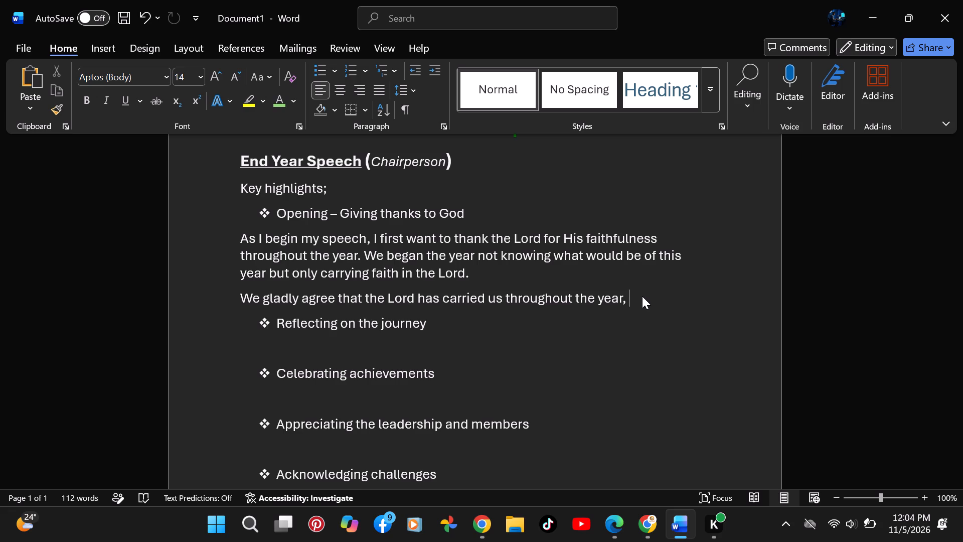
pyautogui.write('i')
pyautogui.press('space')
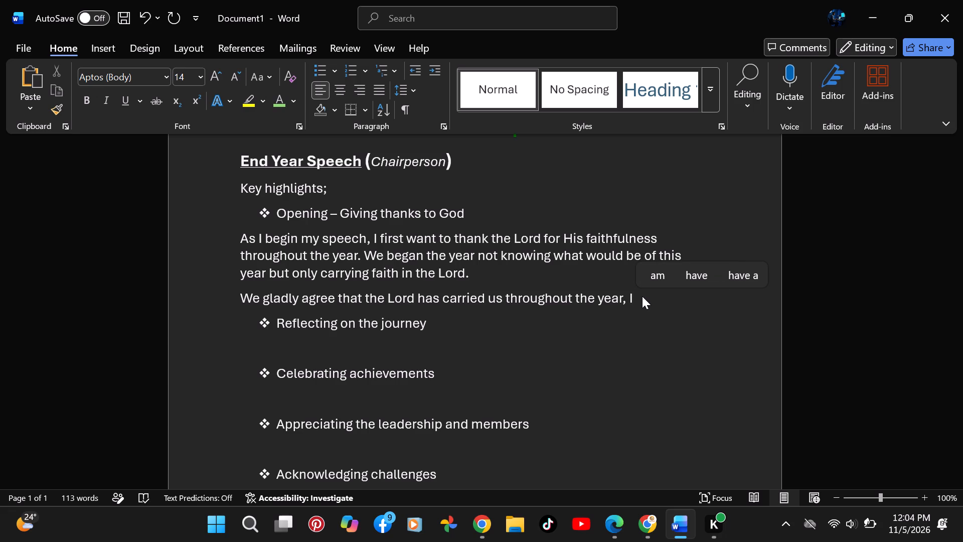
pyautogui.press('BackSpace')
pyautogui.press('BackSpace')
pyautogui.click(479, 532)
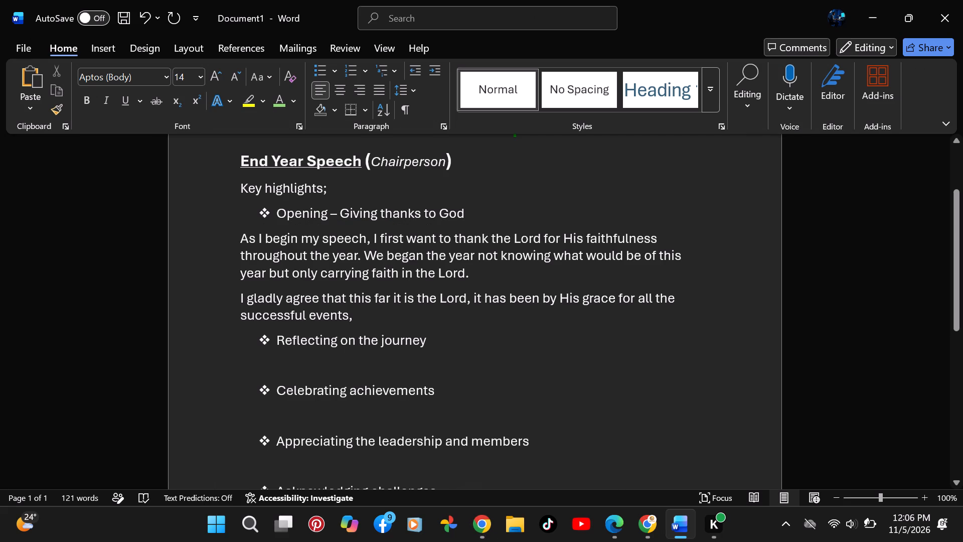
pyautogui.moveTo(349, 316); pyautogui.dragTo(250, 310)
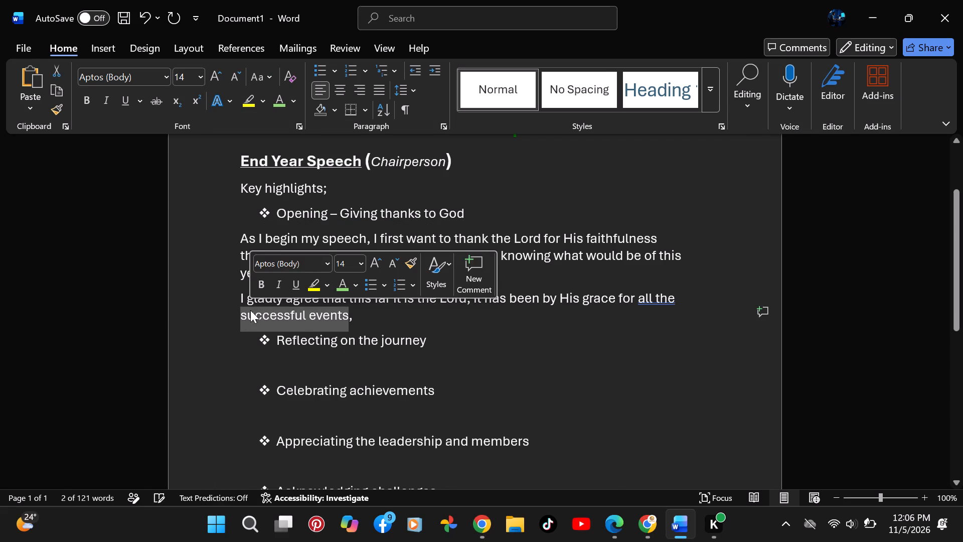
pyautogui.press('BackSpace')
pyautogui.press('space')
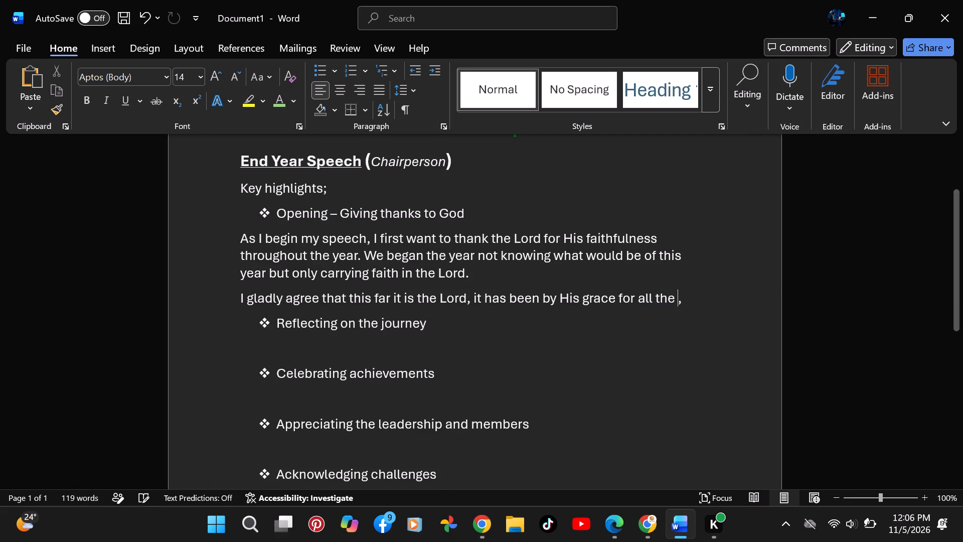
pyautogui.write('achievements')
pyautogui.press('Return')
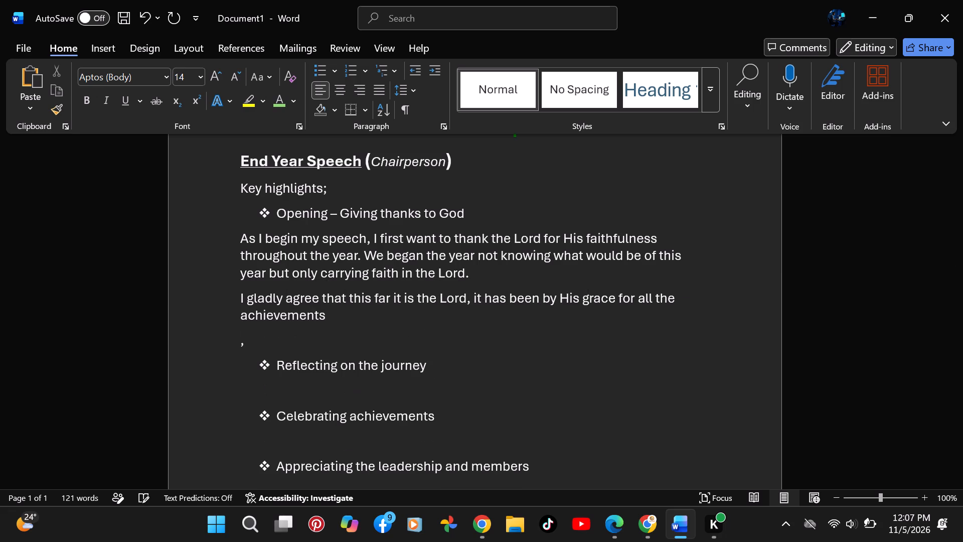
pyautogui.press('BackSpace')
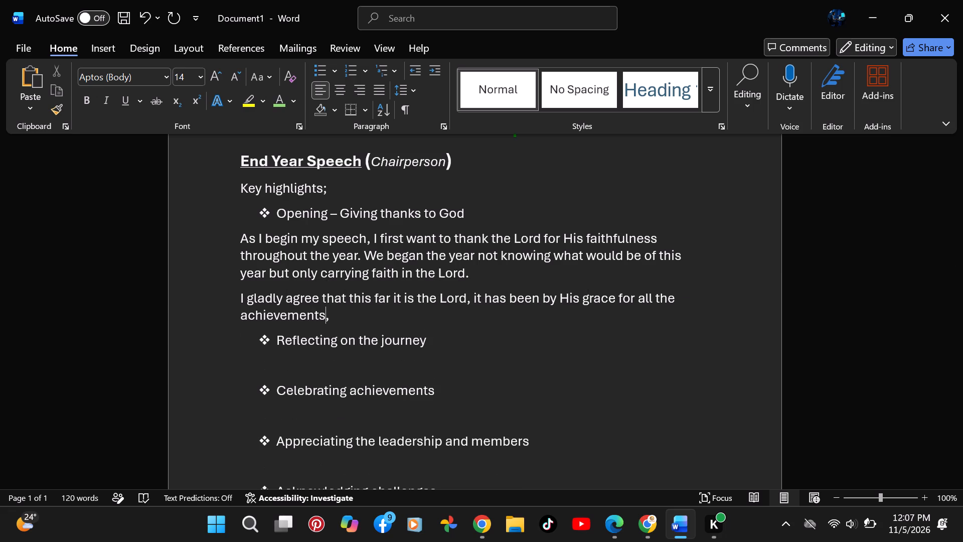
# Continue the sentence after "achievements," with "opportunity and breakthroughs", consulting ChatGPT's opening points in Chrome for the wording.
pyautogui.press('Right')
pyautogui.press('space')
pyautogui.write('opportunity')
pyautogui.press('space')
pyautogui.write('and')
pyautogui.press('space')
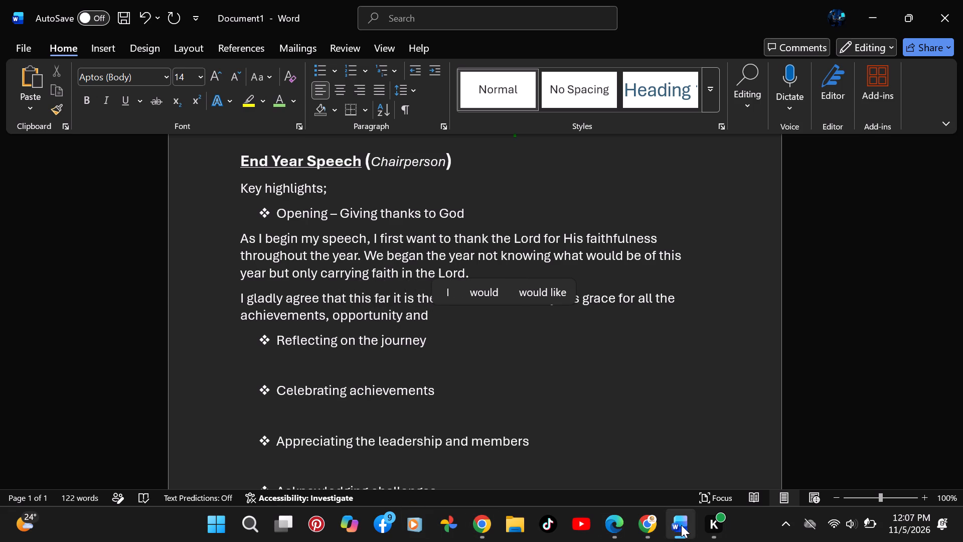
pyautogui.click(479, 528)
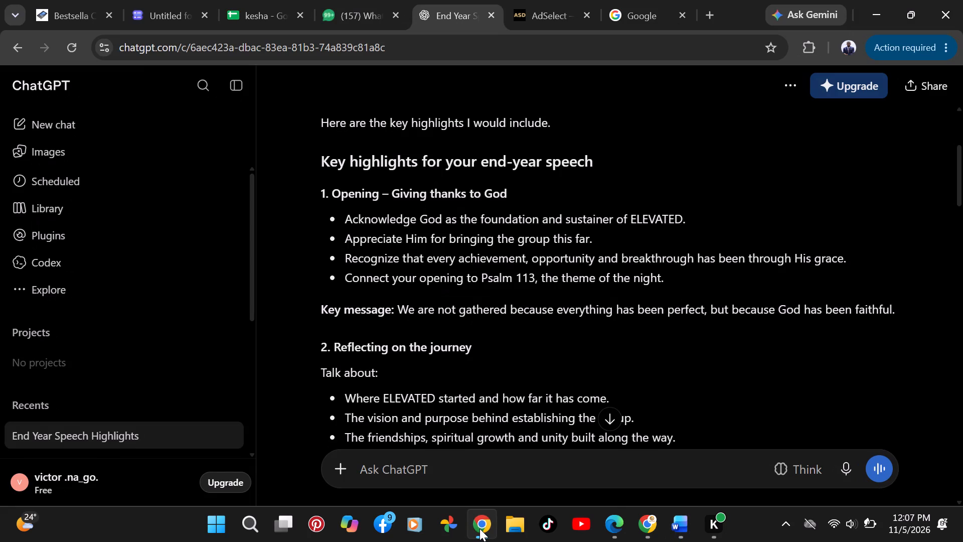
pyautogui.click(479, 528)
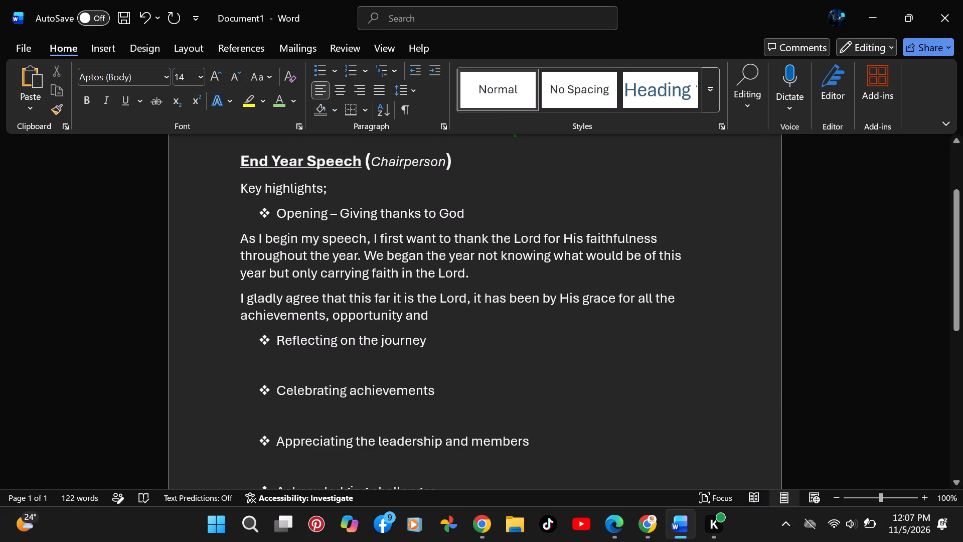
pyautogui.write('breakthroughs')
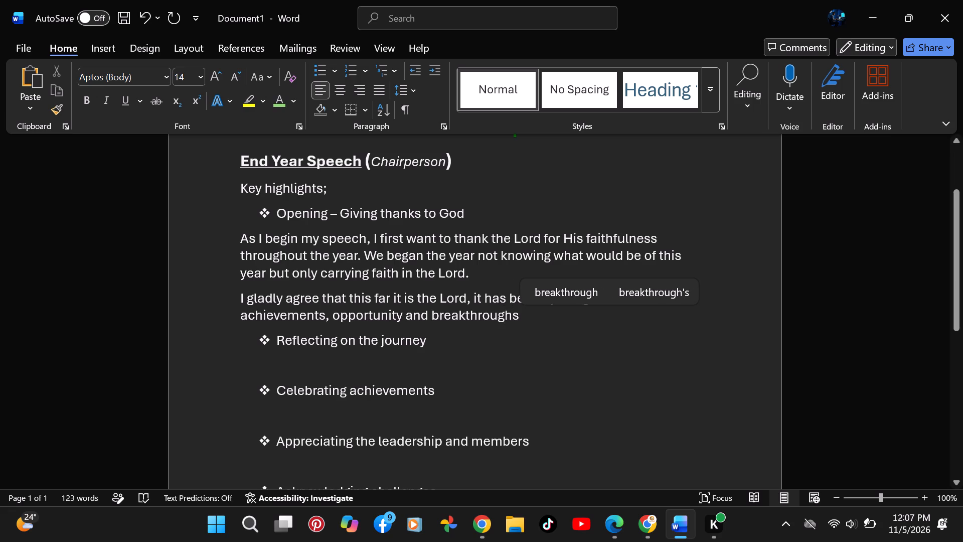
pyautogui.press('space')
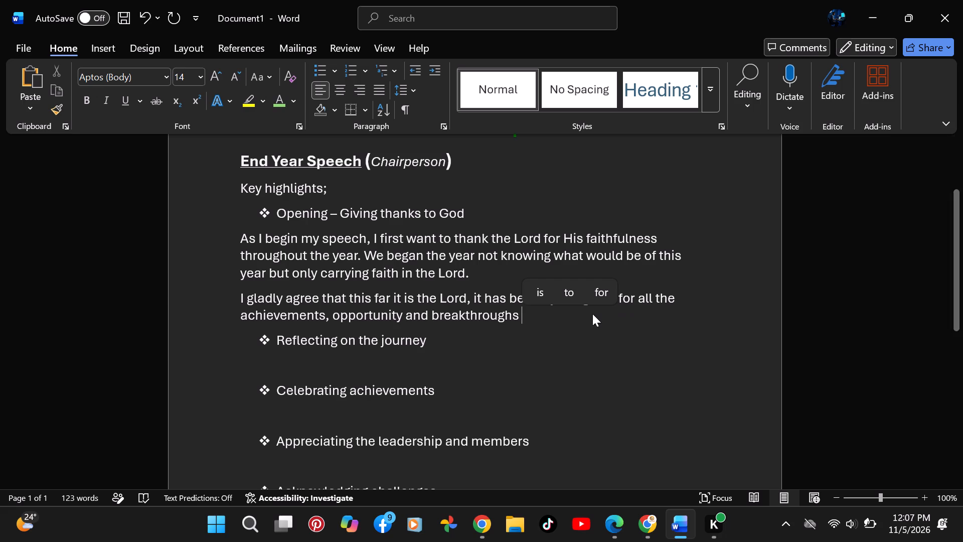
# Insert "also" before "been by His grace" in the "I gladly agree" paragraph.
pyautogui.click(508, 302)
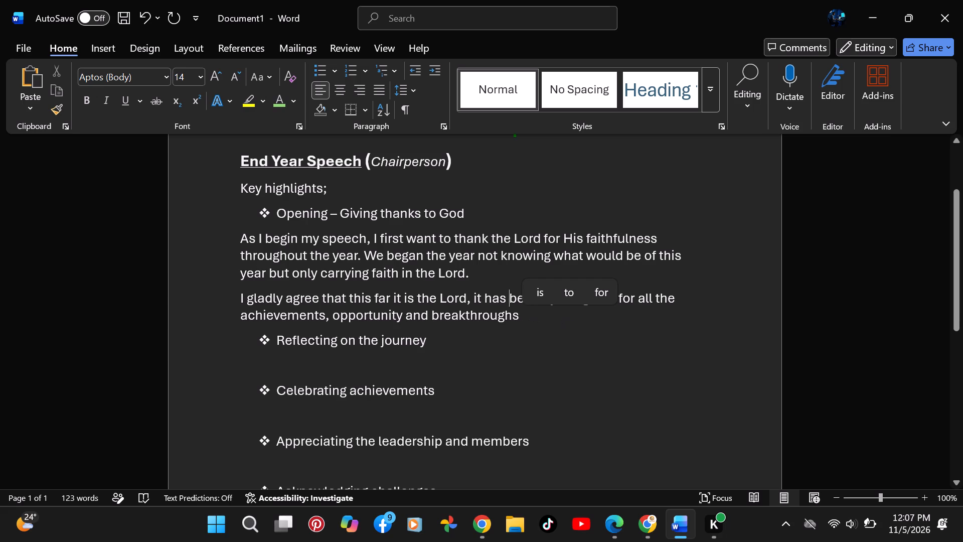
pyautogui.press('a')
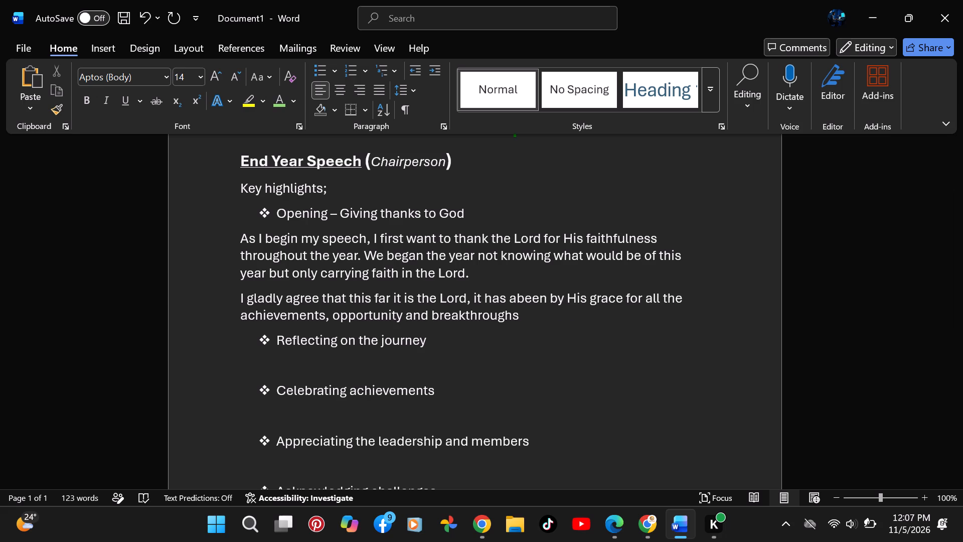
pyautogui.write('lso')
pyautogui.press('space')
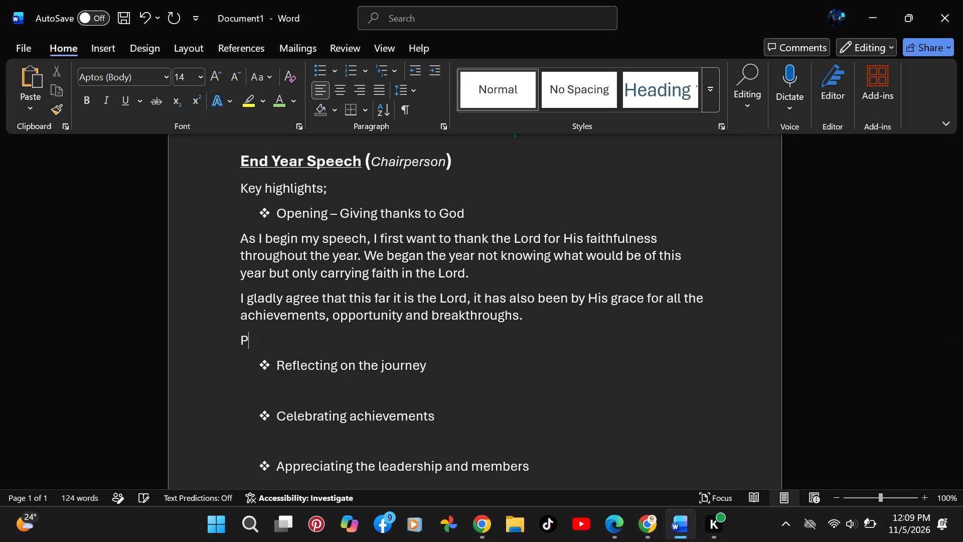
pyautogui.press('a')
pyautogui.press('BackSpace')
pyautogui.write('sa')
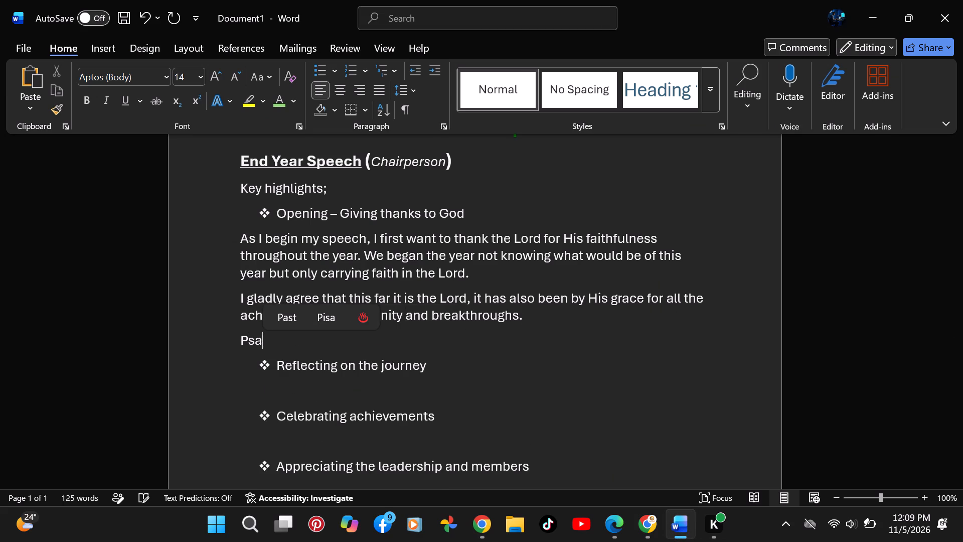
pyautogui.write('lms')
pyautogui.press('space')
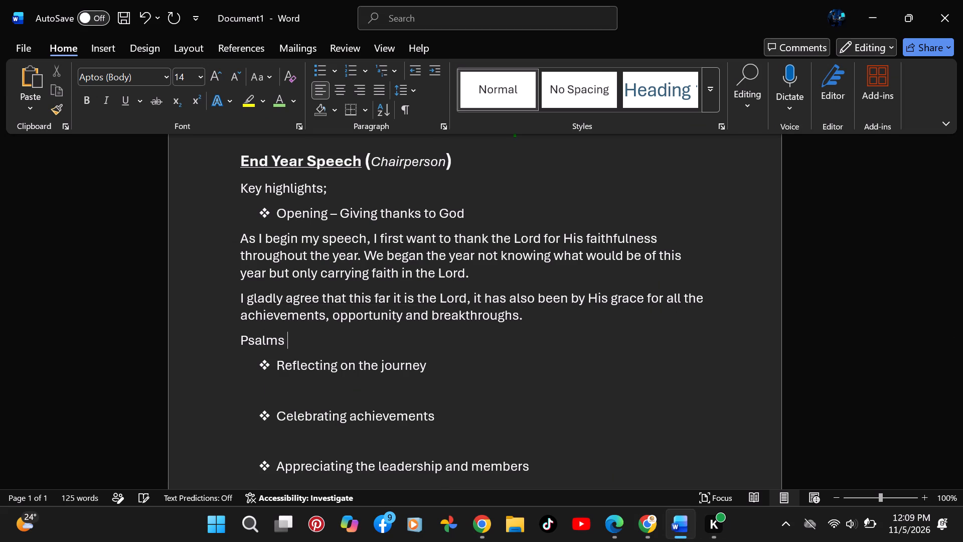
pyautogui.write('11')
pyautogui.press('3')
pyautogui.write(':')
pyautogui.press('space')
pyautogui.hotkey('ctrl', 'v')
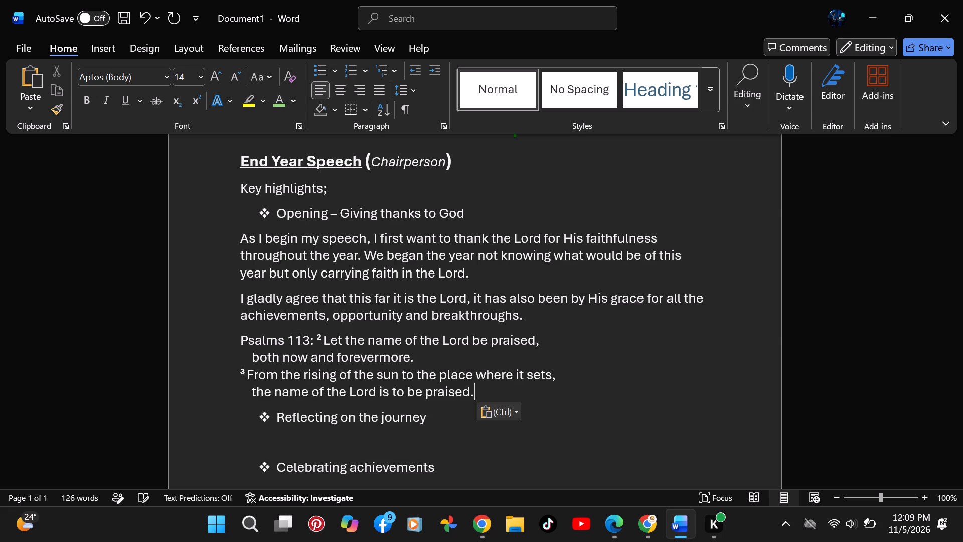
# Move the pasted verses into their own paragraph below "Psalms 113:" and centre them.
pyautogui.click(313, 342)
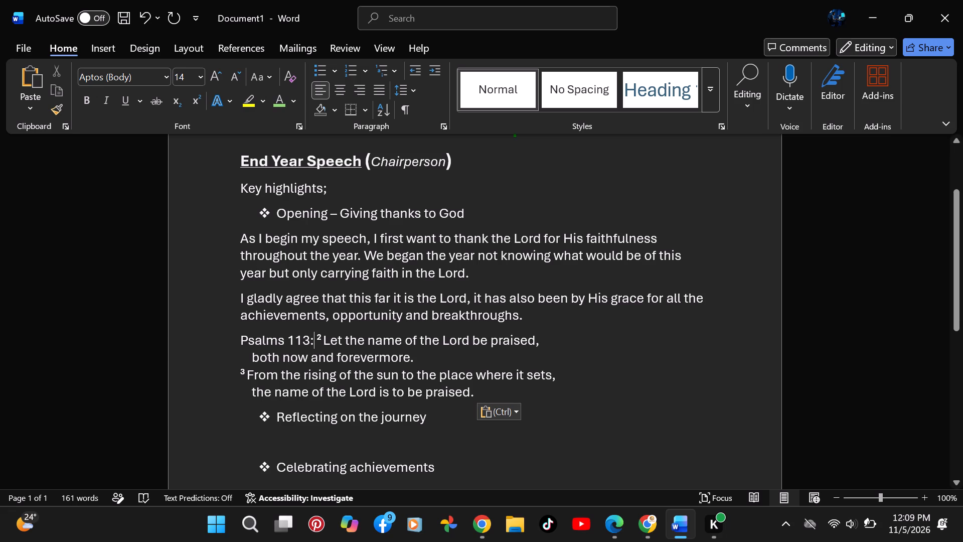
pyautogui.press('Return')
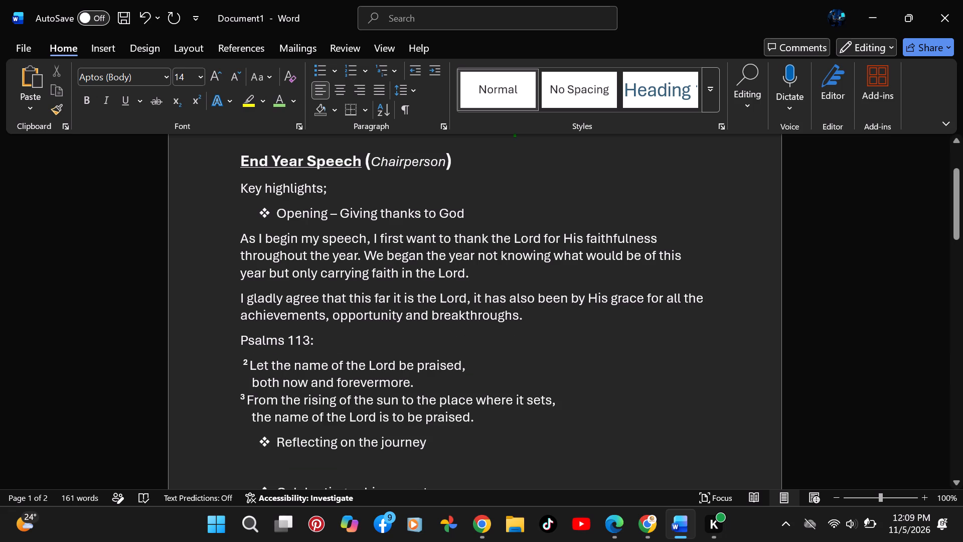
pyautogui.moveTo(239, 366); pyautogui.dragTo(352, 396)
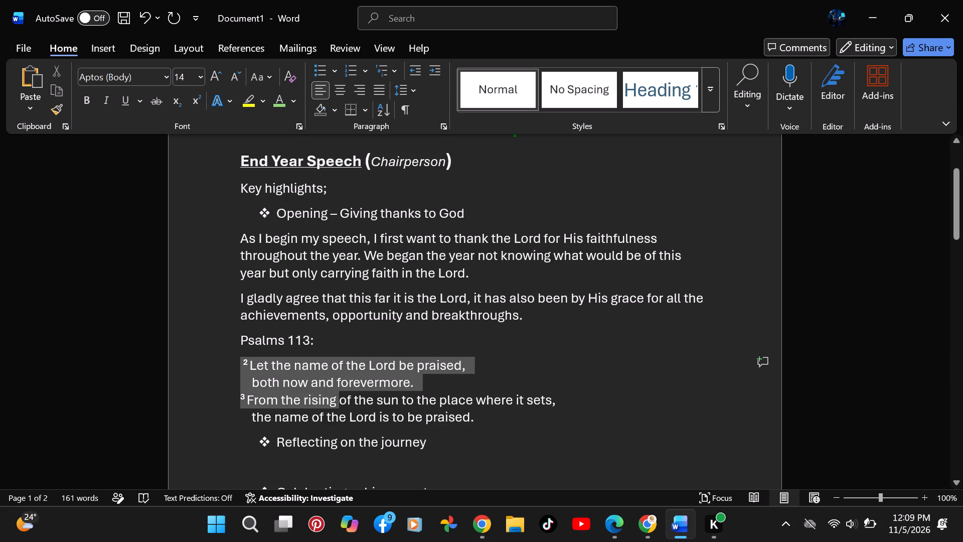
pyautogui.moveTo(352, 396); pyautogui.dragTo(489, 417)
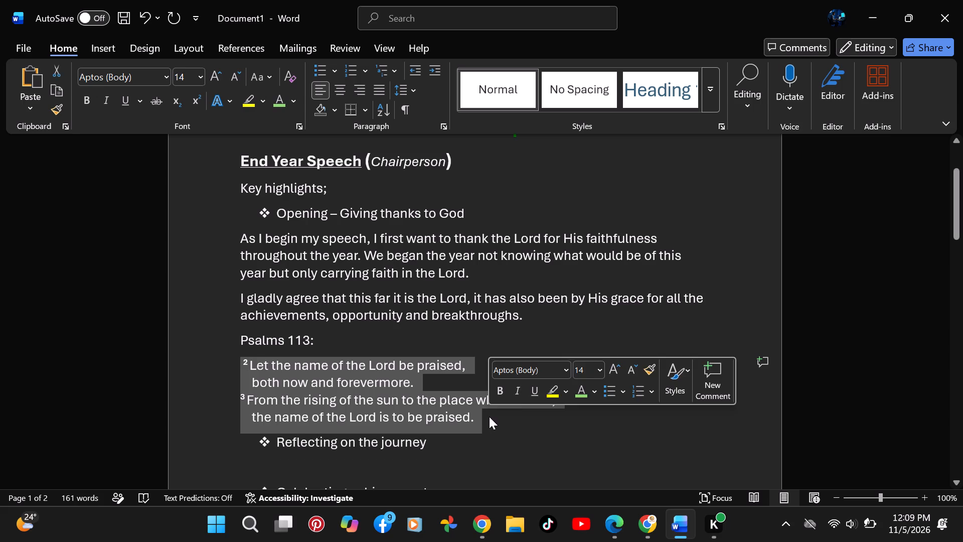
pyautogui.click(339, 95)
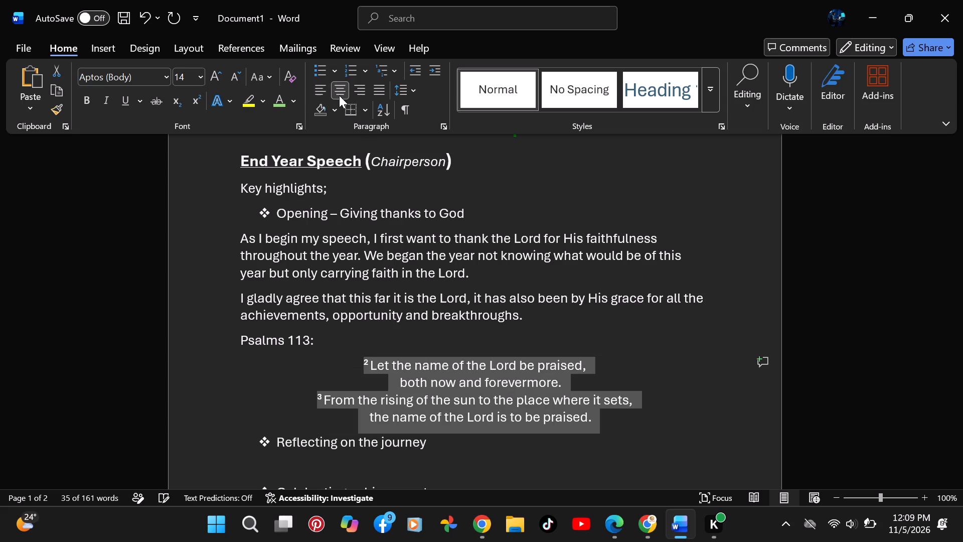
pyautogui.click(882, 339)
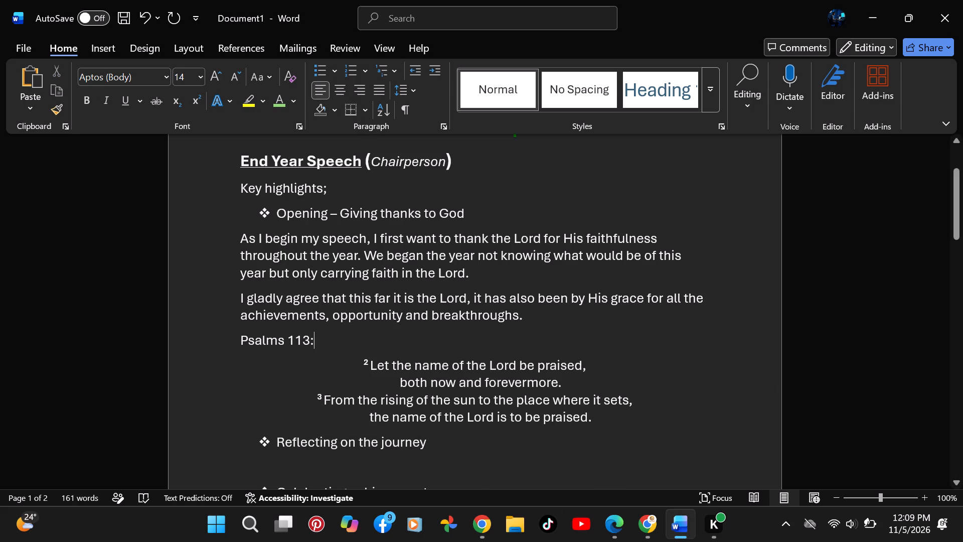
# Remove the line breaks and extra spaces inside verses 2 and 3 so each verse runs on as continuous text.
pyautogui.click(399, 384)
pyautogui.press('BackSpace')
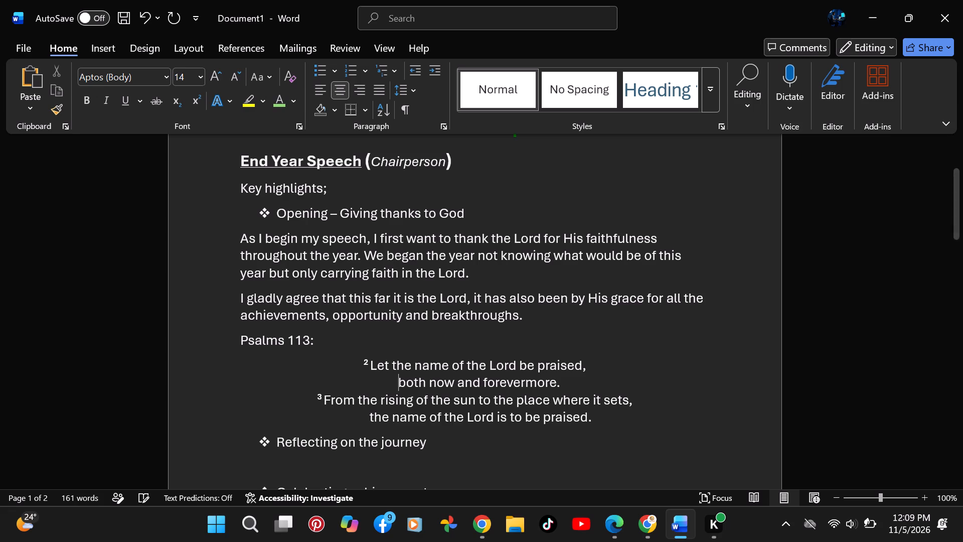
pyautogui.press('BackSpace')
pyautogui.press('BackSpace')
pyautogui.press('BackSpace')
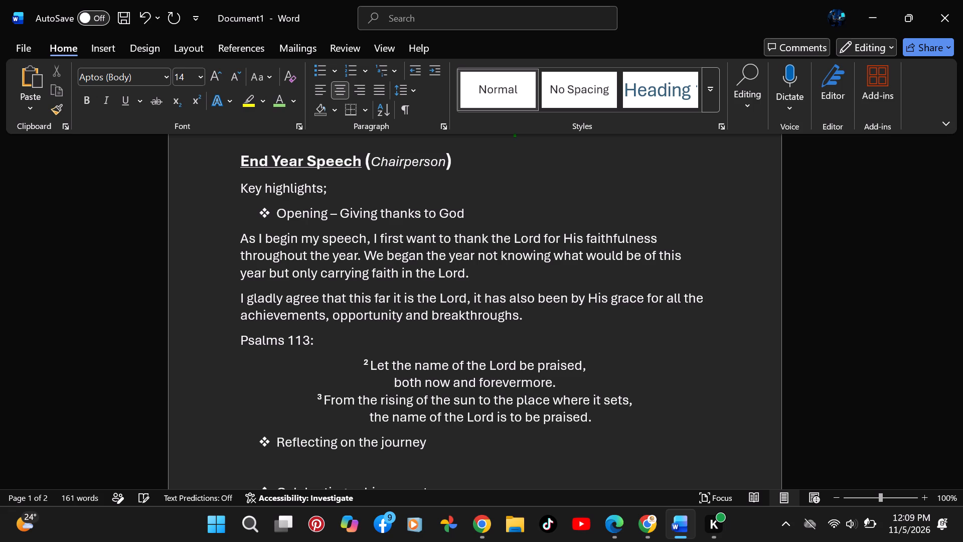
pyautogui.press('BackSpace')
pyautogui.press('space')
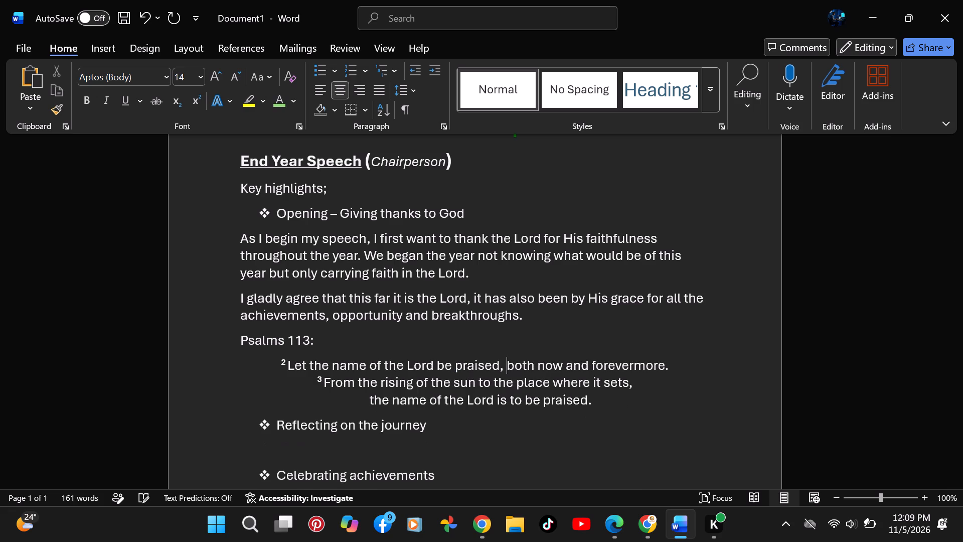
pyautogui.click(367, 403)
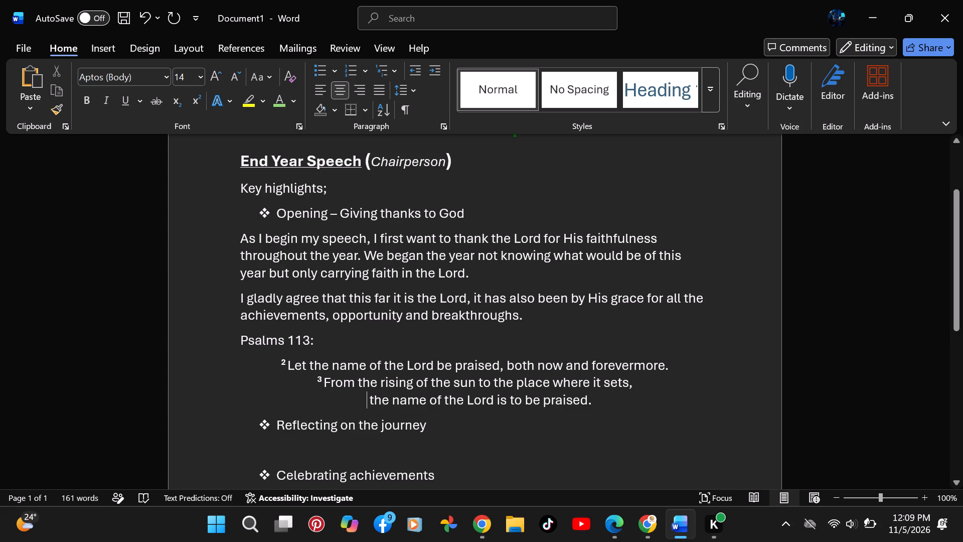
pyautogui.press('BackSpace')
pyautogui.press('BackSpace')
pyautogui.press('BackSpace')
pyautogui.press('BackSpace')
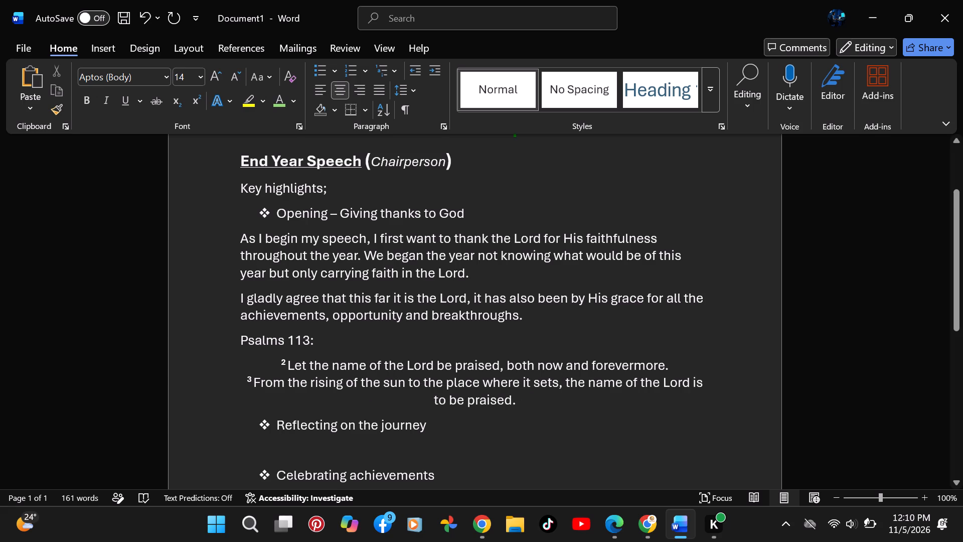
# Reduce the font size of the two centred Psalm verses to 12.
pyautogui.moveTo(276, 366); pyautogui.dragTo(533, 395)
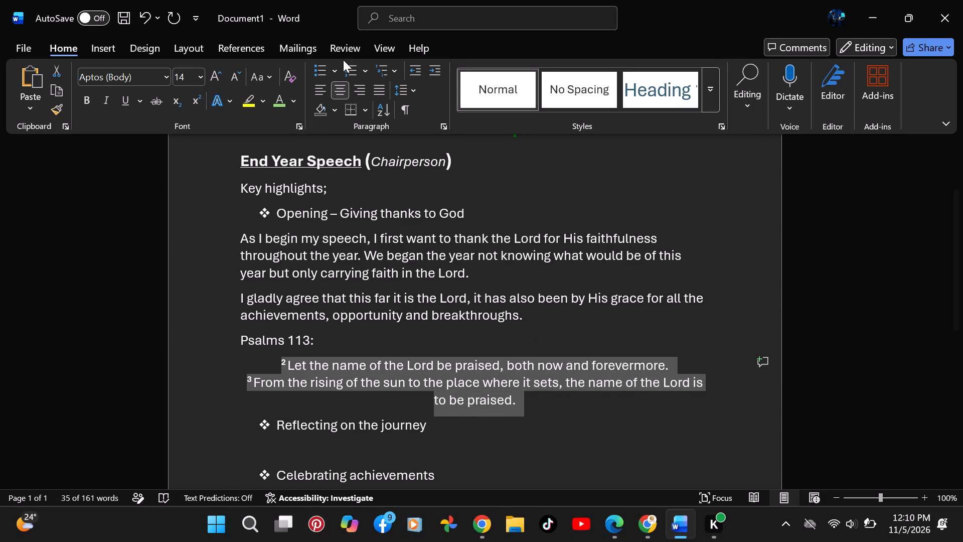
pyautogui.click(229, 79)
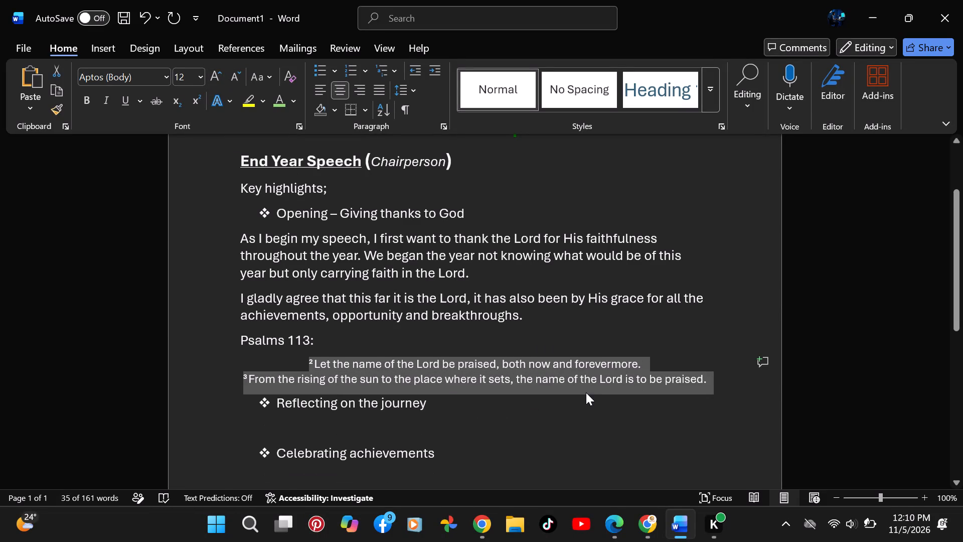
pyautogui.click(843, 355)
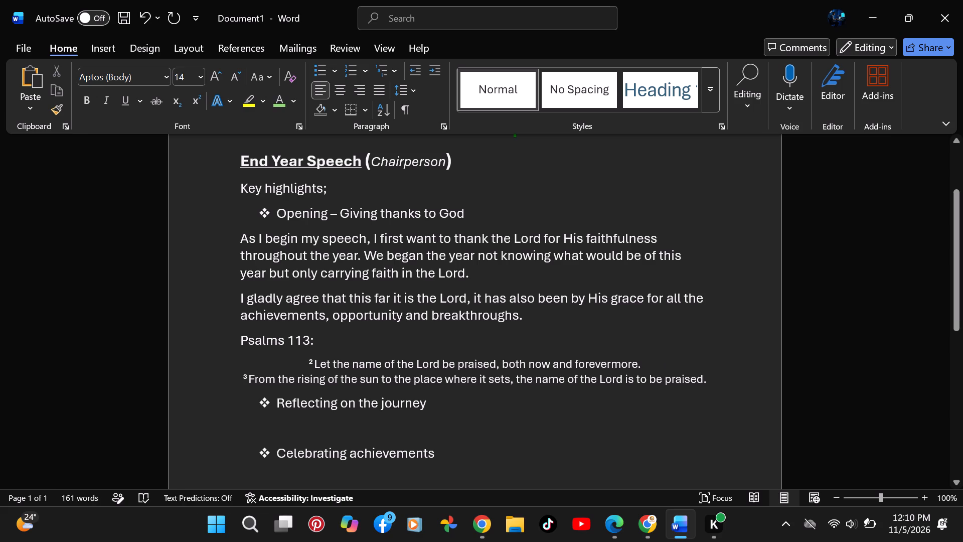
# Make the bullet headings "Reflecting on the journey" and "Opening – Giving thanks to God" bold.
pyautogui.moveTo(277, 406); pyautogui.dragTo(410, 400)
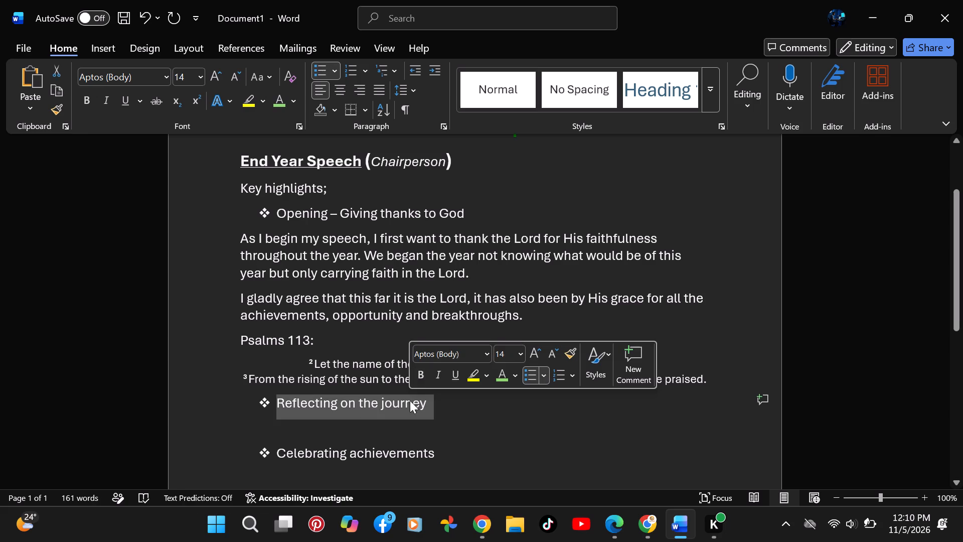
pyautogui.click(426, 371)
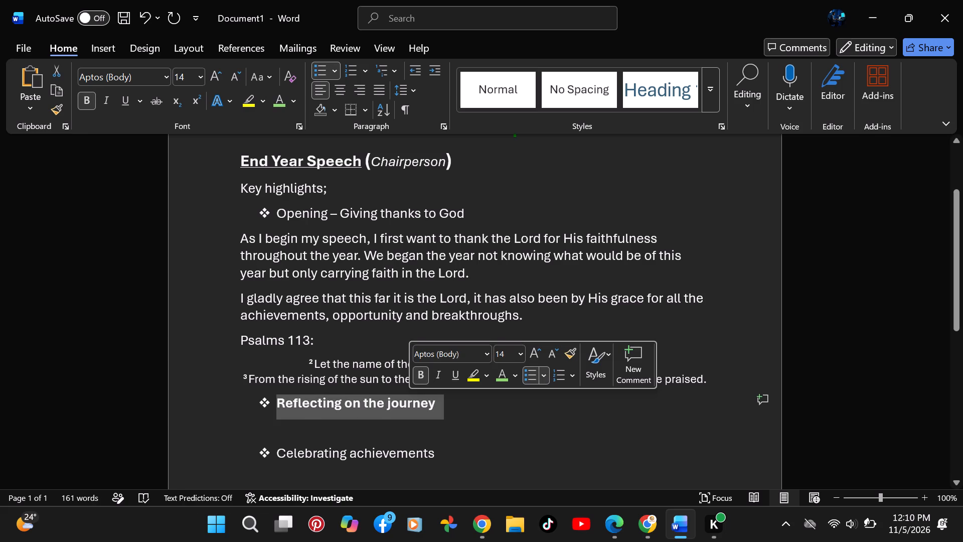
pyautogui.moveTo(278, 212); pyautogui.dragTo(330, 212)
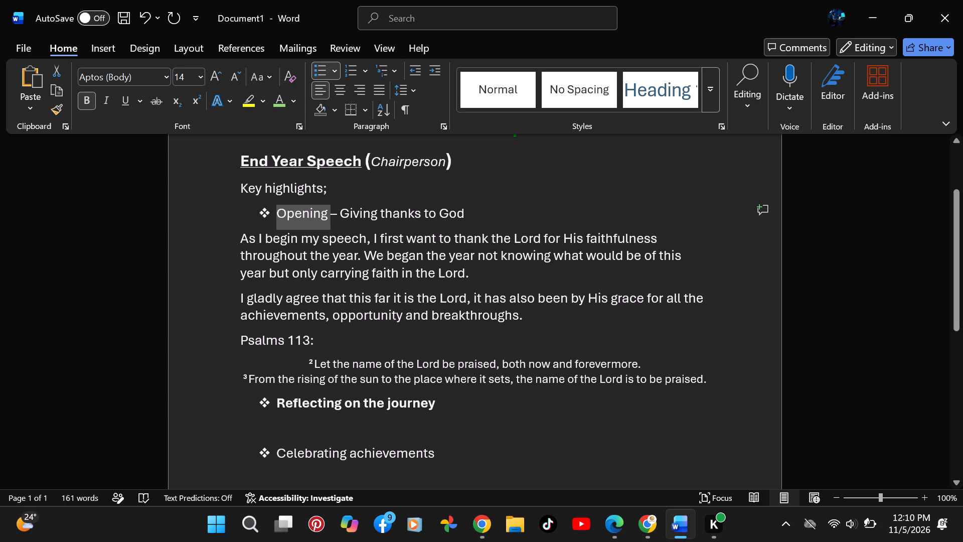
pyautogui.moveTo(330, 212); pyautogui.dragTo(465, 209)
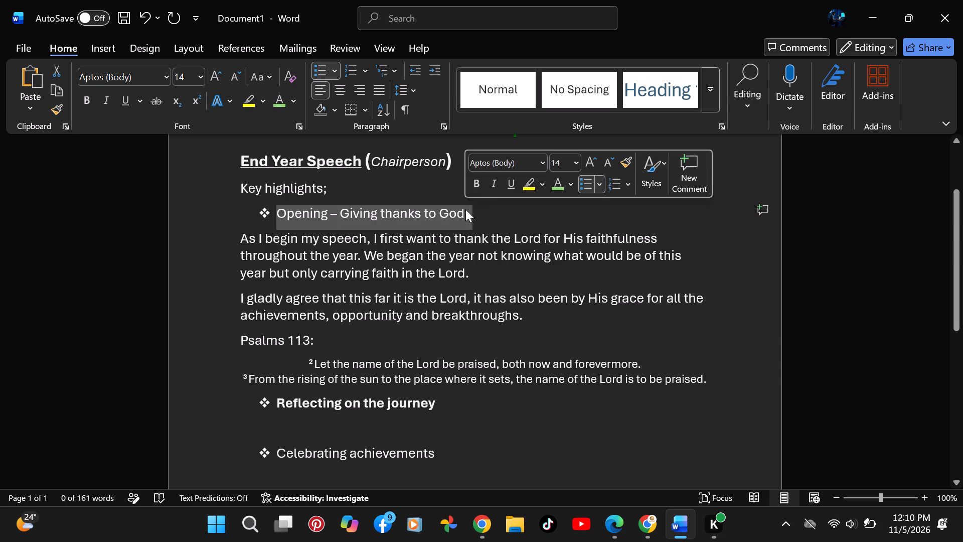
pyautogui.click(479, 183)
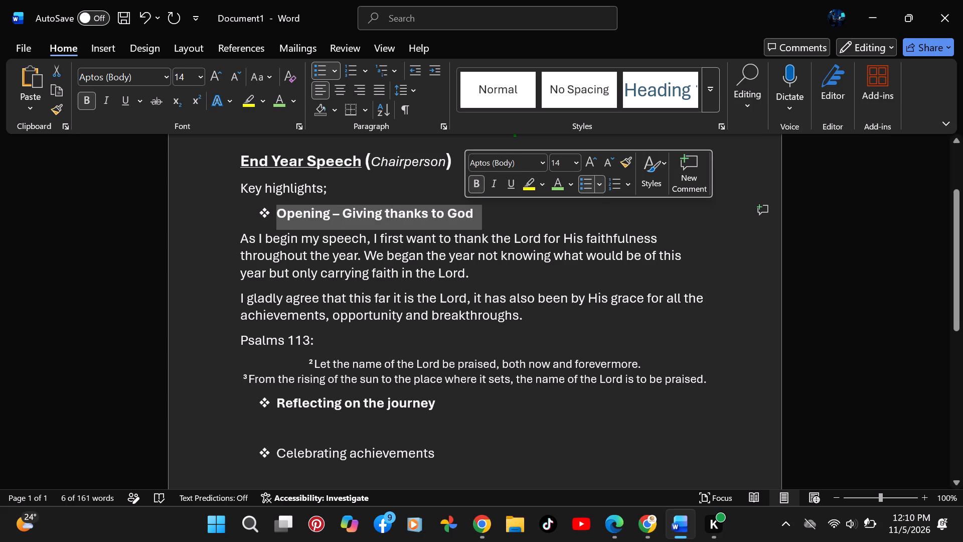
pyautogui.click(596, 405)
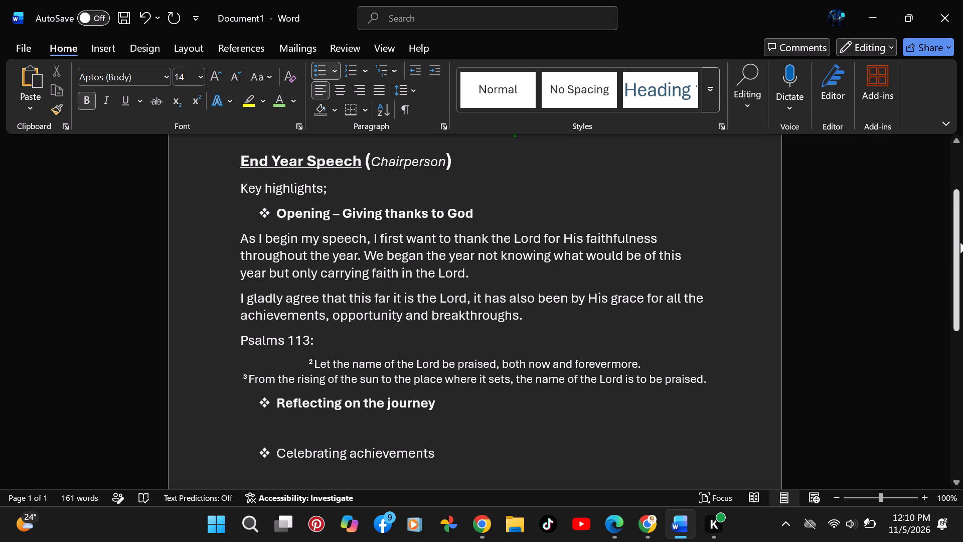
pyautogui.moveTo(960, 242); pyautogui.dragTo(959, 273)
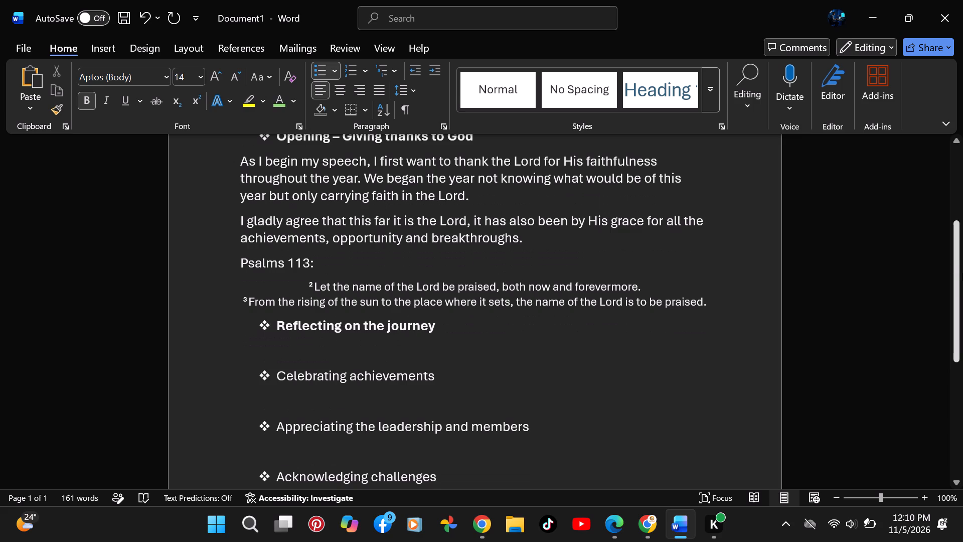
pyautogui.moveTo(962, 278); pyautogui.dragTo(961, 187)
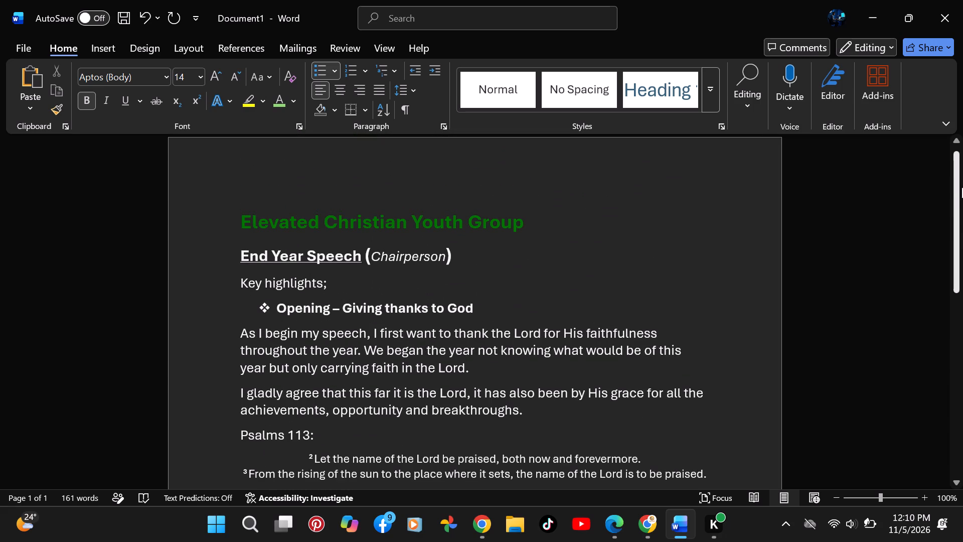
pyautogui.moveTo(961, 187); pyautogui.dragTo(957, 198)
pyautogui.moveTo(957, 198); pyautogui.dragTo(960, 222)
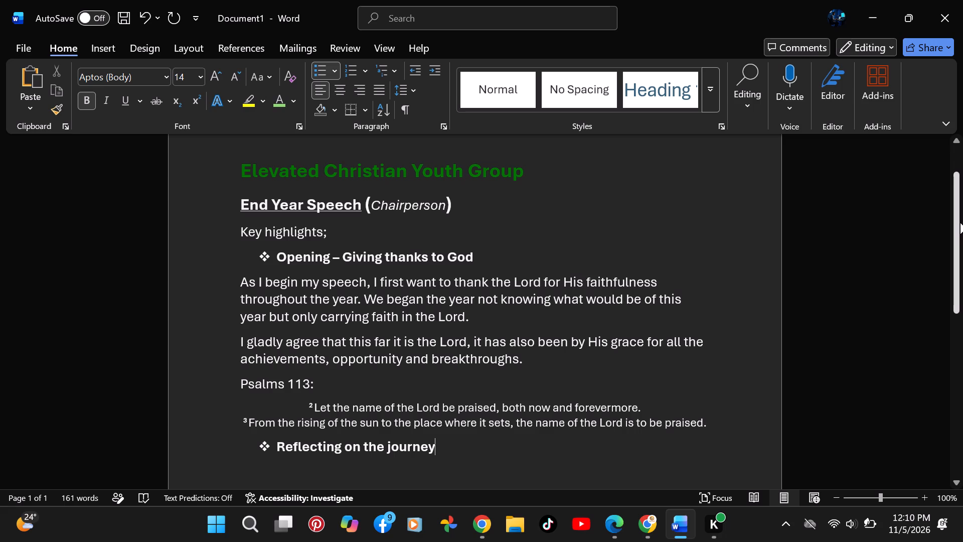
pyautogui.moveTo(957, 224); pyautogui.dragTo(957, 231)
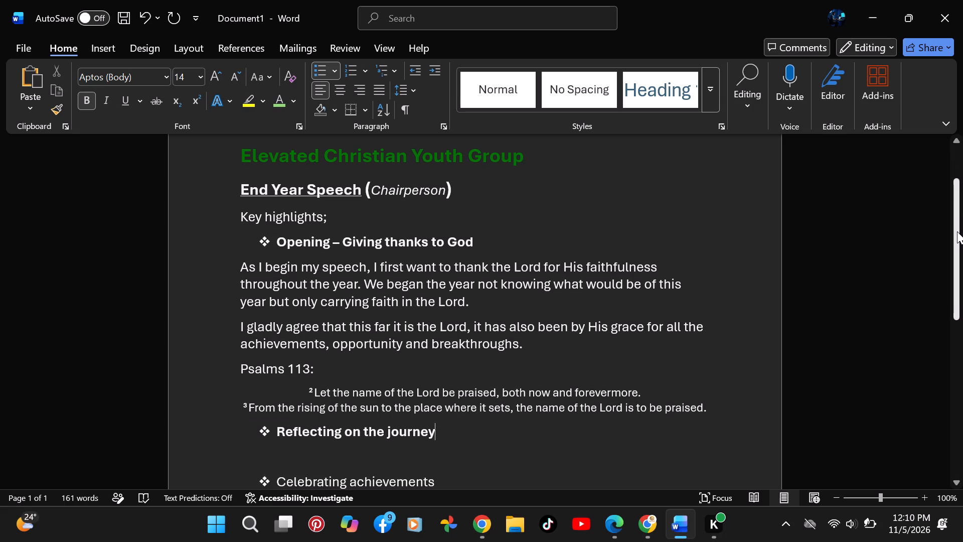
# Add an empty unbulleted line directly below the "Reflecting on the journey" heading.
pyautogui.moveTo(957, 231); pyautogui.dragTo(957, 252)
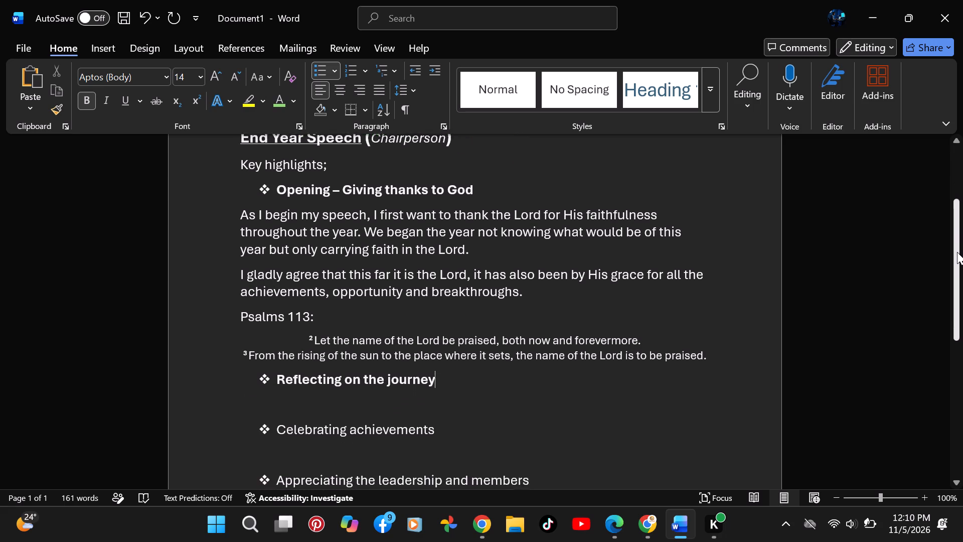
pyautogui.moveTo(957, 252); pyautogui.dragTo(957, 264)
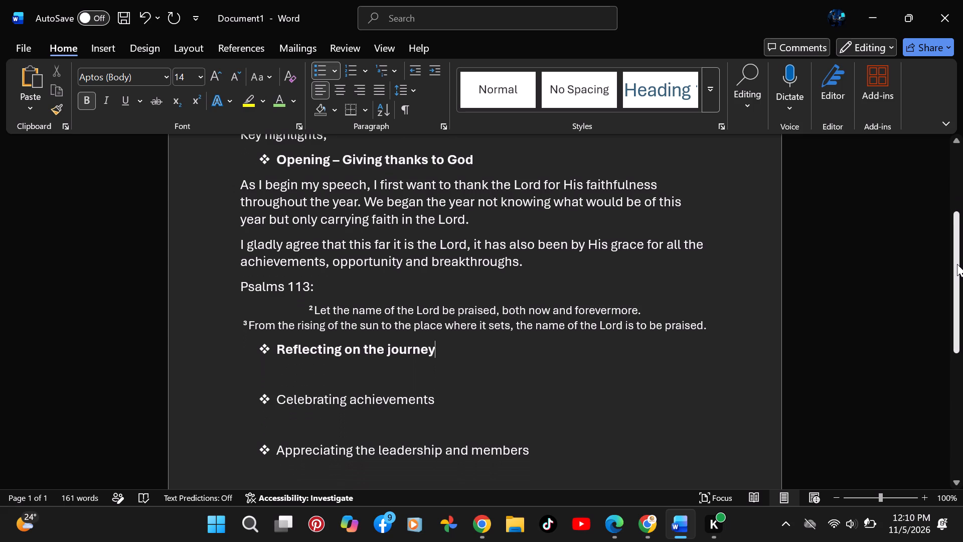
pyautogui.moveTo(957, 264); pyautogui.dragTo(958, 281)
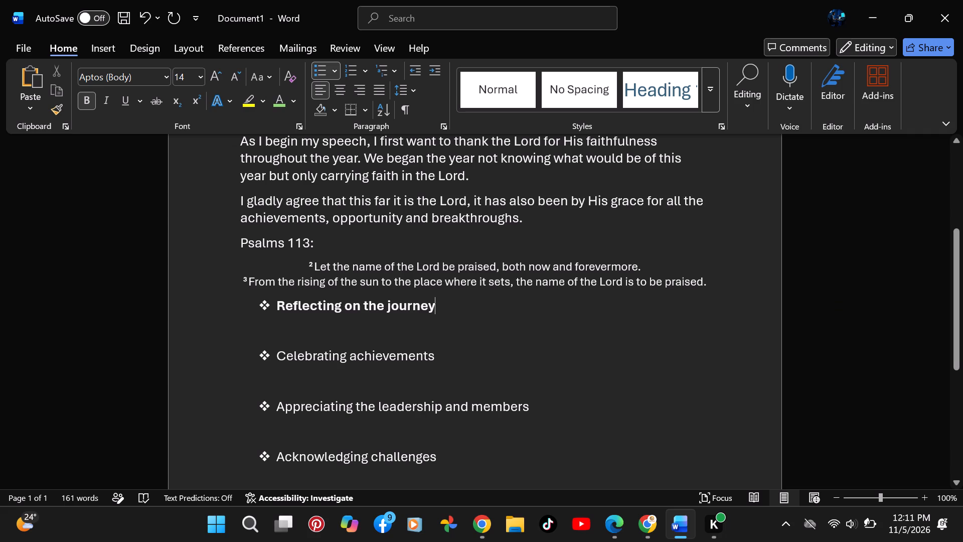
pyautogui.press('Return')
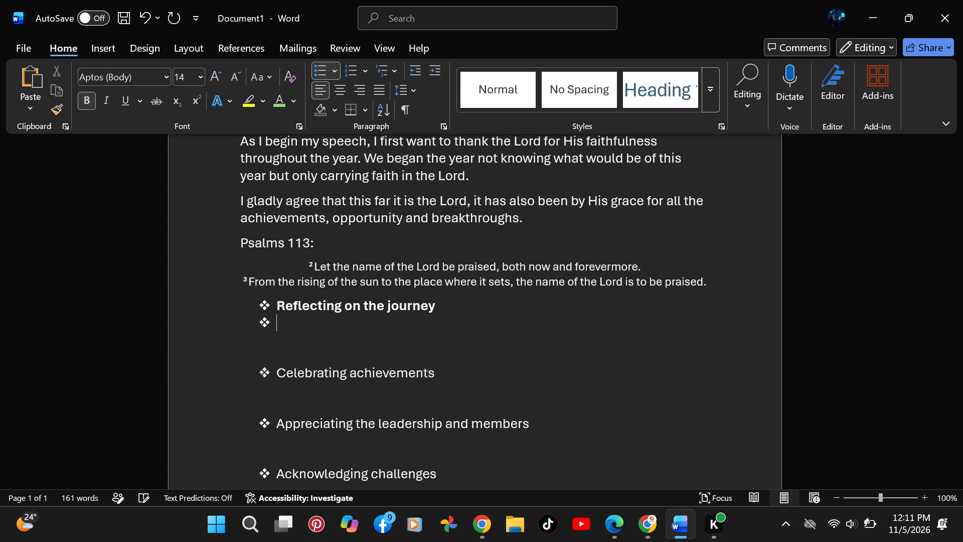
pyautogui.press('BackSpace')
pyautogui.press('BackSpace')
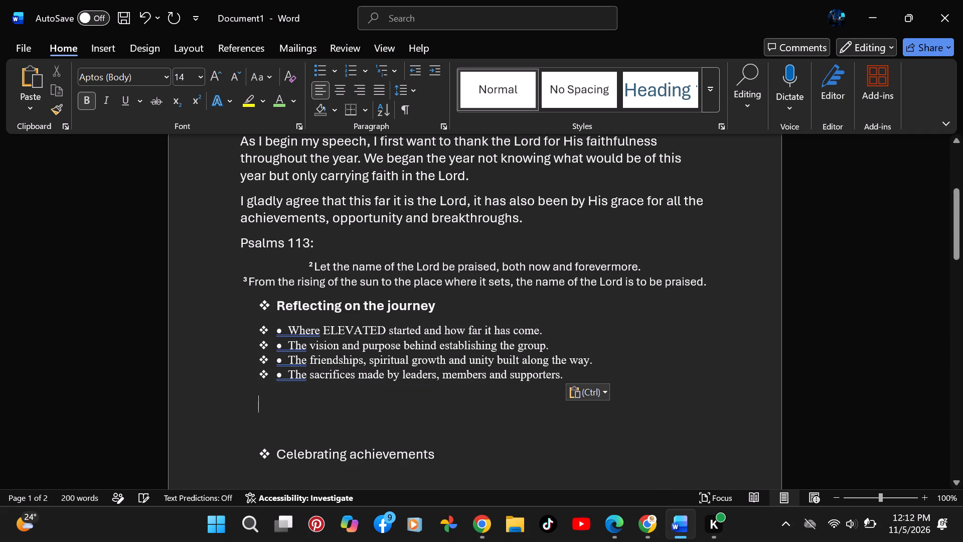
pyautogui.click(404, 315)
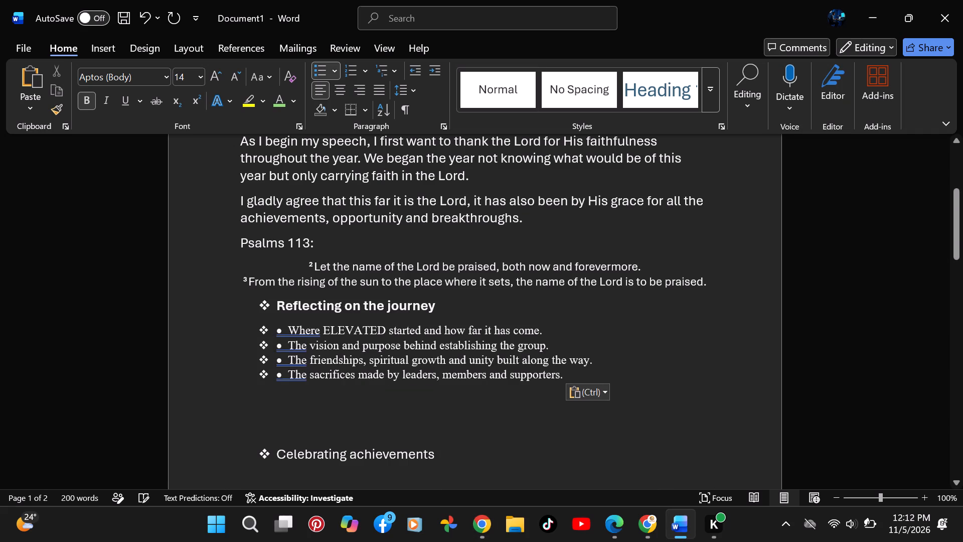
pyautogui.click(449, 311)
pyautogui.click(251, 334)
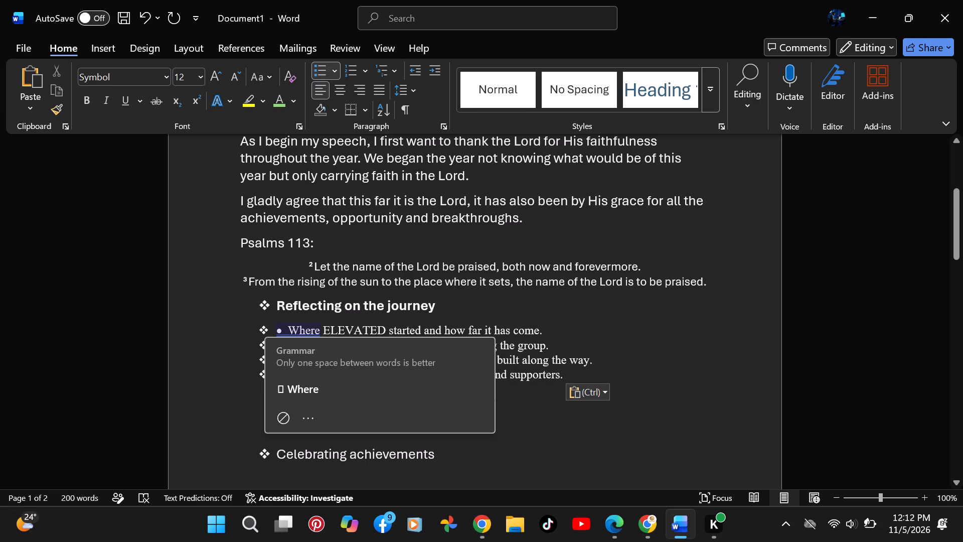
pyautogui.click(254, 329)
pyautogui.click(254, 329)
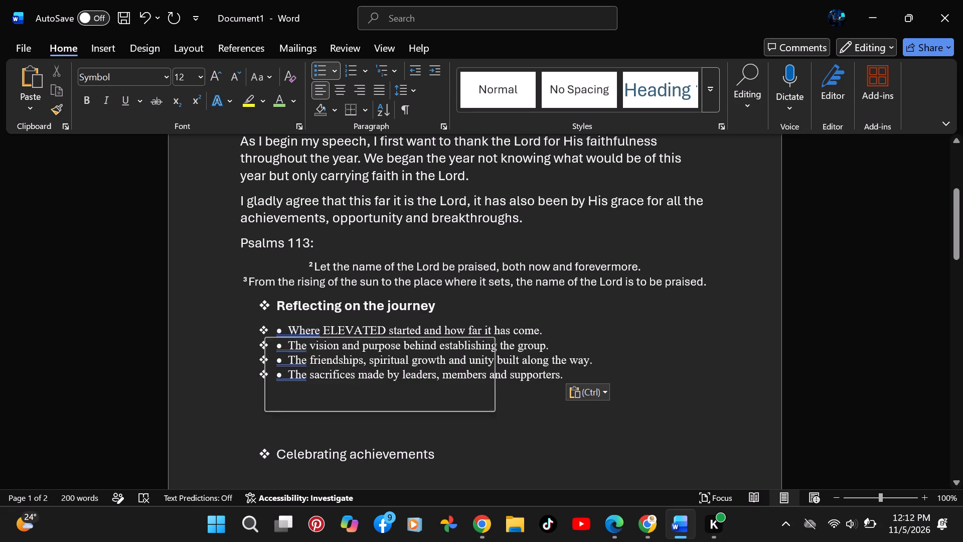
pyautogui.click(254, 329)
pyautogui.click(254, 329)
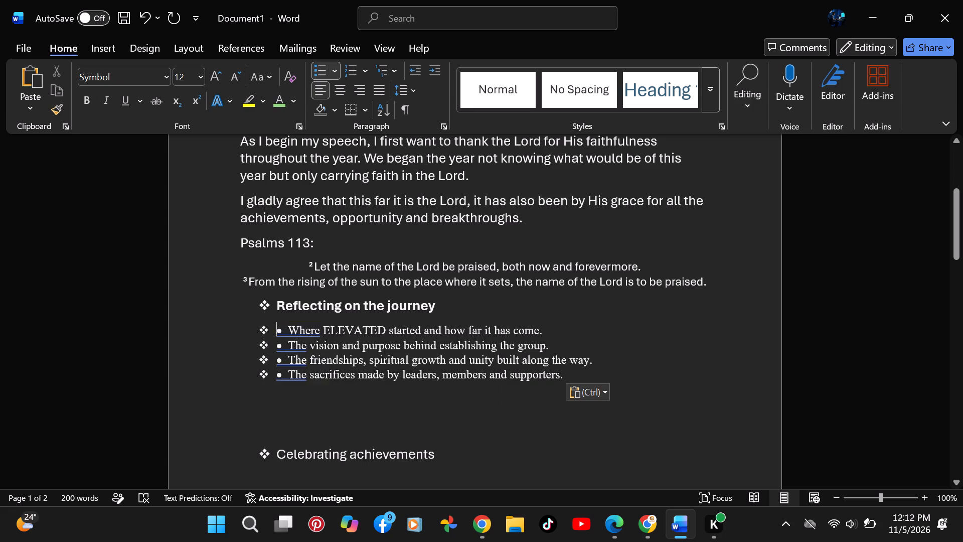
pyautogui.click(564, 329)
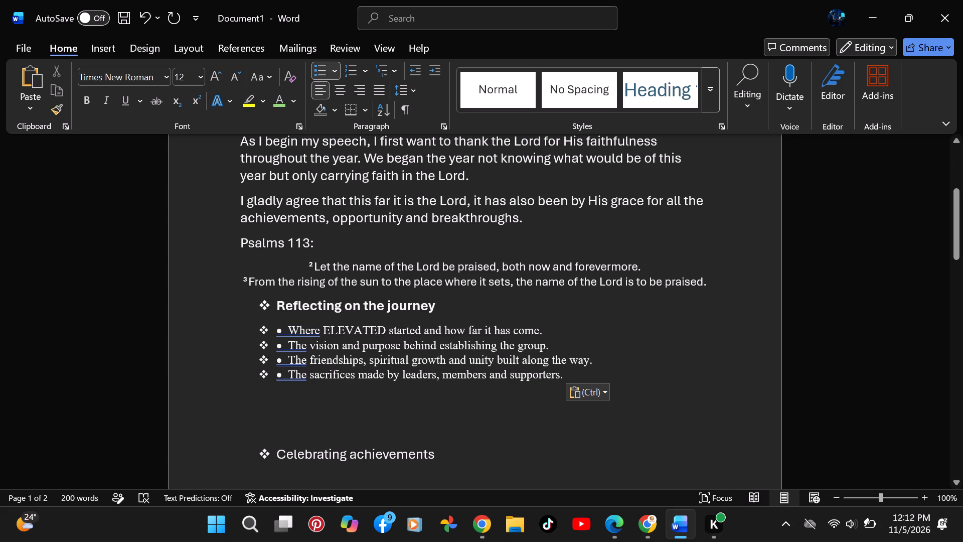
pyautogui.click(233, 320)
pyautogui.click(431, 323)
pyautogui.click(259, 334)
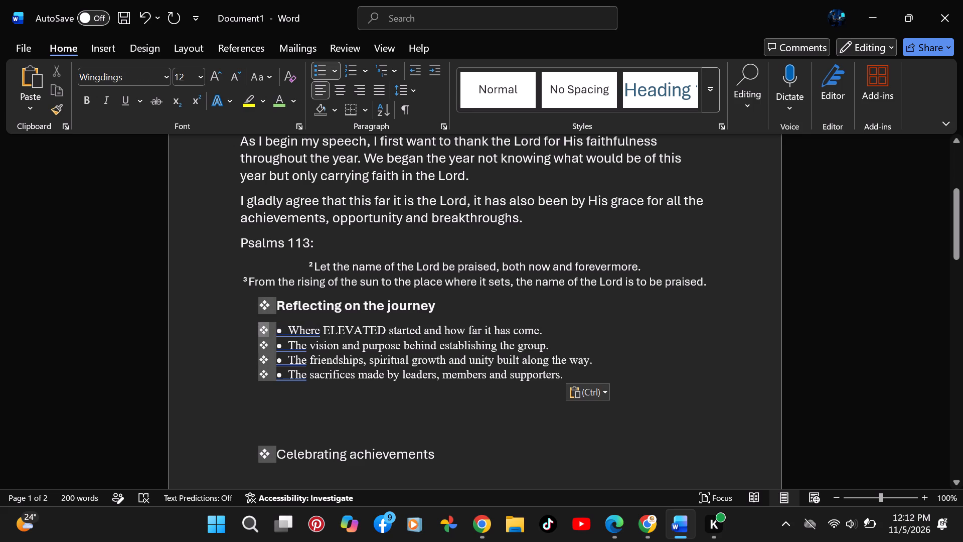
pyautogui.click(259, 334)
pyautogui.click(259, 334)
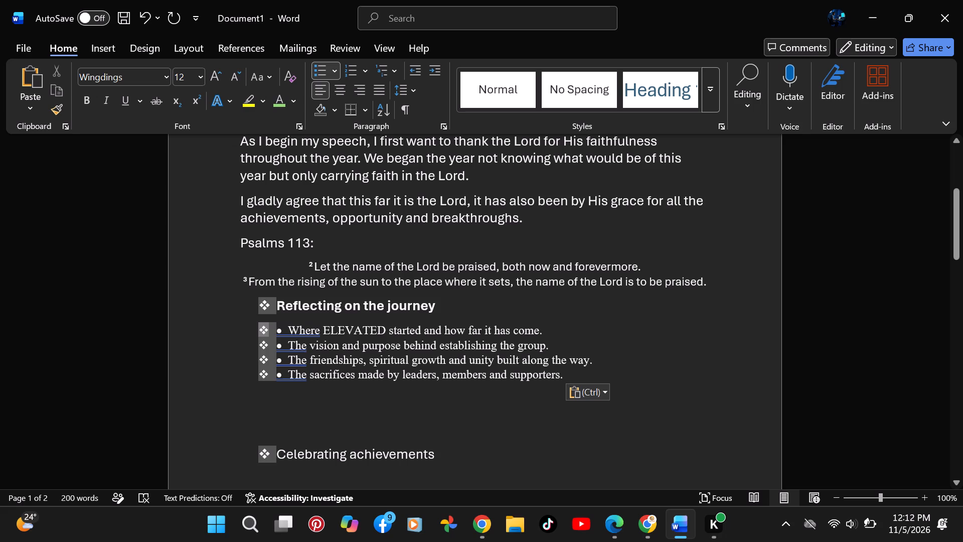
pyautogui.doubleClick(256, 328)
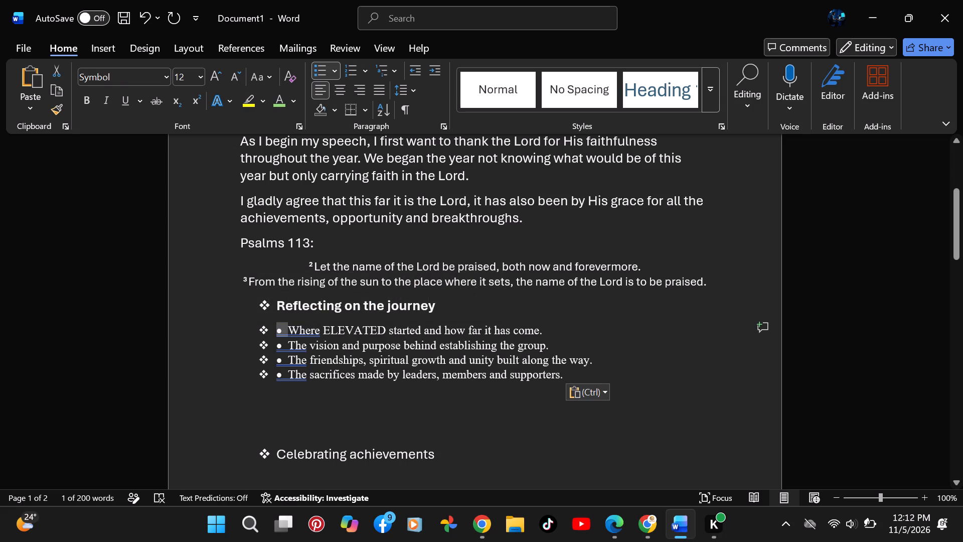
# Insert unbulleted blank space below the "Reflecting on the journey" heading and below the pasted point "Where ELEVATED started and how far it has come.".
pyautogui.click(471, 313)
pyautogui.press('Return')
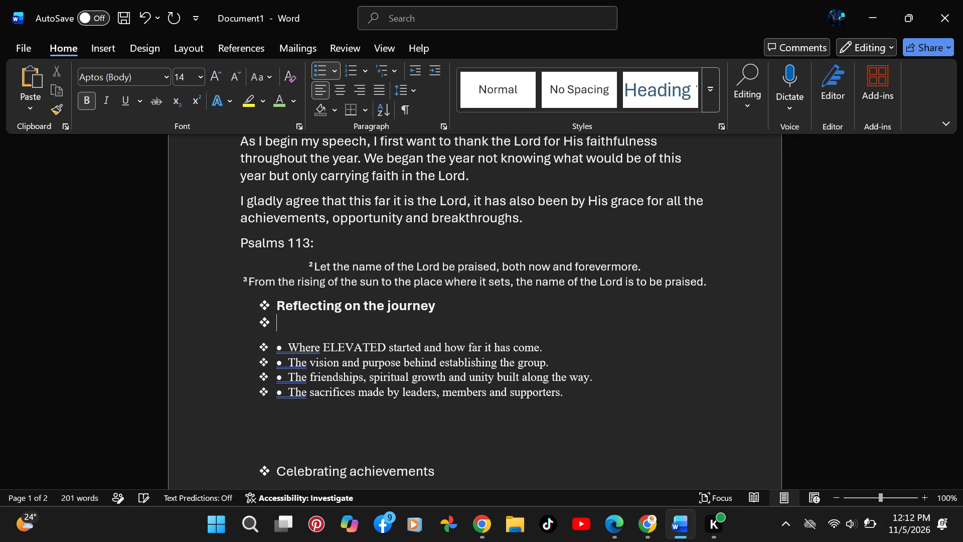
pyautogui.press('Return')
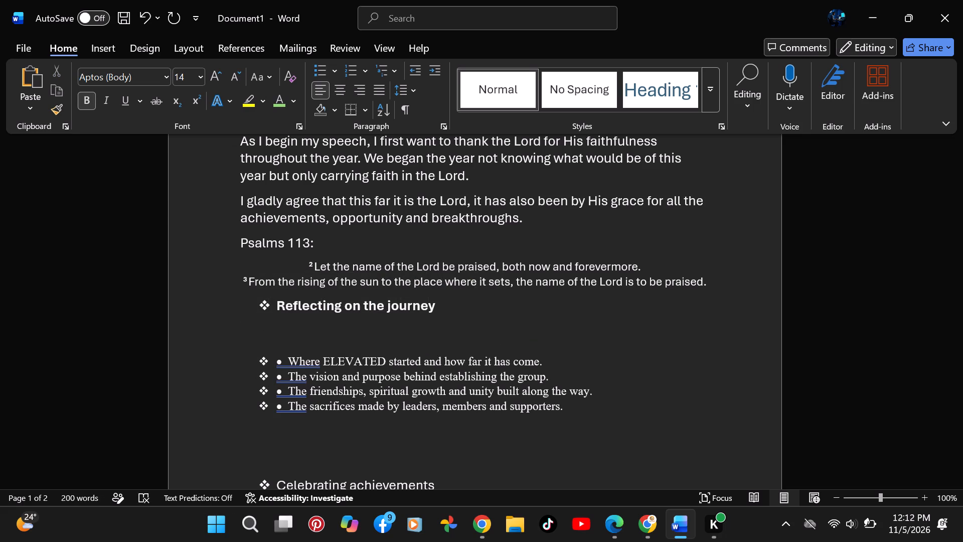
pyautogui.click(547, 360)
pyautogui.press('Return')
pyautogui.press('Return')
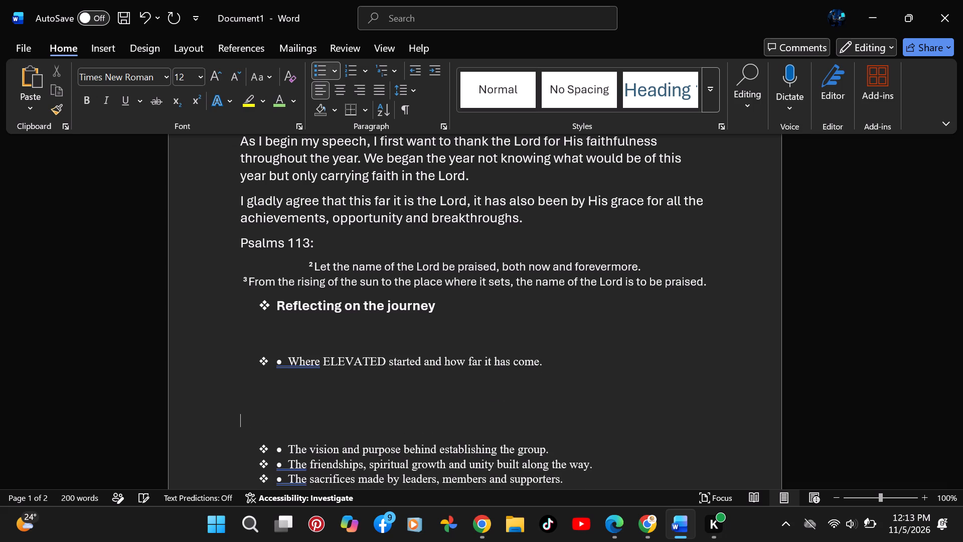
pyautogui.press('BackSpace')
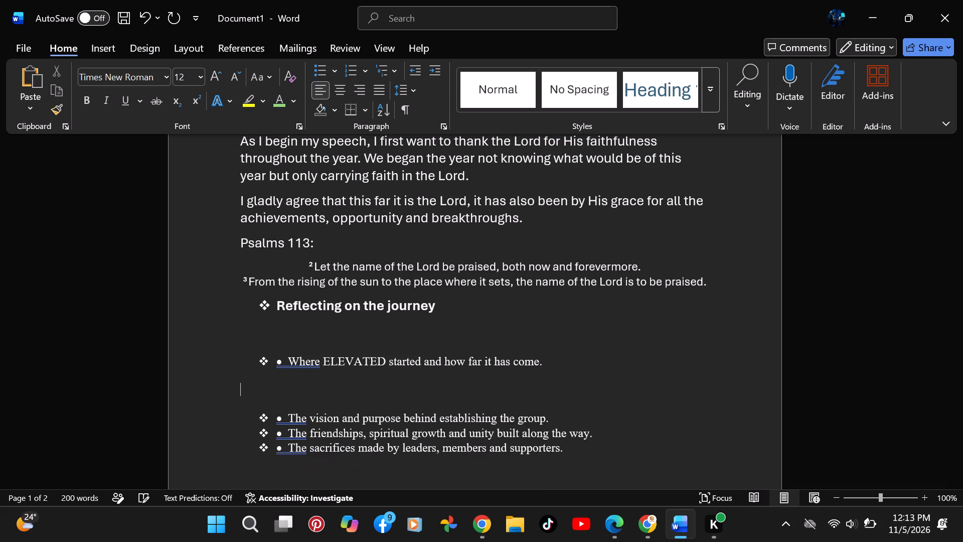
# Place the text cursor on the blank line between "Reflecting on the journey" and its first pasted point.
pyautogui.click(244, 338)
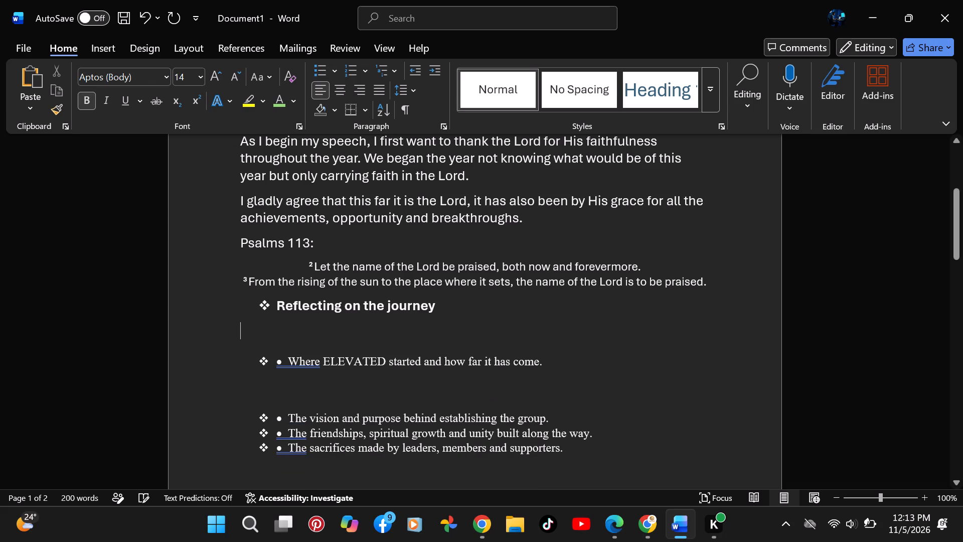
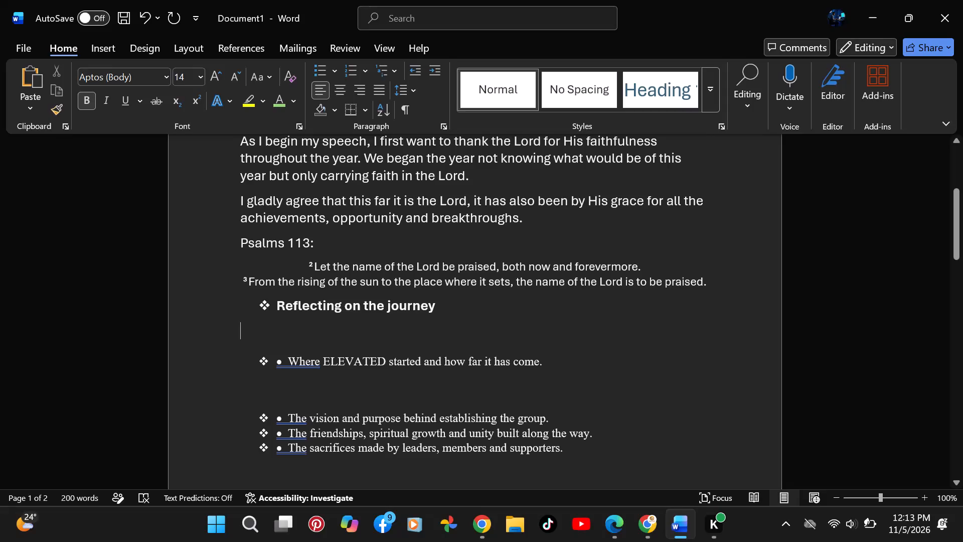
# Place the text cursor at the end of the "Reflecting on the journey" heading.
pyautogui.click(450, 300)
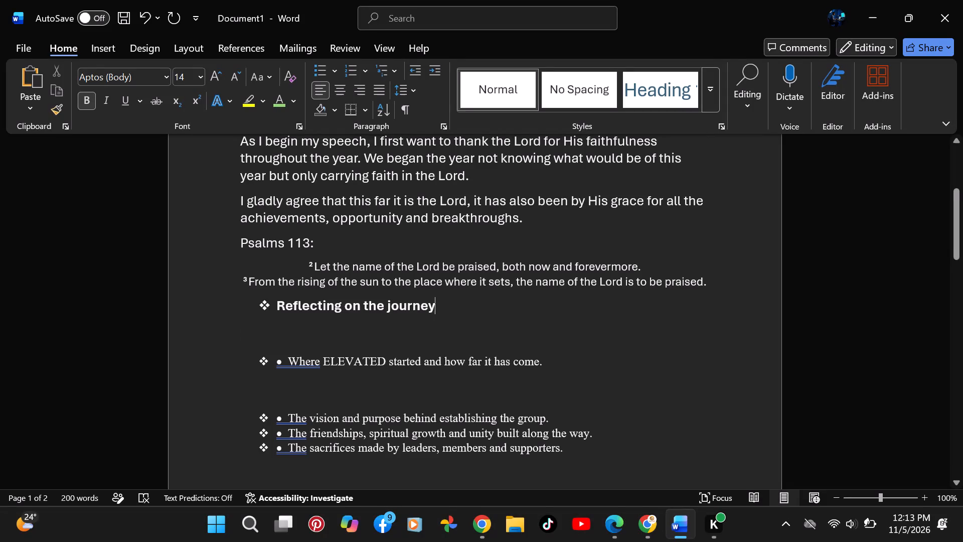
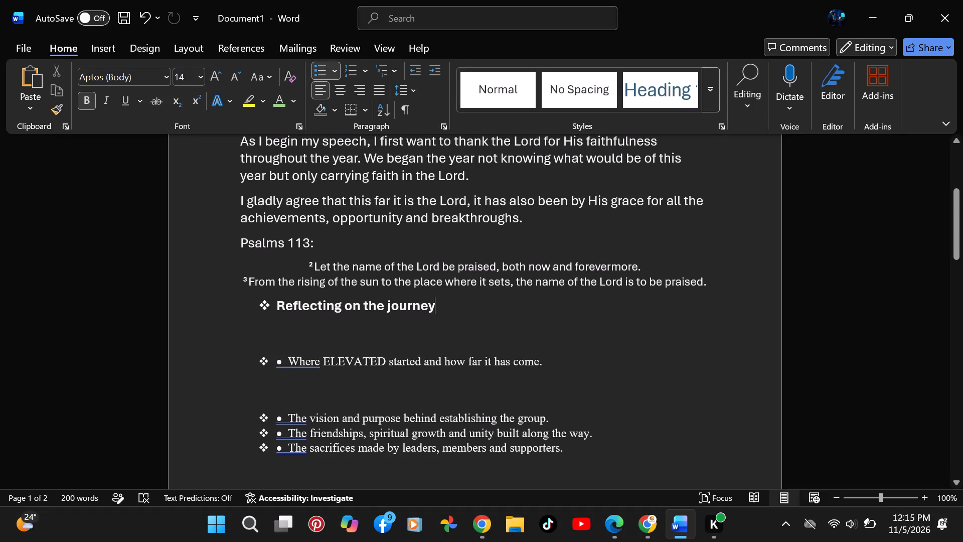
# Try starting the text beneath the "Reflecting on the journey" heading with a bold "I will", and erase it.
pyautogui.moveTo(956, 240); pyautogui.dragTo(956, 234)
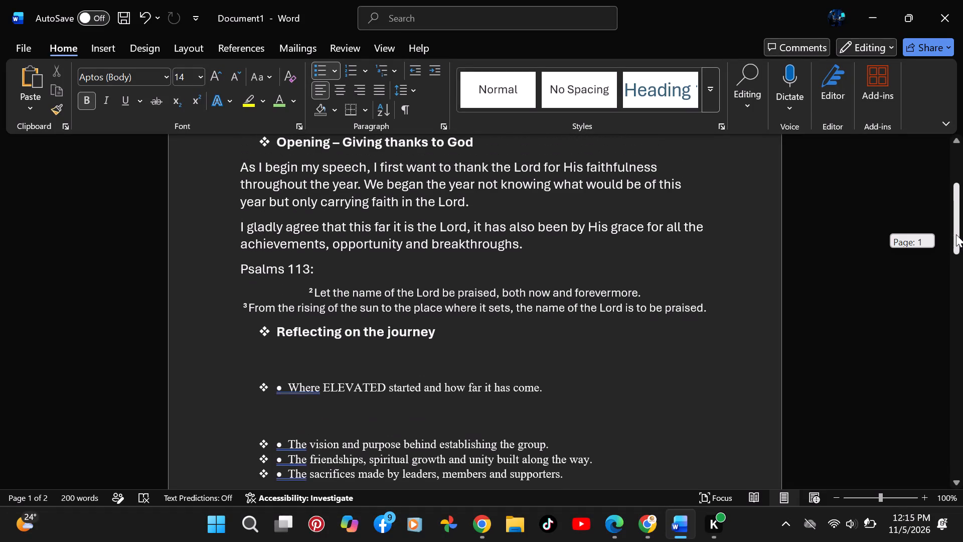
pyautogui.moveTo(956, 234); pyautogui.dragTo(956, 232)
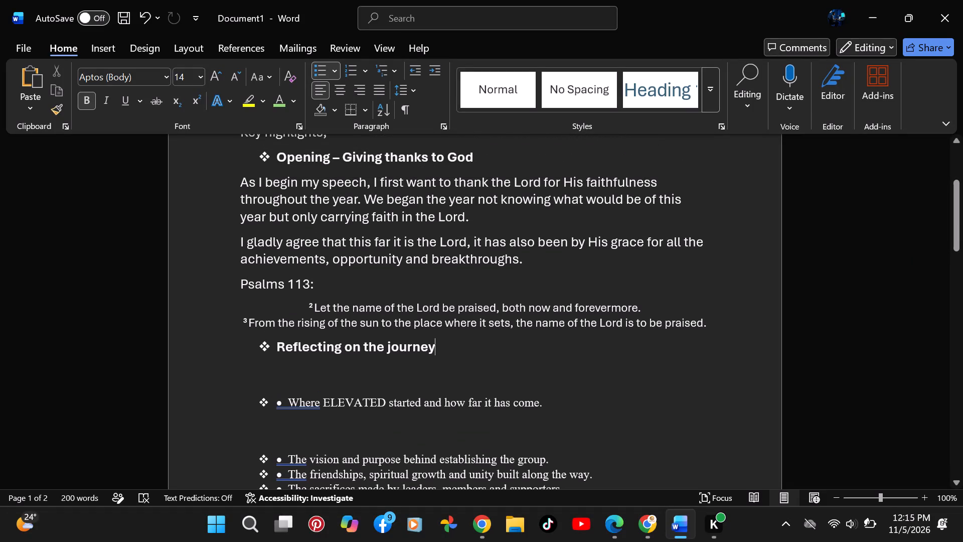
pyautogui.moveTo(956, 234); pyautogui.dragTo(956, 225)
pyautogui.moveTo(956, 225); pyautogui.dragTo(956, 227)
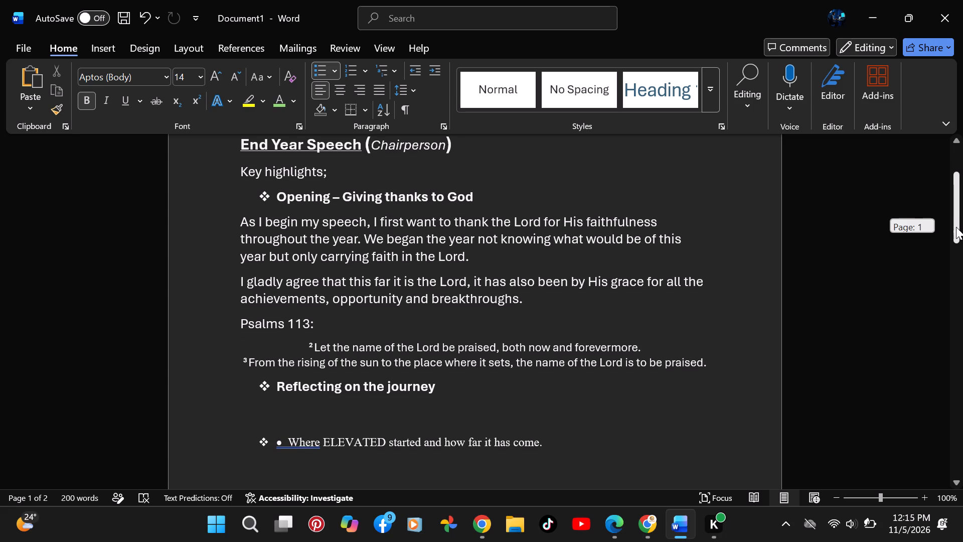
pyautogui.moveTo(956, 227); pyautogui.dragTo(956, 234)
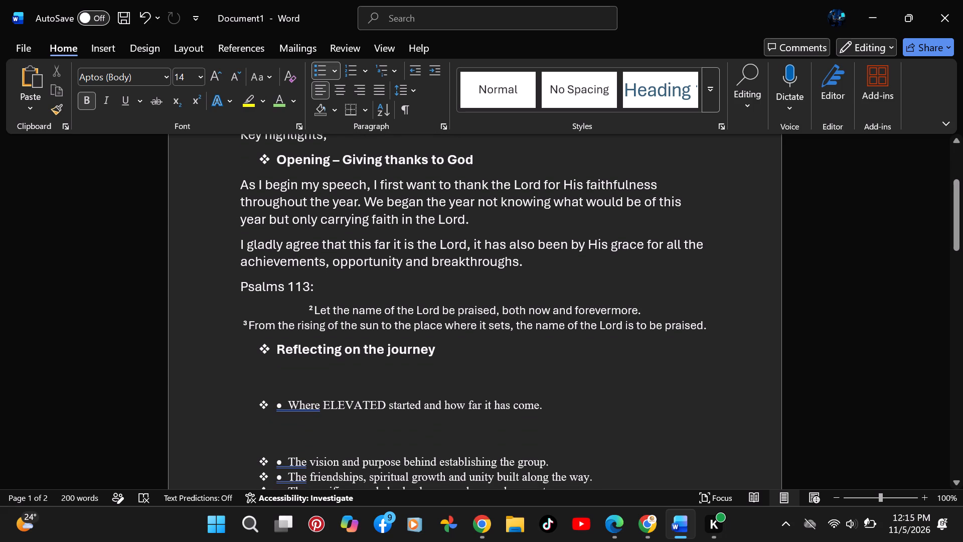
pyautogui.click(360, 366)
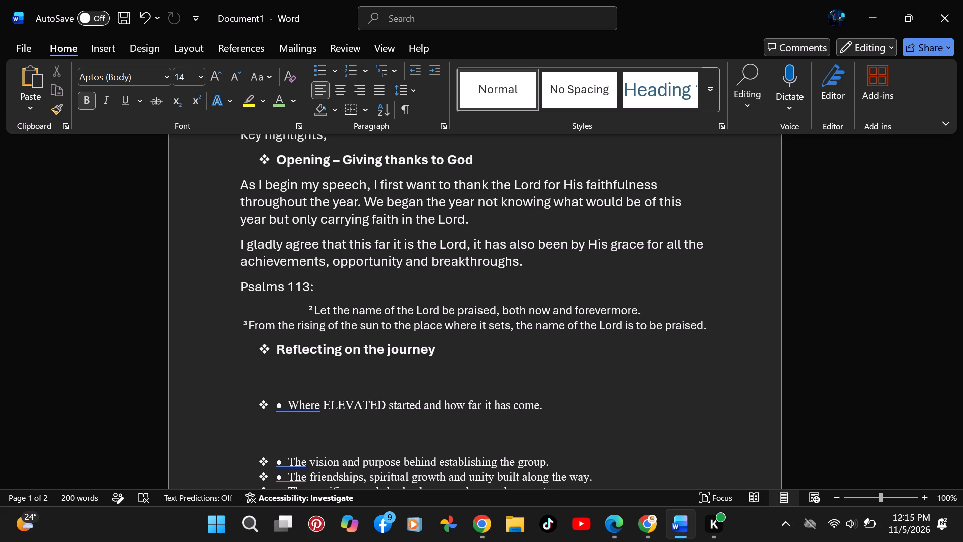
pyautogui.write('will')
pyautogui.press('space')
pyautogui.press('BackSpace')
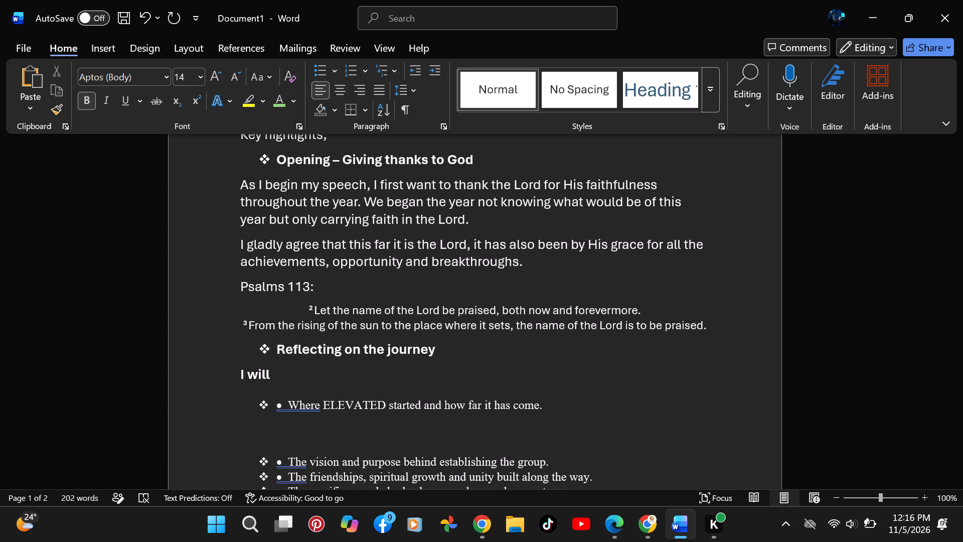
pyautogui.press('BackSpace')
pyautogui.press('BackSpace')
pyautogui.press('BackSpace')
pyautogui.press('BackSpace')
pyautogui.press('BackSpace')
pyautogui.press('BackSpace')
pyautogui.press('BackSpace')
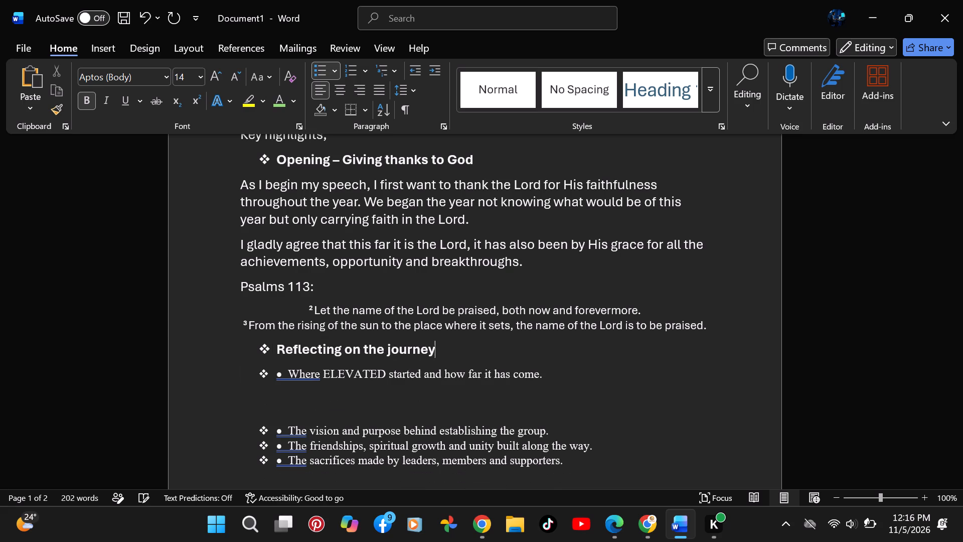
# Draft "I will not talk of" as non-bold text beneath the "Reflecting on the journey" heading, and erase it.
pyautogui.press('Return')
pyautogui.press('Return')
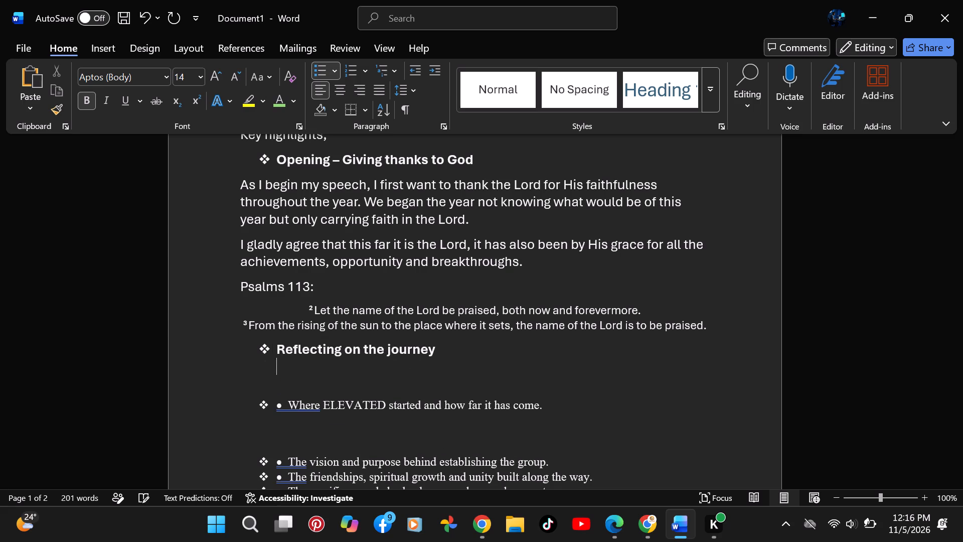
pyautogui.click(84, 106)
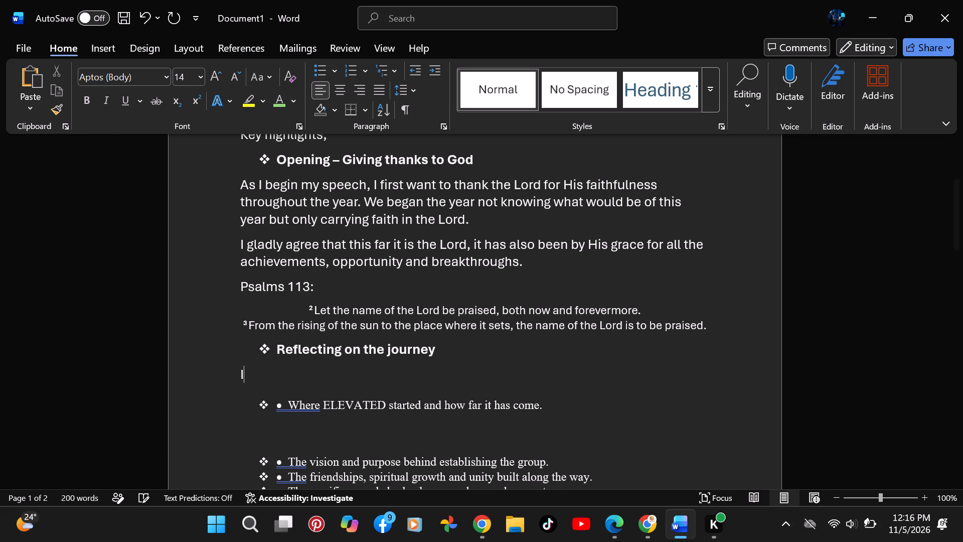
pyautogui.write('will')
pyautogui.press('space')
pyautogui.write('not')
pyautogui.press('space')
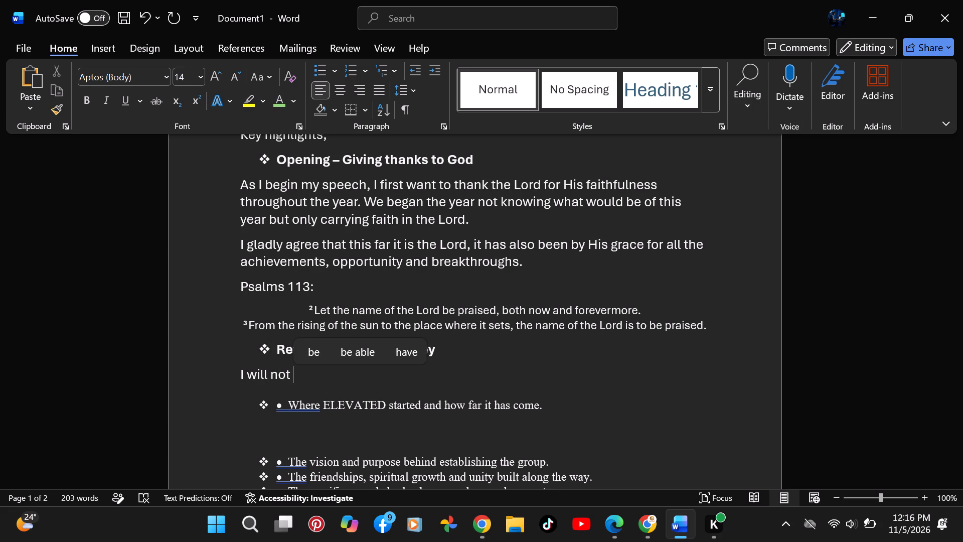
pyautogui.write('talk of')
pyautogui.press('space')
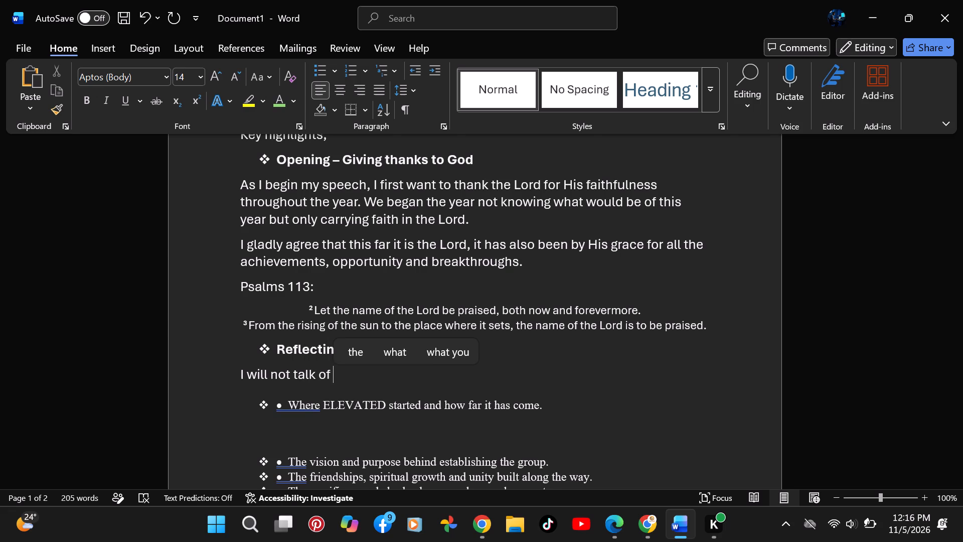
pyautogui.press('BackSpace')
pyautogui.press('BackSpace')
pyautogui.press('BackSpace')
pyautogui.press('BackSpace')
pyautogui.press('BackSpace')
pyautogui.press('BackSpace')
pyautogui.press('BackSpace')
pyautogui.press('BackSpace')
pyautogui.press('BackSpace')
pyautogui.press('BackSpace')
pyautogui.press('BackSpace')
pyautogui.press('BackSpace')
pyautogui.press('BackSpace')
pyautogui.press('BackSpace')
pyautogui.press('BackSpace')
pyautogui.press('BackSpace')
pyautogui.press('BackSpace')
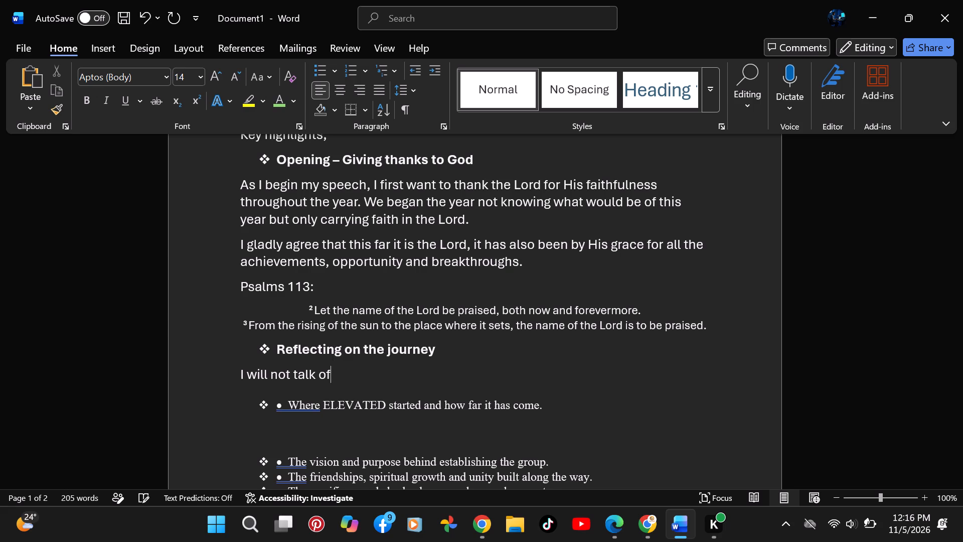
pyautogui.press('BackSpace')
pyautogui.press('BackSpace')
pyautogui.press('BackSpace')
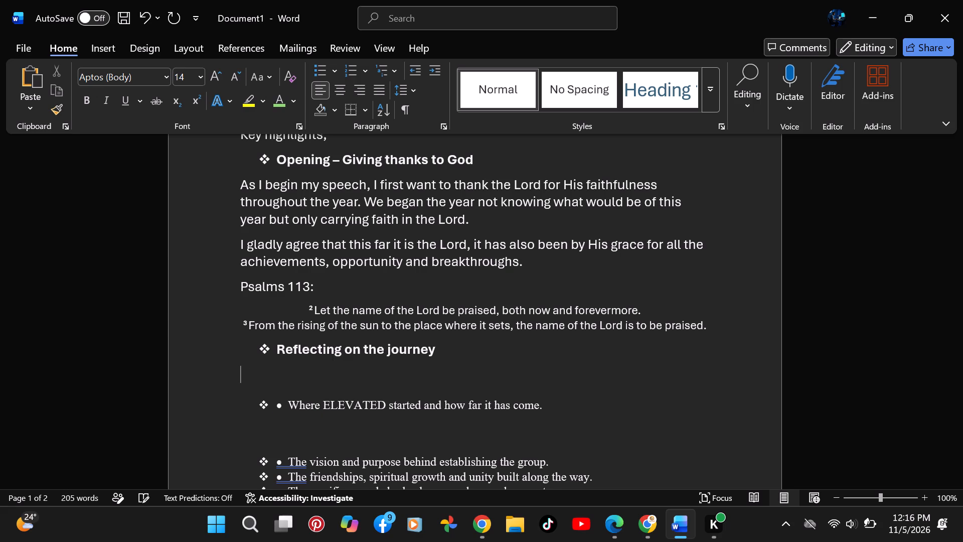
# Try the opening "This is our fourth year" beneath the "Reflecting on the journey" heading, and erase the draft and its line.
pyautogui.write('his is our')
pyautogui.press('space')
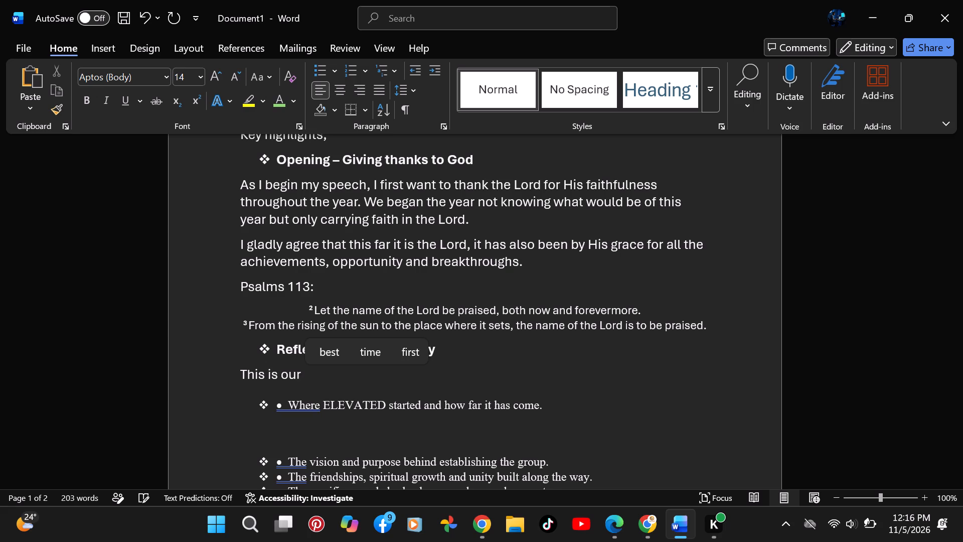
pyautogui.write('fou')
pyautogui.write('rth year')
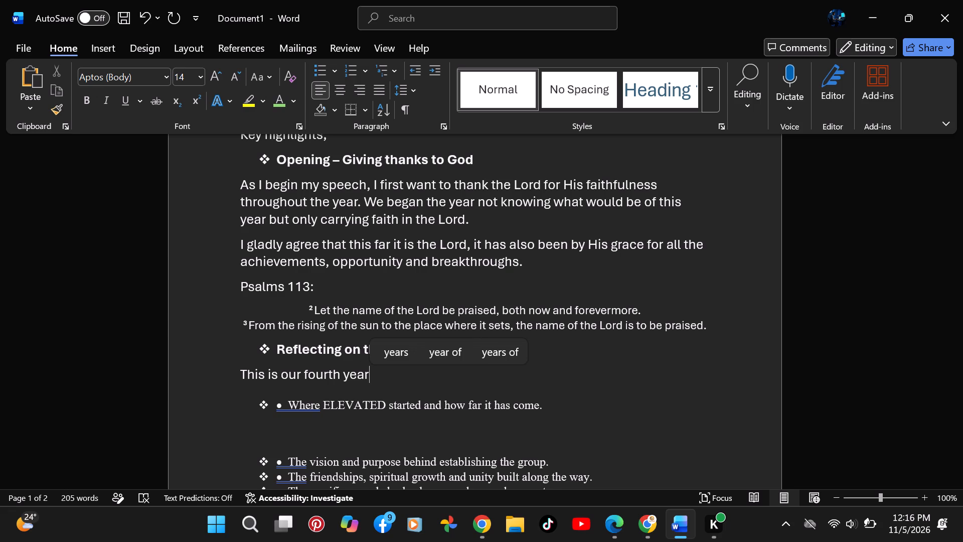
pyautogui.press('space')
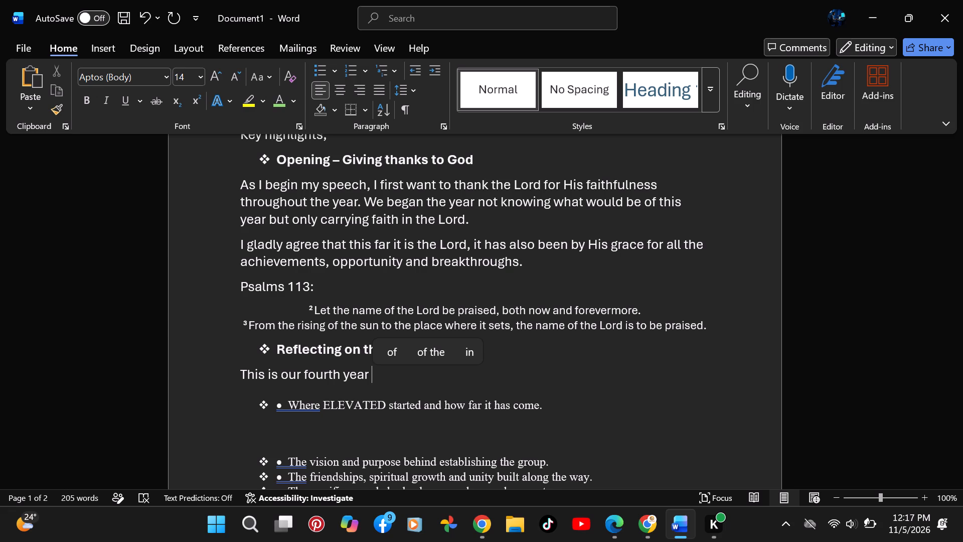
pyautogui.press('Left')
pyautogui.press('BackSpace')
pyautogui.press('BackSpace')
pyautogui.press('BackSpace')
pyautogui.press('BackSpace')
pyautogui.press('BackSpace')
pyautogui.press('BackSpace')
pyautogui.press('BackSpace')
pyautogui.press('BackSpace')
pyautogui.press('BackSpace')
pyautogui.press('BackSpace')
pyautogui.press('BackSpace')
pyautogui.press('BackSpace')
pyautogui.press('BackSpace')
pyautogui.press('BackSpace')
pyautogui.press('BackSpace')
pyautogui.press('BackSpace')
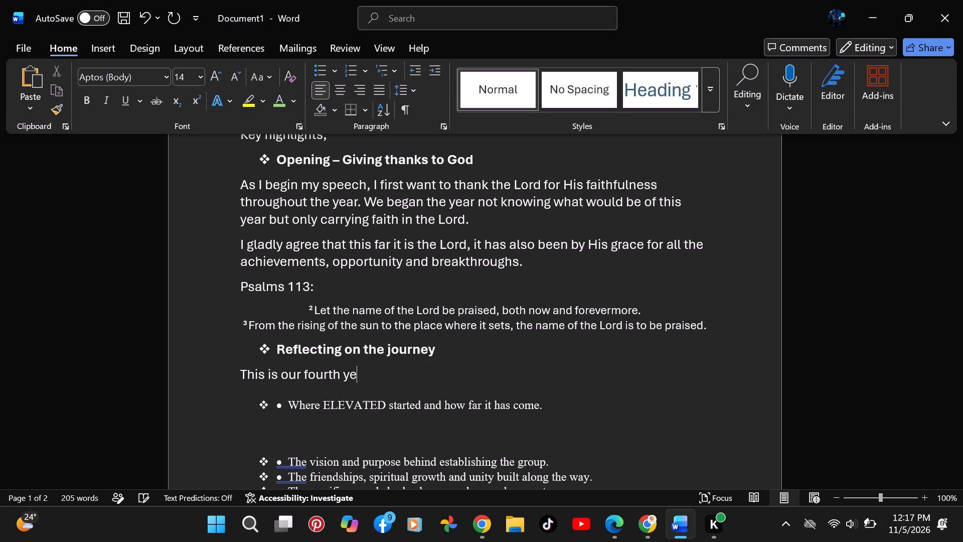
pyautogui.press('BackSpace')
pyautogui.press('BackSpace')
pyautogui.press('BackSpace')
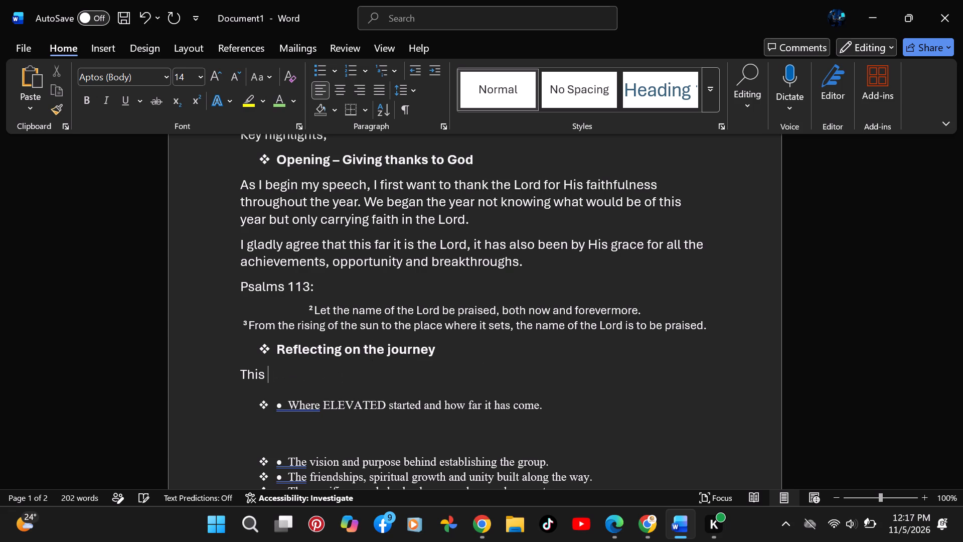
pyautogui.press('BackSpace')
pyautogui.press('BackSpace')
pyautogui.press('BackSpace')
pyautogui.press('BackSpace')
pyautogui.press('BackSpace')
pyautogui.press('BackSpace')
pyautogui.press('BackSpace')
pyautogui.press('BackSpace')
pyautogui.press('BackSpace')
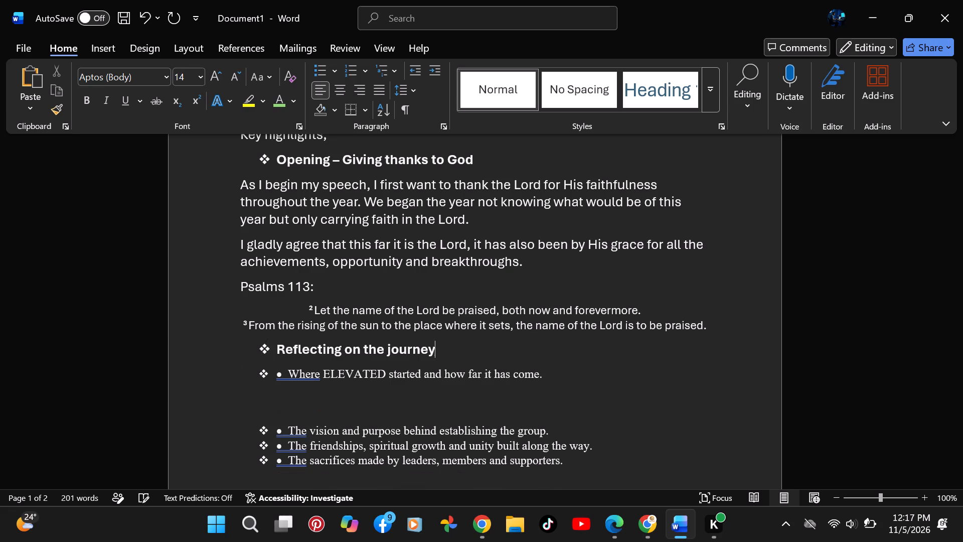
# Add a plain, unbulleted paragraph beneath the "Reflecting on the journey" heading beginning "We thank the Lord for helping us".
pyautogui.press('Return')
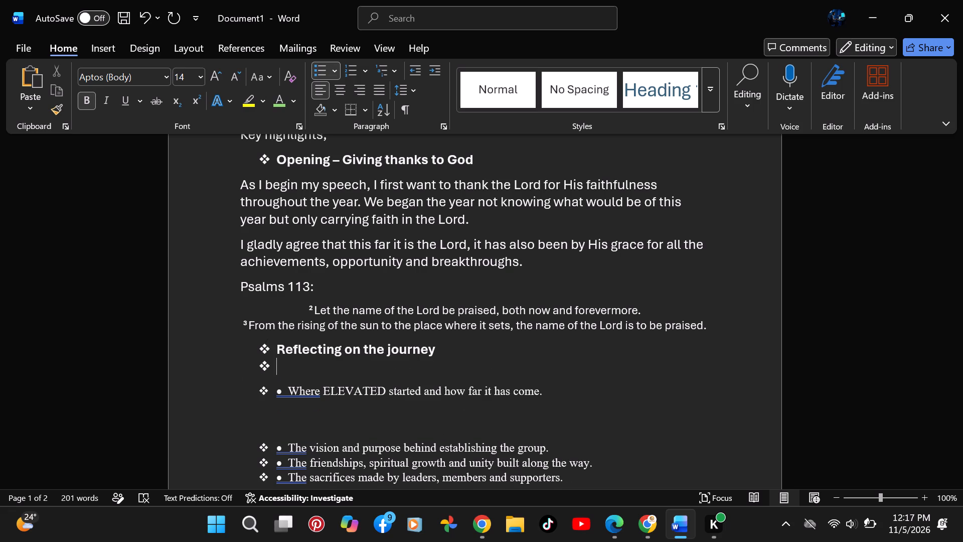
pyautogui.press('BackSpace')
pyautogui.press('Return')
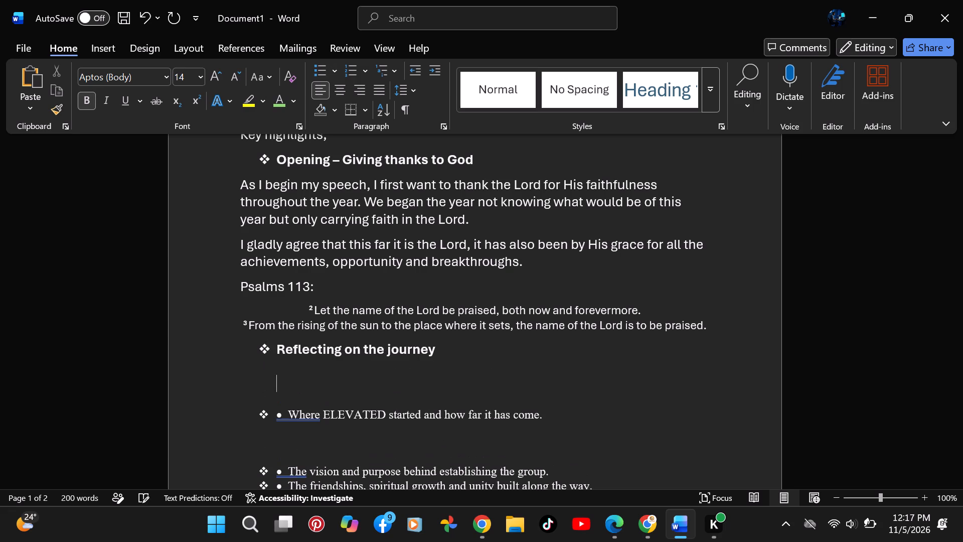
pyautogui.press('BackSpace')
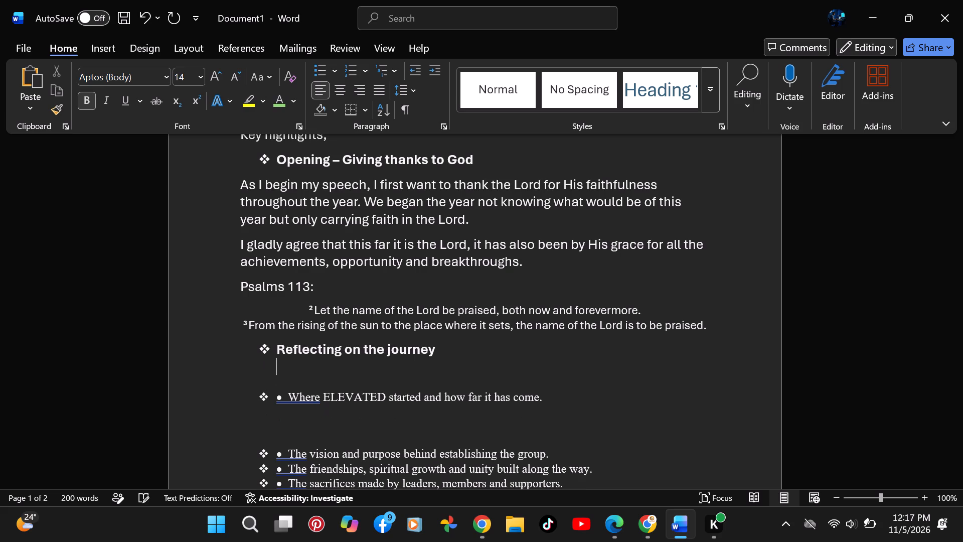
pyautogui.press('BackSpace')
pyautogui.press('BackSpace')
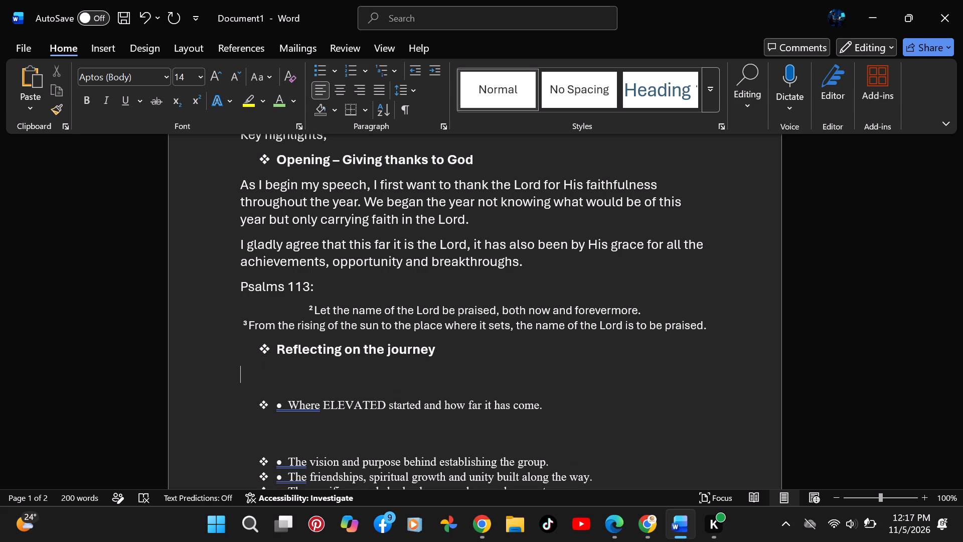
pyautogui.write('e tha')
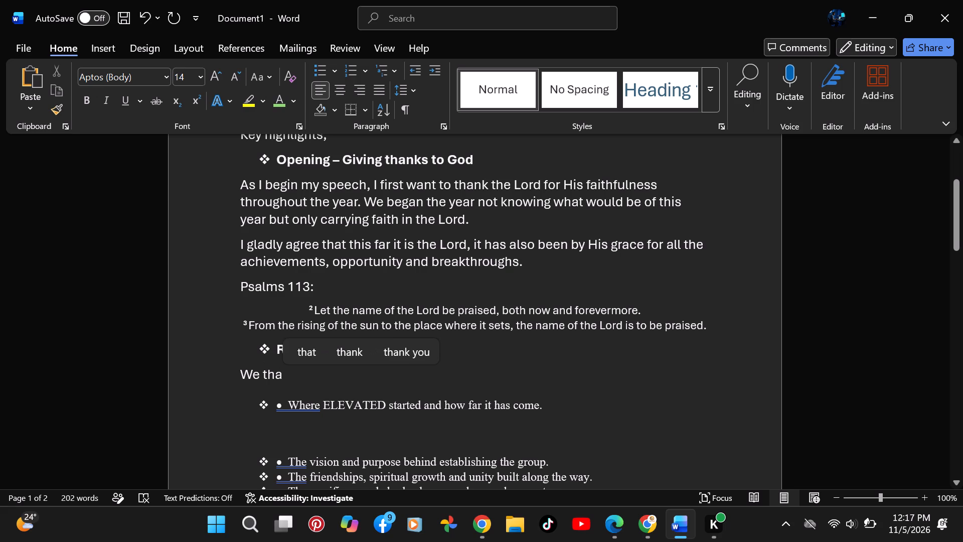
pyautogui.write('nk for')
pyautogui.press('BackSpace')
pyautogui.press('BackSpace')
pyautogui.press('BackSpace')
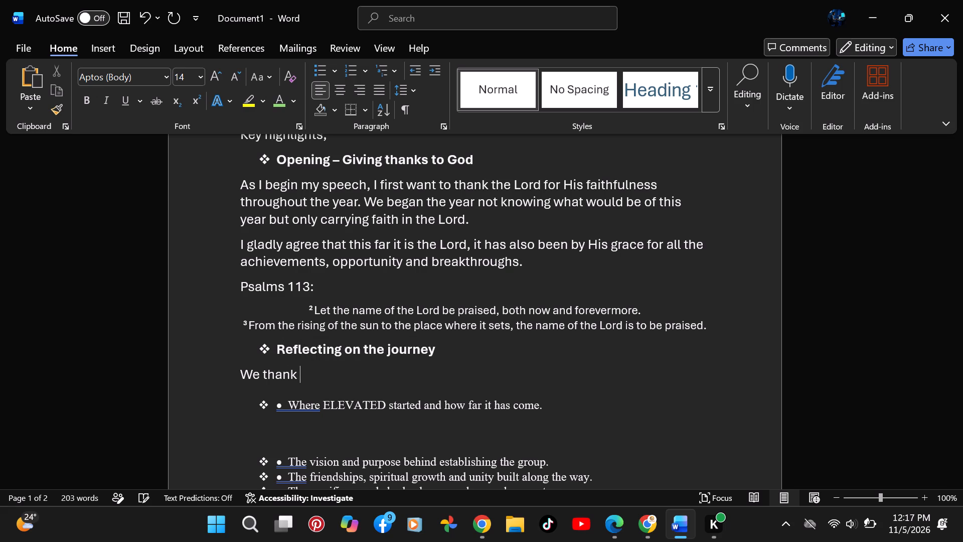
pyautogui.write('the')
pyautogui.press('space')
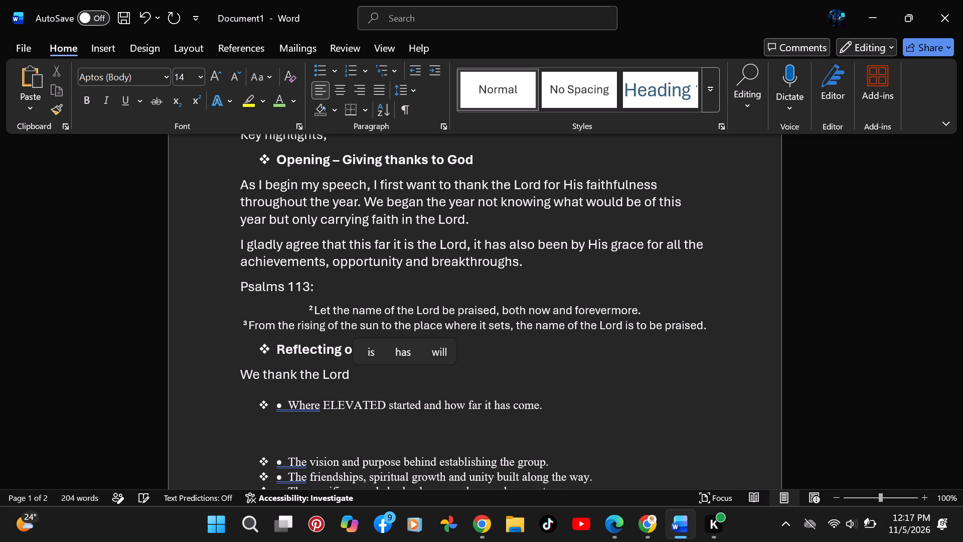
pyautogui.write('for')
pyautogui.press('space')
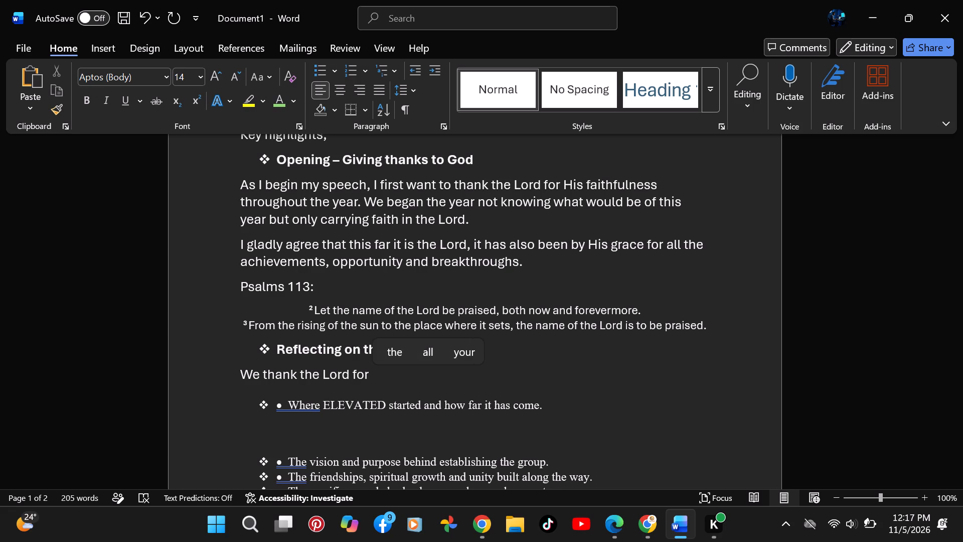
pyautogui.press('h')
pyautogui.write('lping us')
pyautogui.press('space')
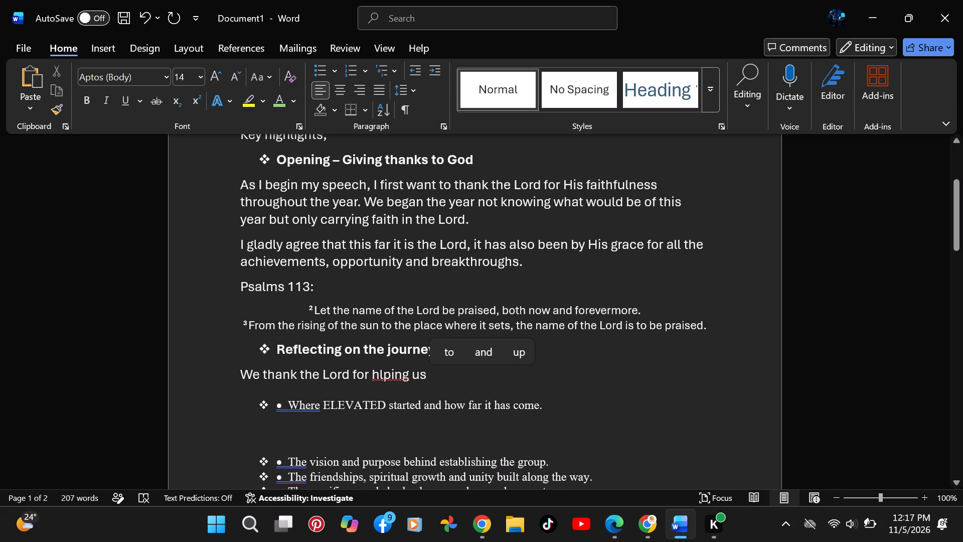
# Correct the misspelled "hlping" to "helping" and return the text cursor to the end of the line after "us".
pyautogui.click(389, 369)
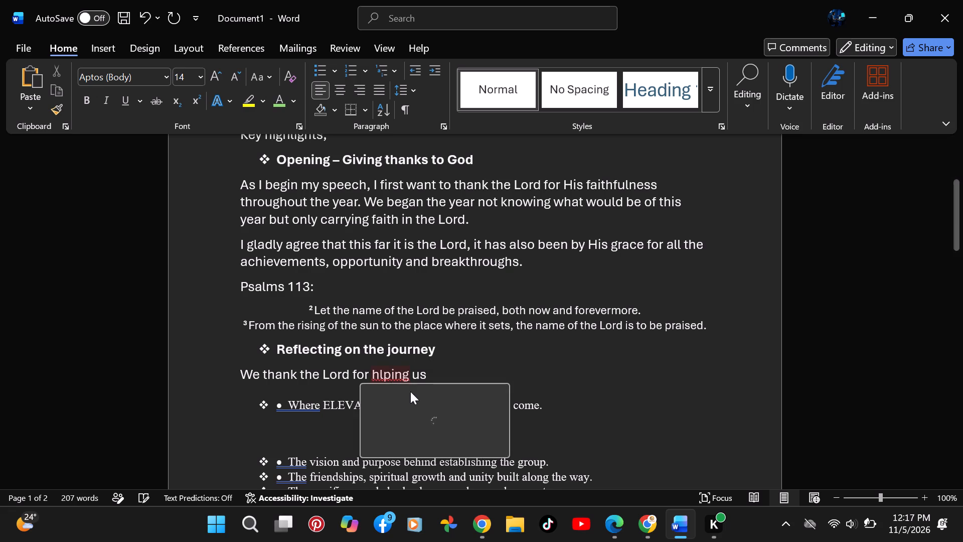
pyautogui.click(409, 264)
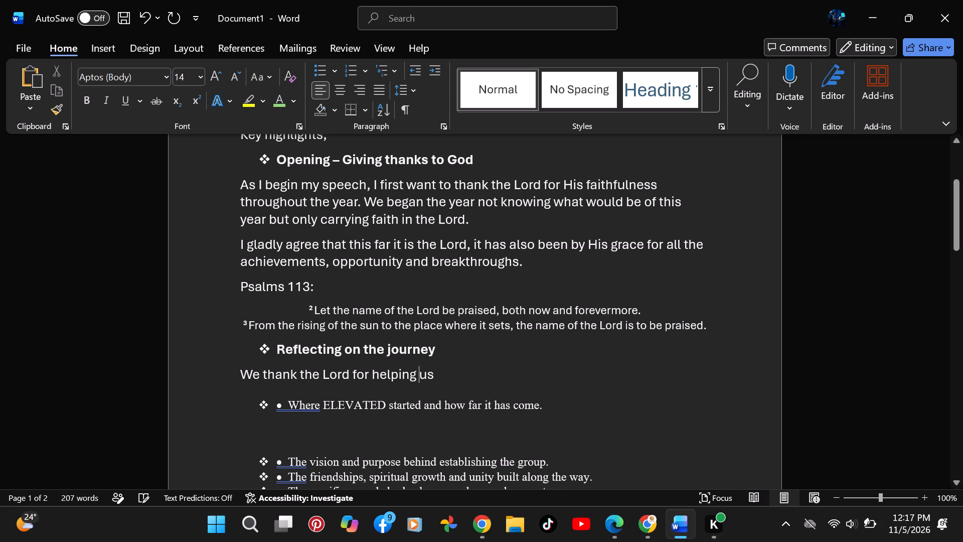
pyautogui.click(453, 372)
pyautogui.press('BackSpace')
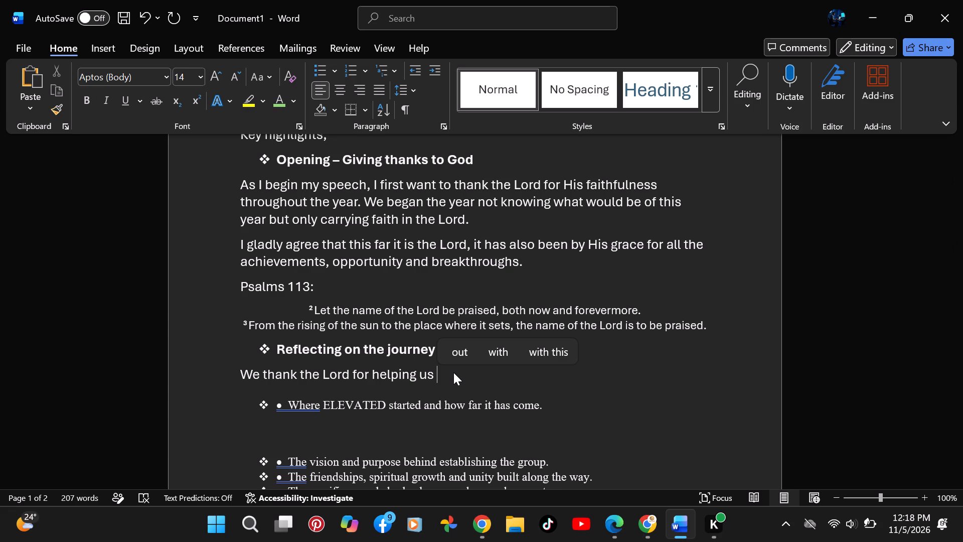
# Continue the sentence beneath the "Reflecting on the journey" heading, after "helping us", with "execute our vision and mission".
pyautogui.press('e')
pyautogui.write('xecut')
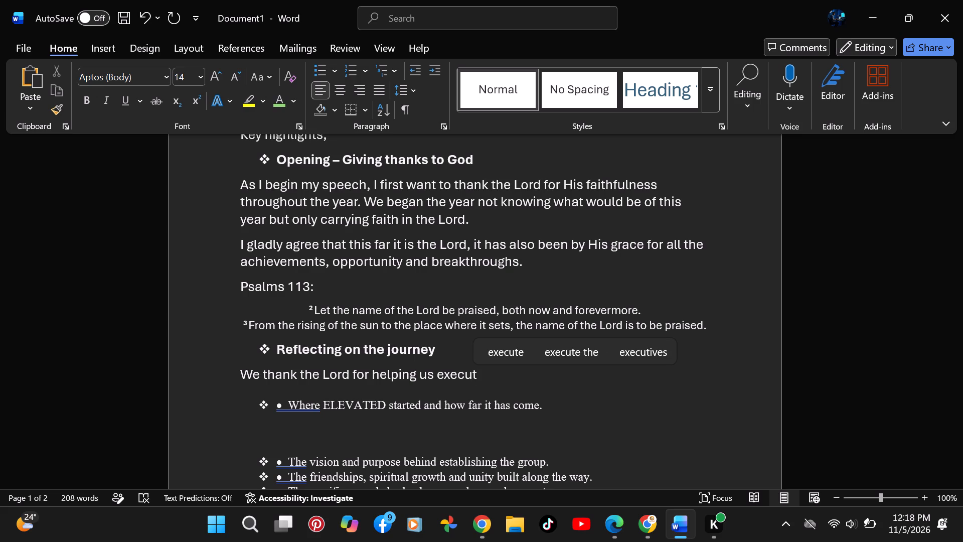
pyautogui.write('e')
pyautogui.press('space')
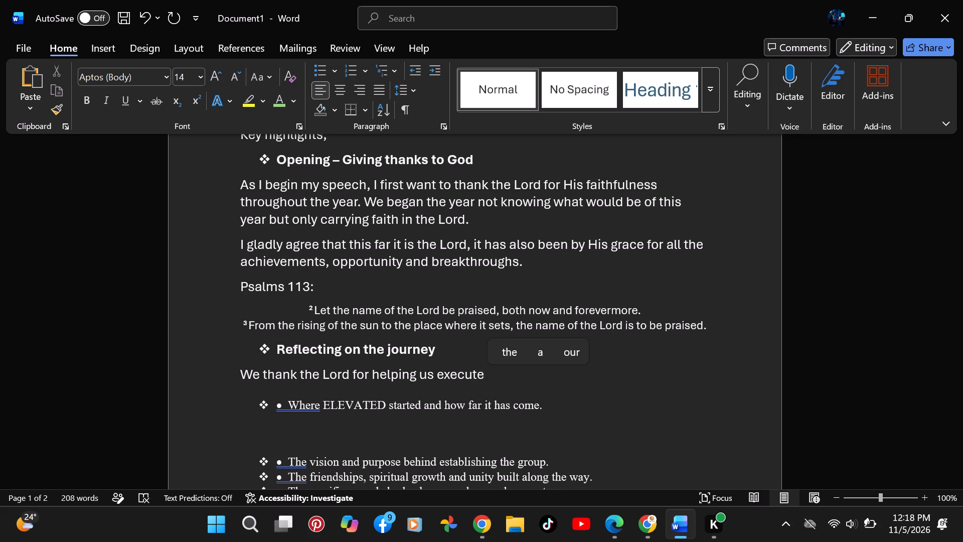
pyautogui.write('our')
pyautogui.press('space')
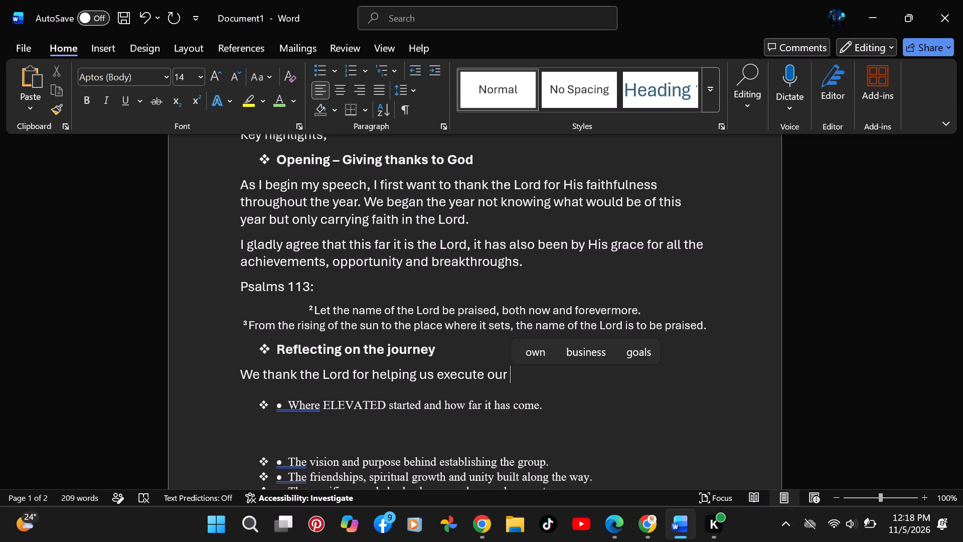
pyautogui.write('vi')
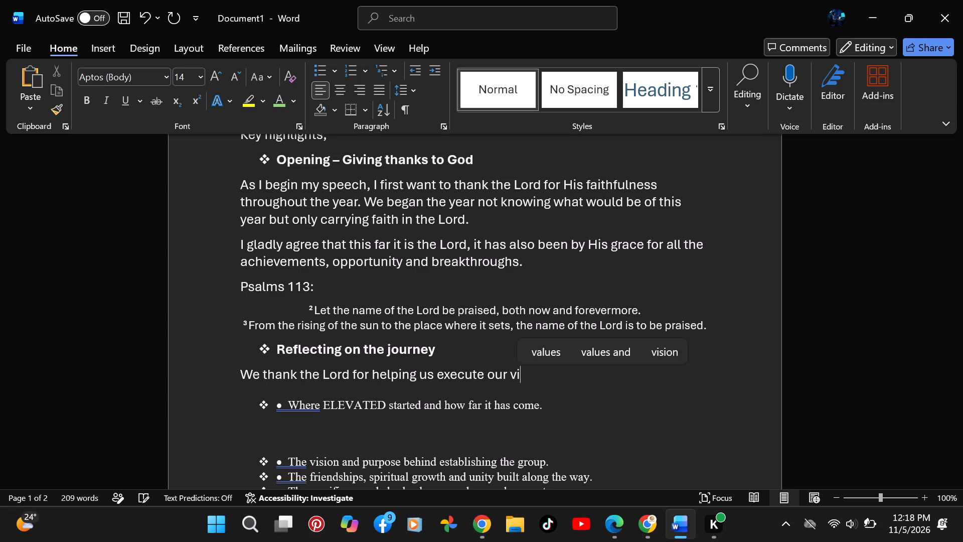
pyautogui.write('sion and missio')
pyautogui.write('n')
pyautogui.press('space')
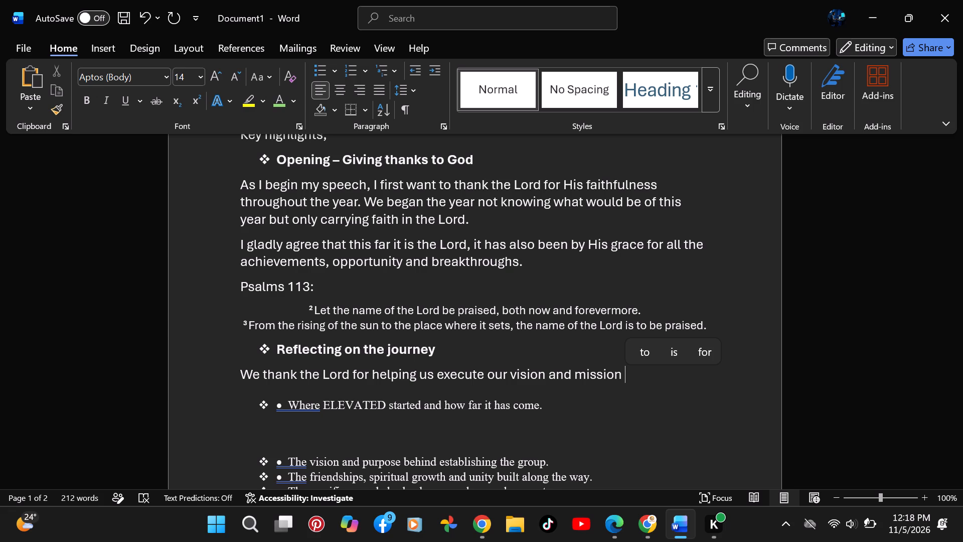
# Extend the sentence after "mission" with ", elevated is a Christian youth group".
pyautogui.press('BackSpace')
pyautogui.write(', elevay')
pyautogui.press('BackSpace')
pyautogui.write('ted o')
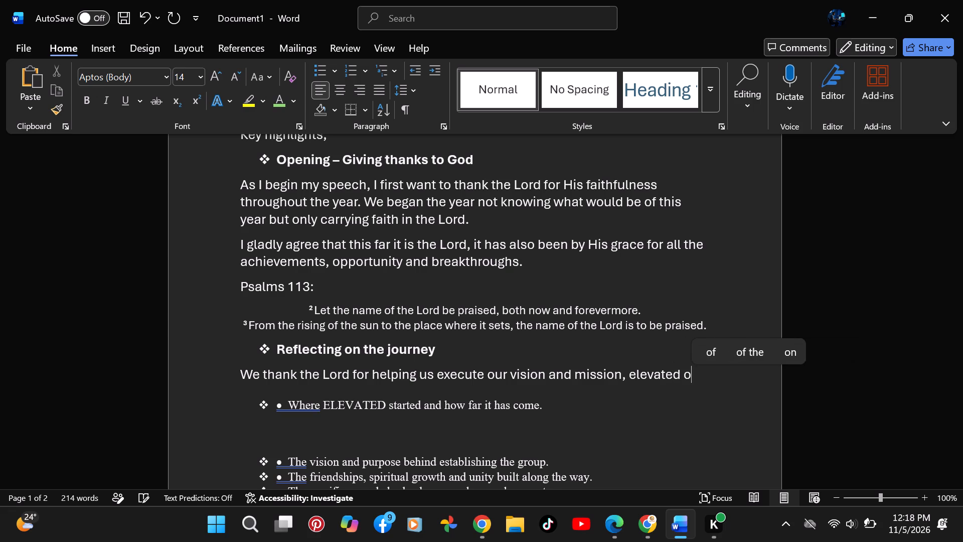
pyautogui.press('BackSpace')
pyautogui.write('is a c')
pyautogui.write('hristian youth')
pyautogui.press('space')
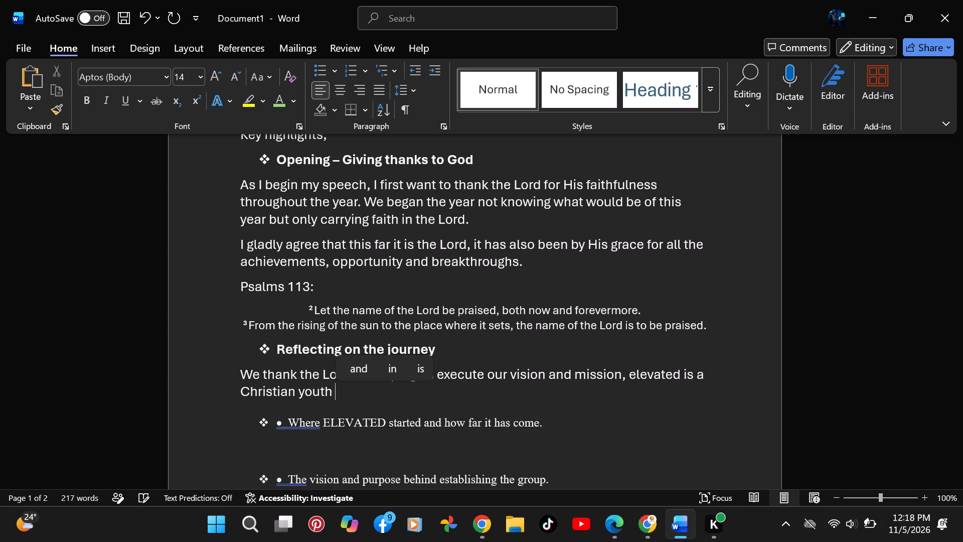
pyautogui.write('group')
pyautogui.press('space')
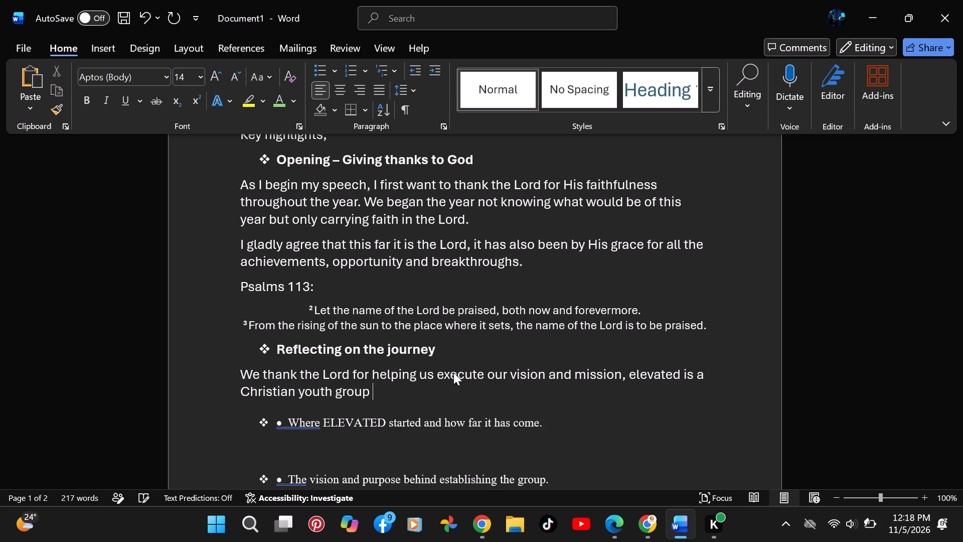
# Finish the sentence after "youth group" with "with a mission of reaching out to the Lost, in our generation.".
pyautogui.write('with a mission of reaching out to the')
pyautogui.press('space')
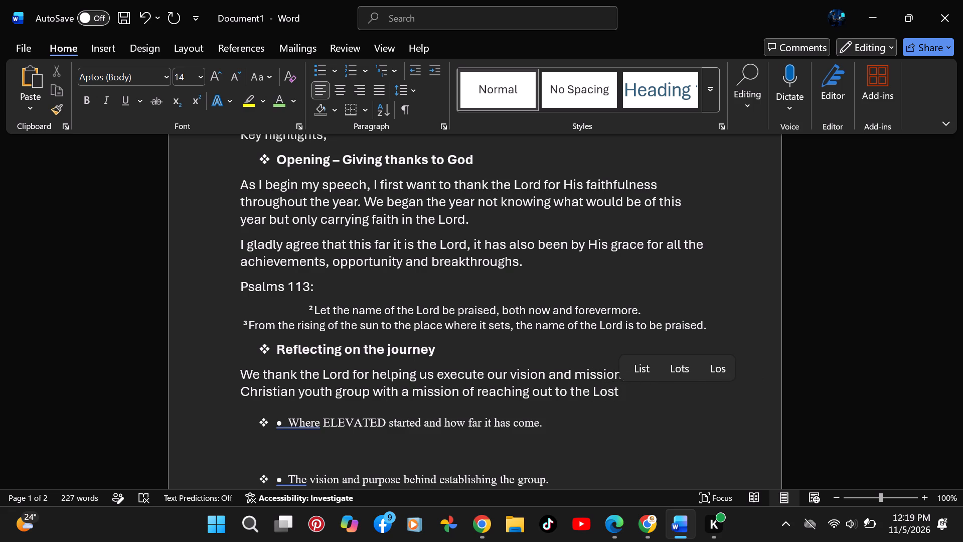
pyautogui.write(', in our generat')
pyautogui.write('io')
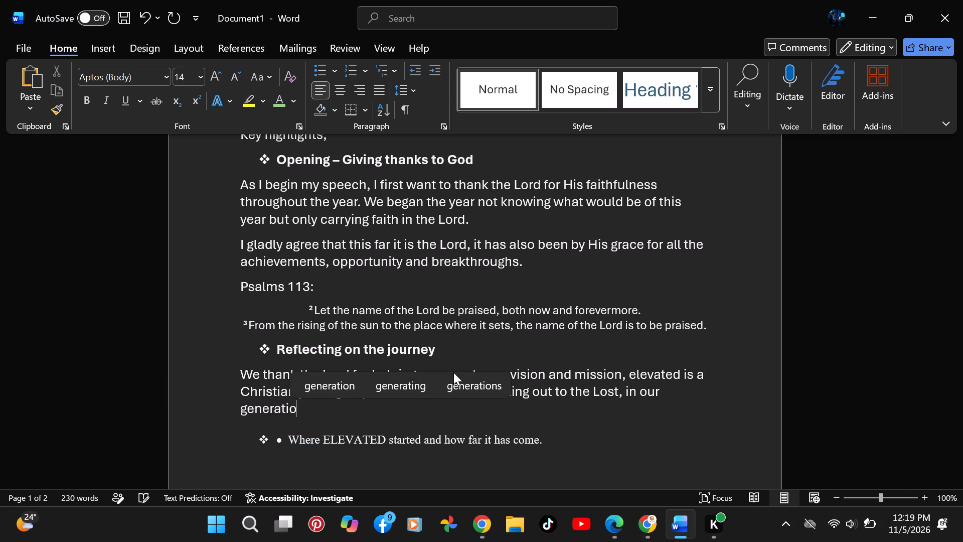
pyautogui.press('n')
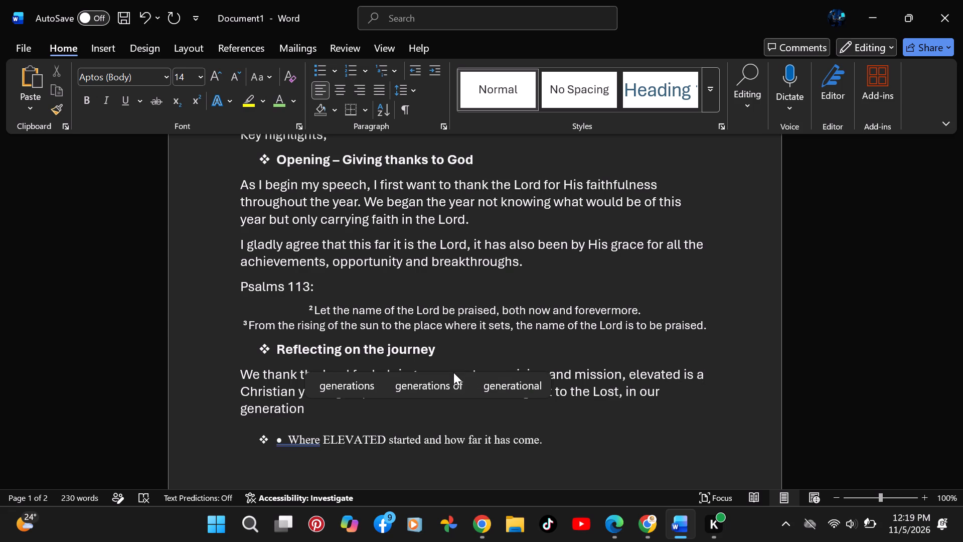
pyautogui.write('.')
pyautogui.press('space')
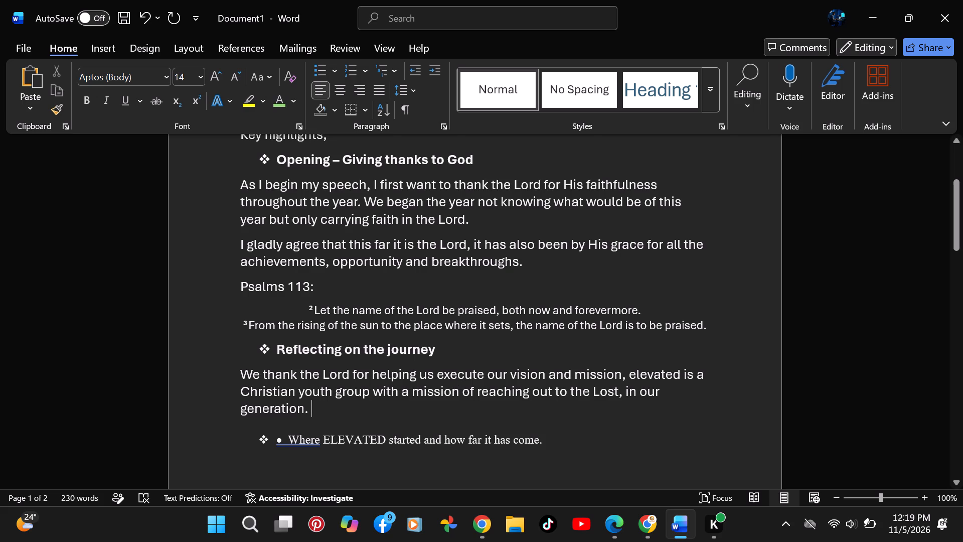
# Start a second sentence in the same paragraph with "We give God all the glory", keeping "all" in lowercase.
pyautogui.moveTo(956, 217); pyautogui.dragTo(960, 232)
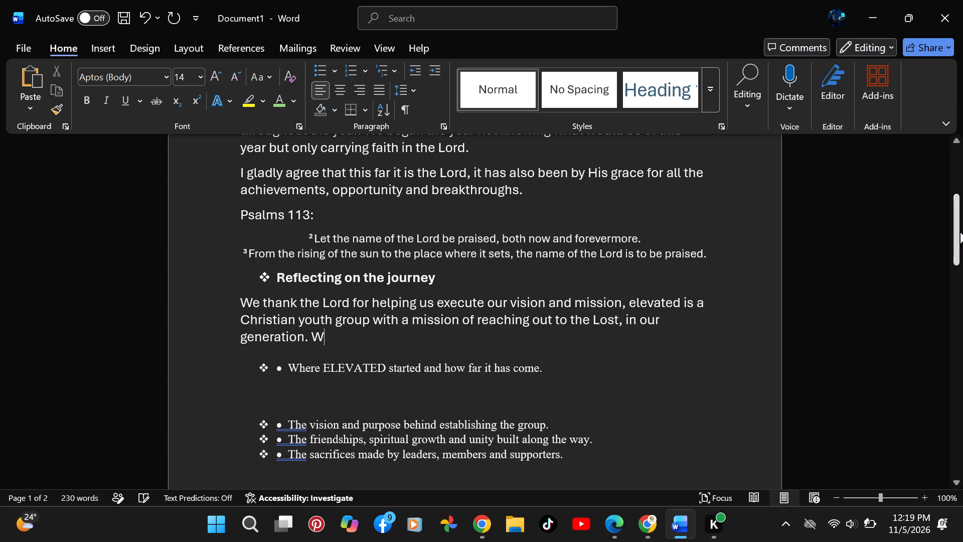
pyautogui.write('e')
pyautogui.press('space')
pyautogui.write('give')
pyautogui.press('space')
pyautogui.press('h')
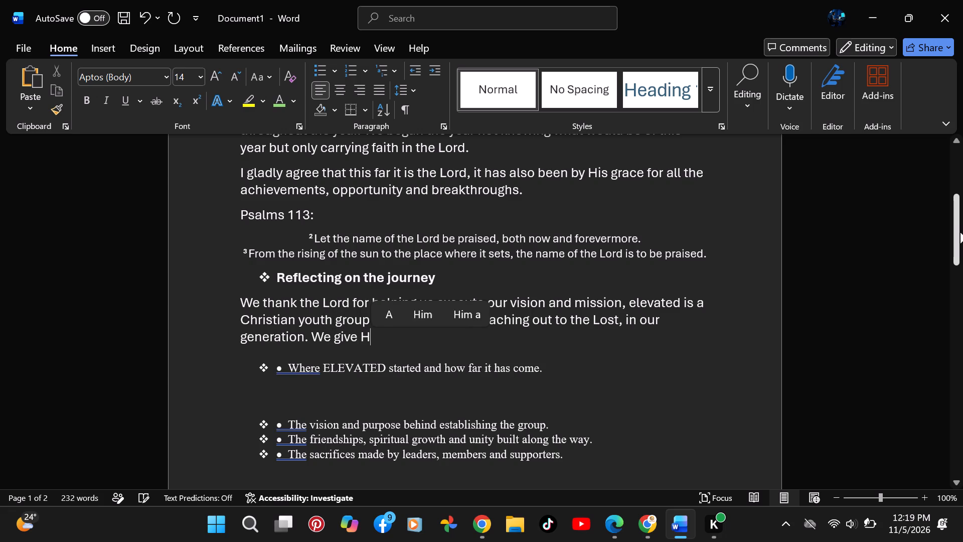
pyautogui.press('BackSpace')
pyautogui.write('od')
pyautogui.press('space')
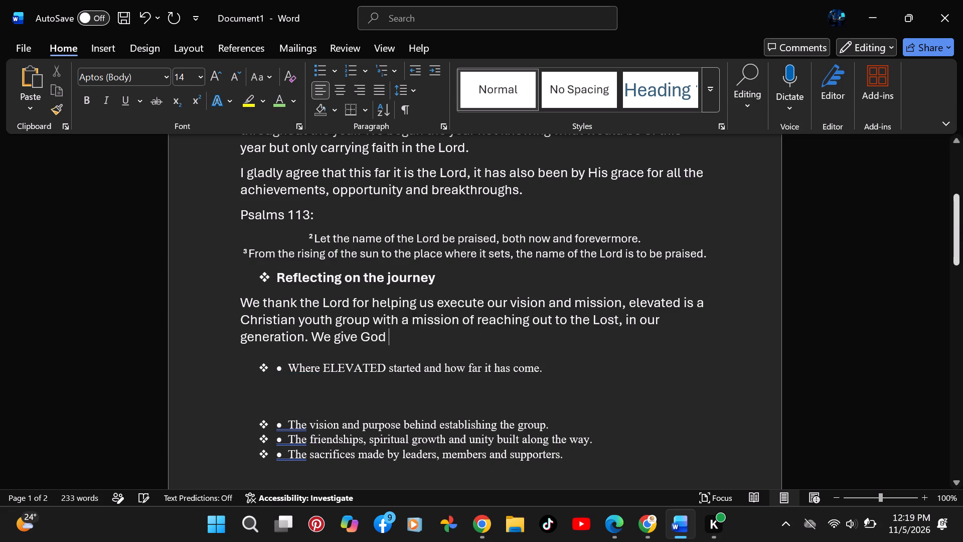
pyautogui.write('ALL')
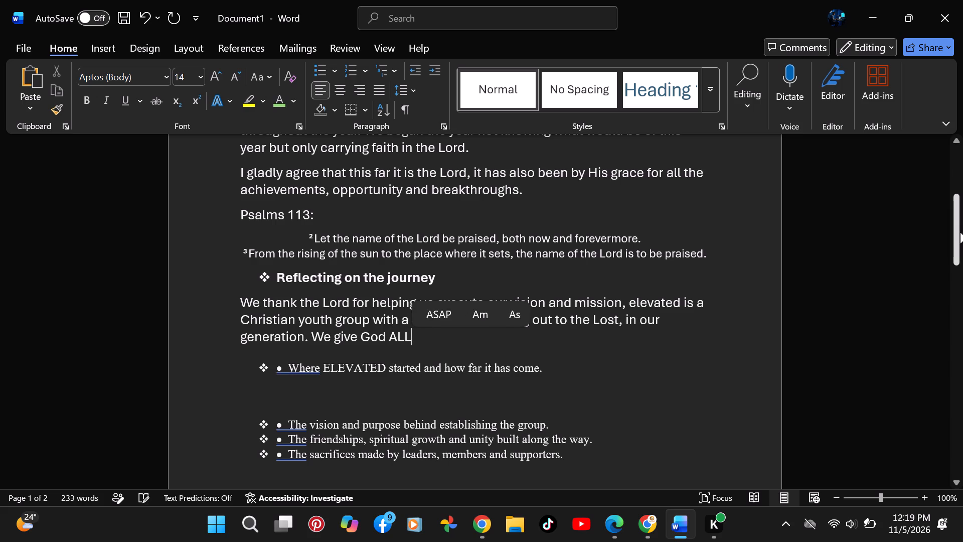
pyautogui.press('BackSpace')
pyautogui.press('BackSpace')
pyautogui.press('BackSpace')
pyautogui.write('all th')
pyautogui.write('e glory')
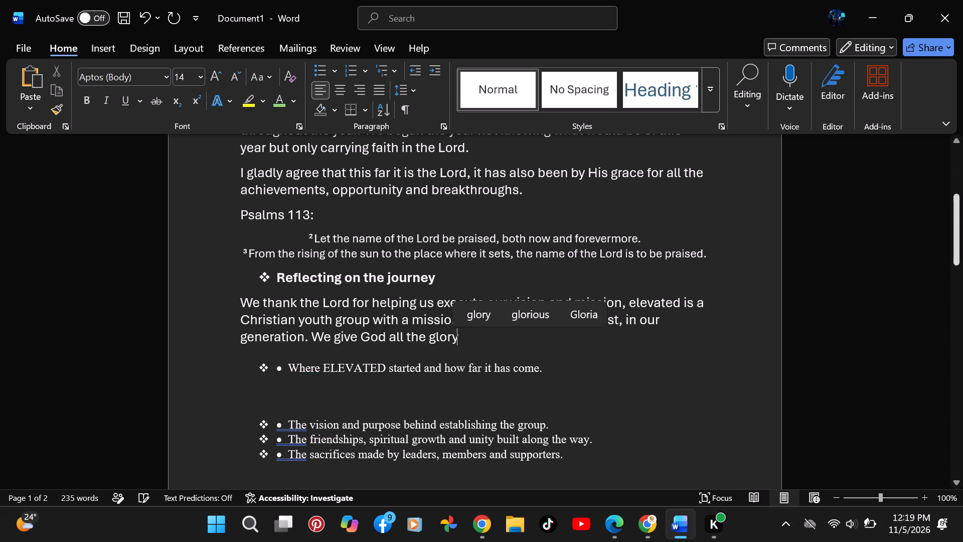
# Finish the second sentence with "for all the souls that have been unite with the father through Jesus Christ.".
pyautogui.press('space')
pyautogui.write('for all the souls')
pyautogui.press('space')
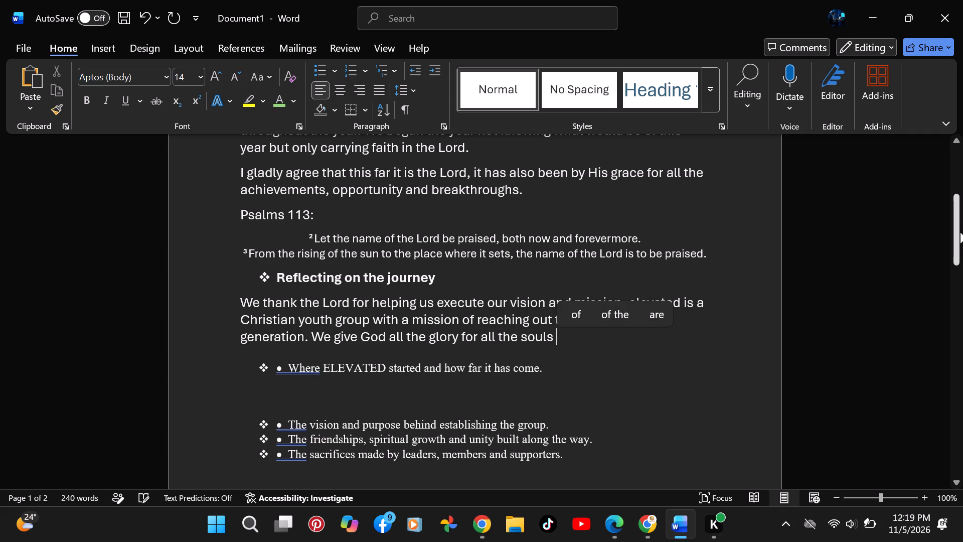
pyautogui.write('that have')
pyautogui.press('space')
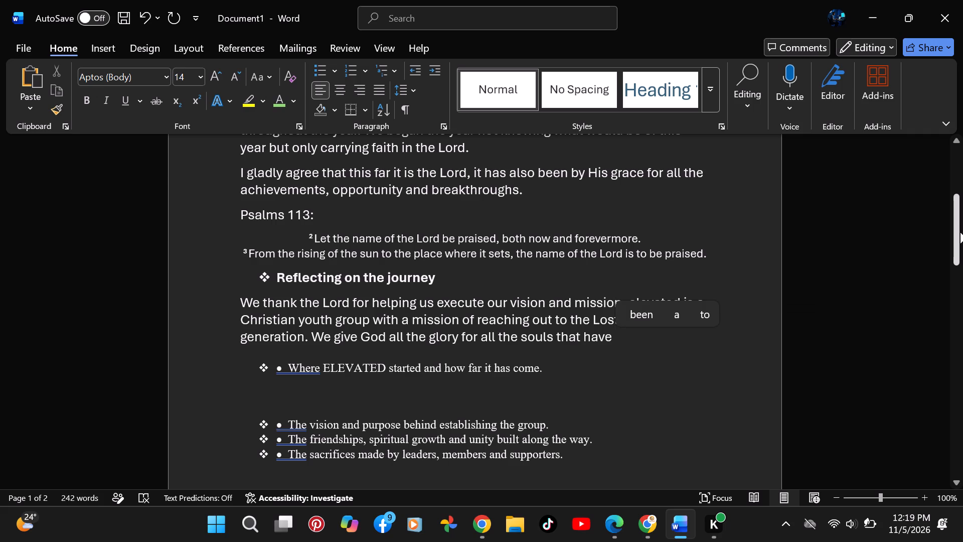
pyautogui.write('been')
pyautogui.press('space')
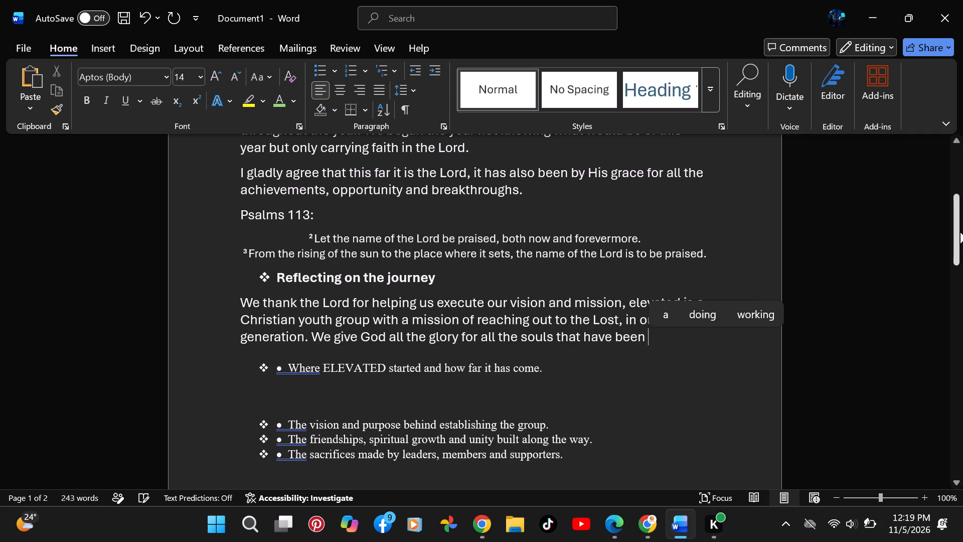
pyautogui.write('unite')
pyautogui.press('space')
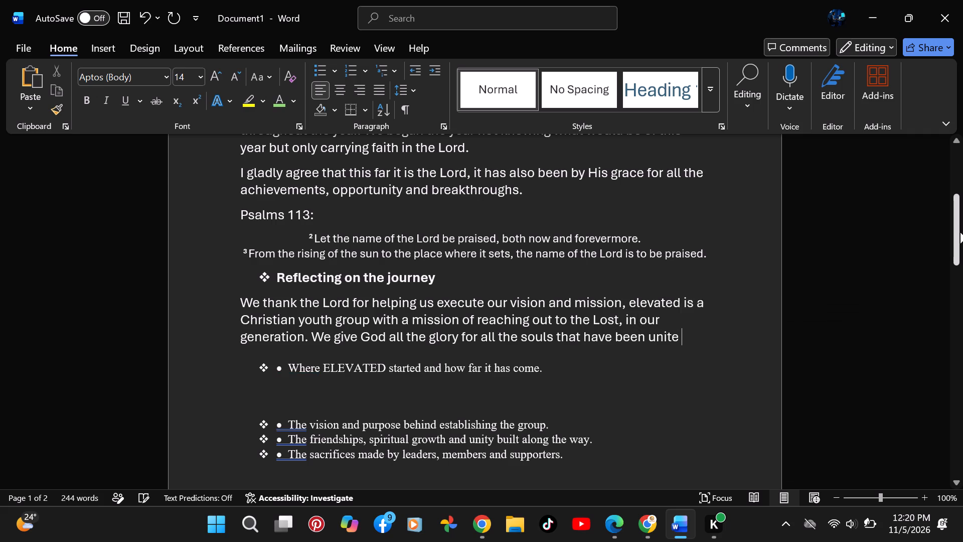
pyautogui.write('with the father through')
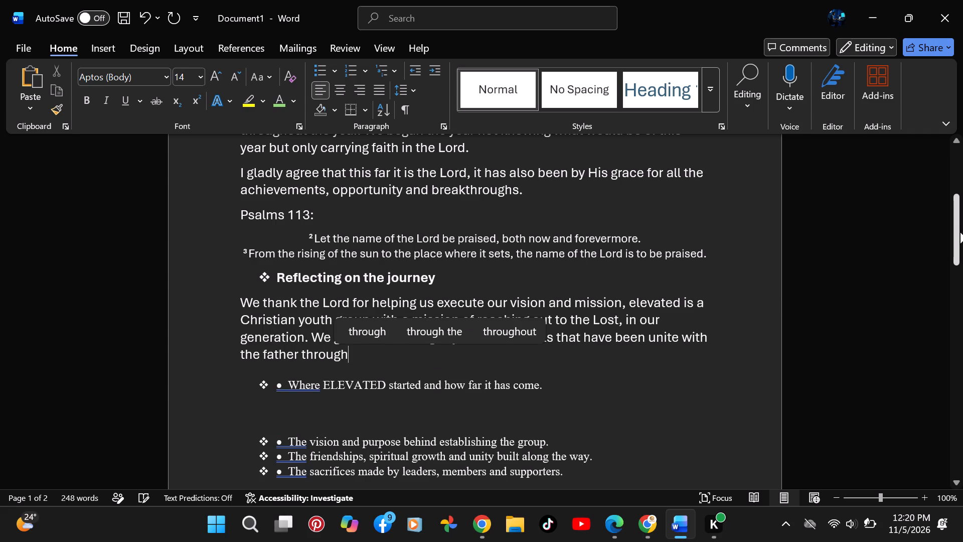
pyautogui.press('space')
pyautogui.write('esus')
pyautogui.press('space')
pyautogui.write('hrist')
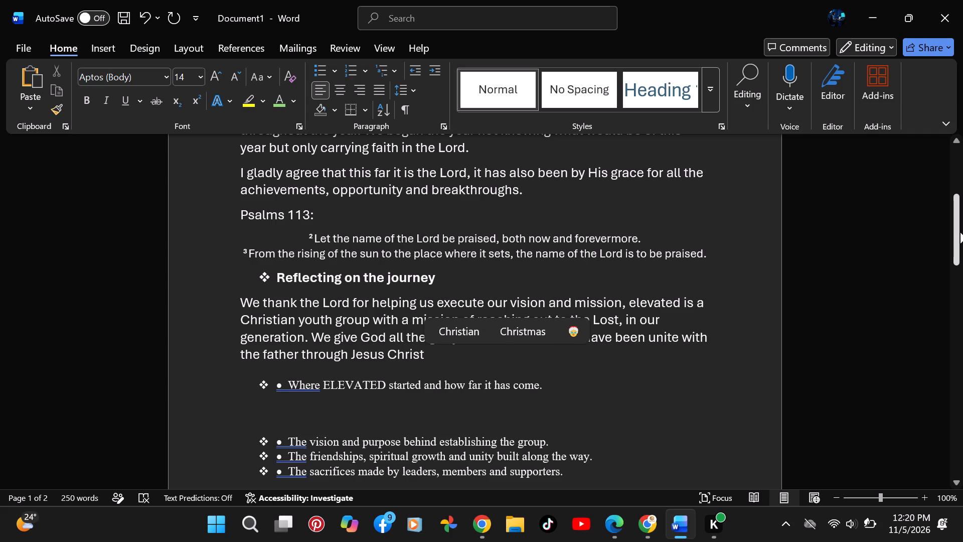
pyautogui.write('.')
pyautogui.press('space')
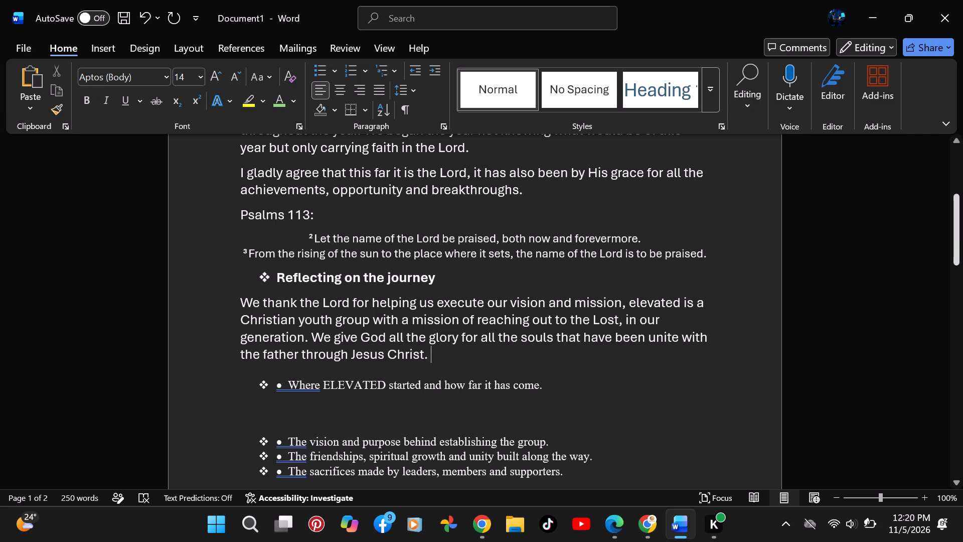
# Begin a third sentence in the paragraph with "To also those whove been healed those whove".
pyautogui.write('o also those')
pyautogui.press('space')
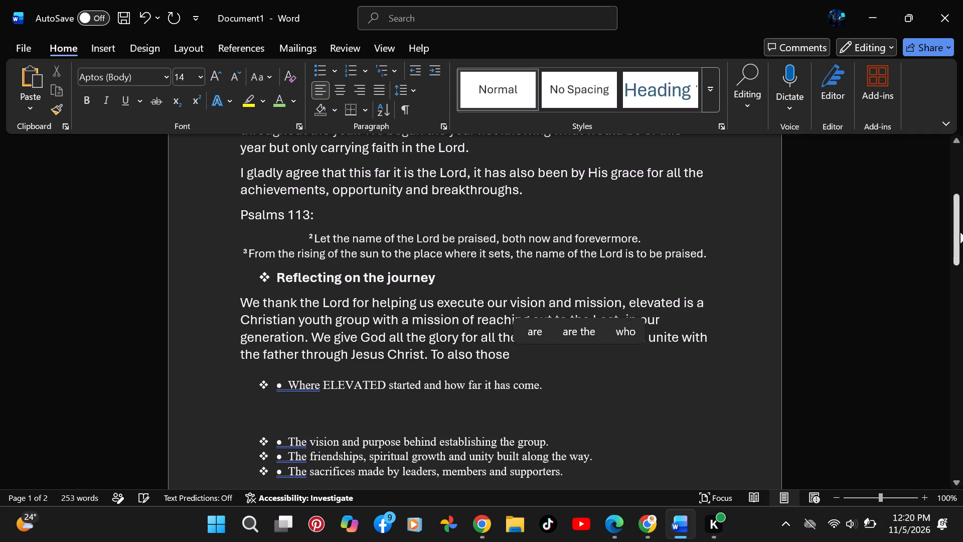
pyautogui.write('whove')
pyautogui.press('space')
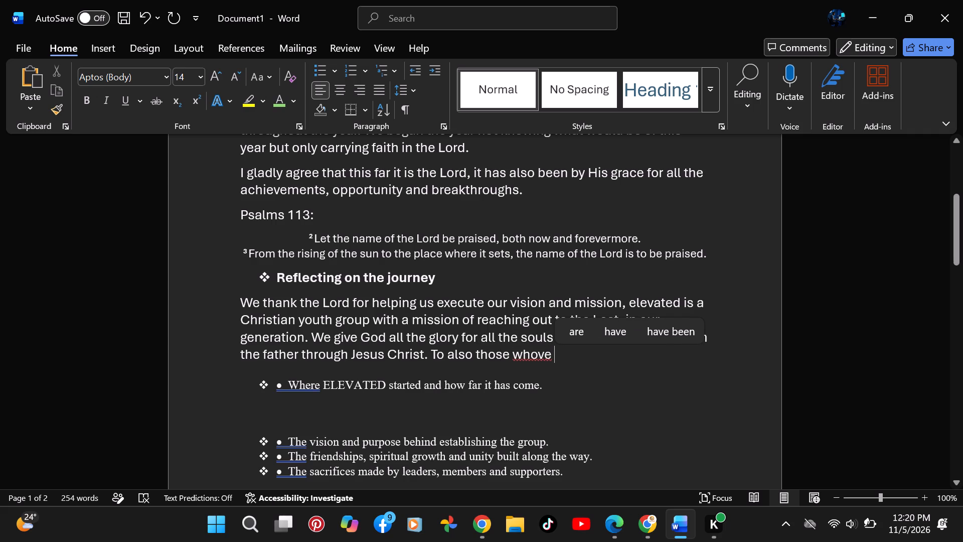
pyautogui.write('been heals')
pyautogui.write('ed')
pyautogui.press('BackSpace')
pyautogui.press('BackSpace')
pyautogui.press('BackSpace')
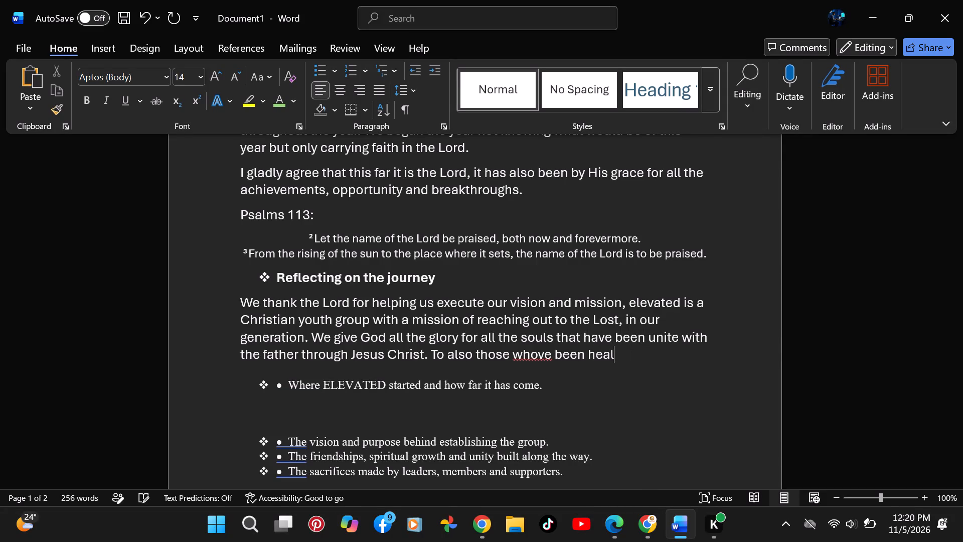
pyautogui.write('ed those whove')
pyautogui.press('space')
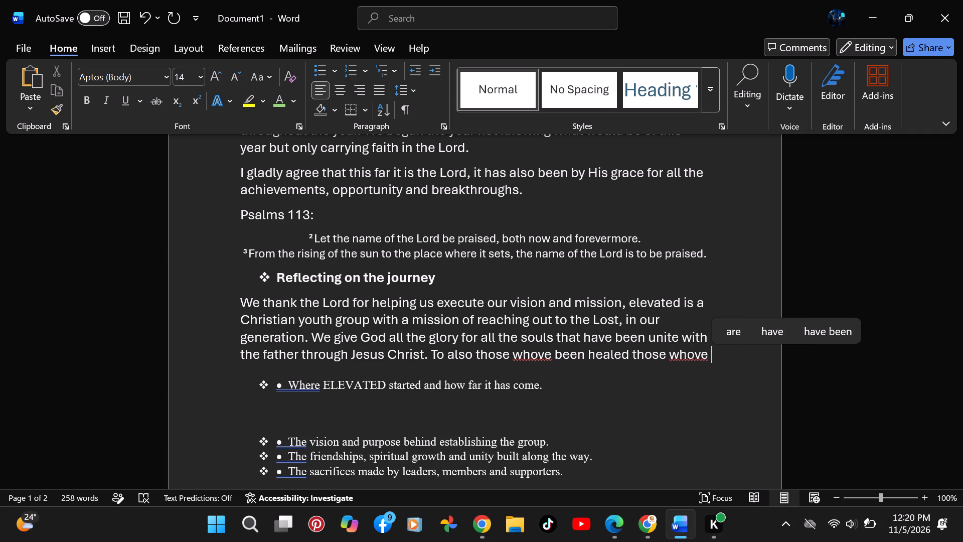
# Continue the third sentence of the thanksgiving paragraph with "experienced growth through service we".
pyautogui.press('e')
pyautogui.write('xperienced')
pyautogui.press('space')
pyautogui.write('growth')
pyautogui.press('space')
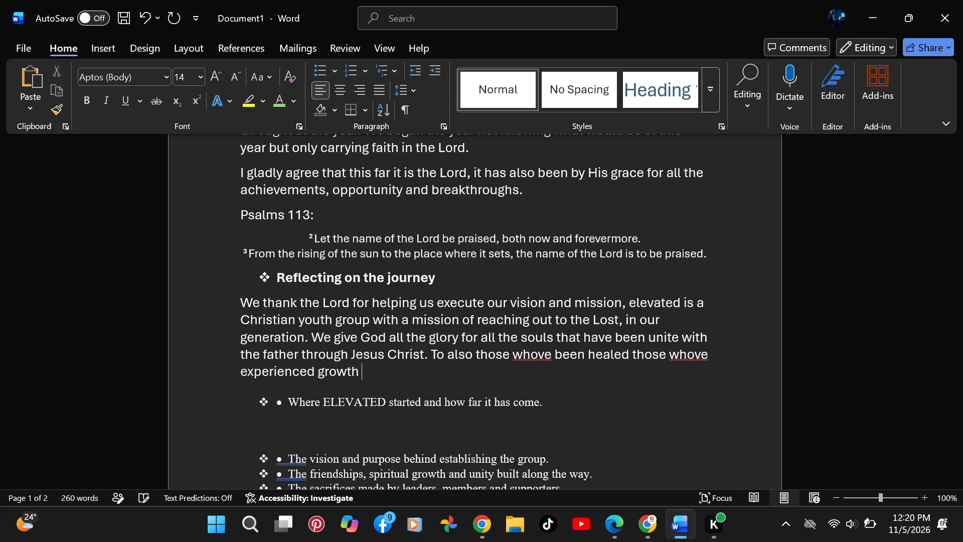
pyautogui.write('throu')
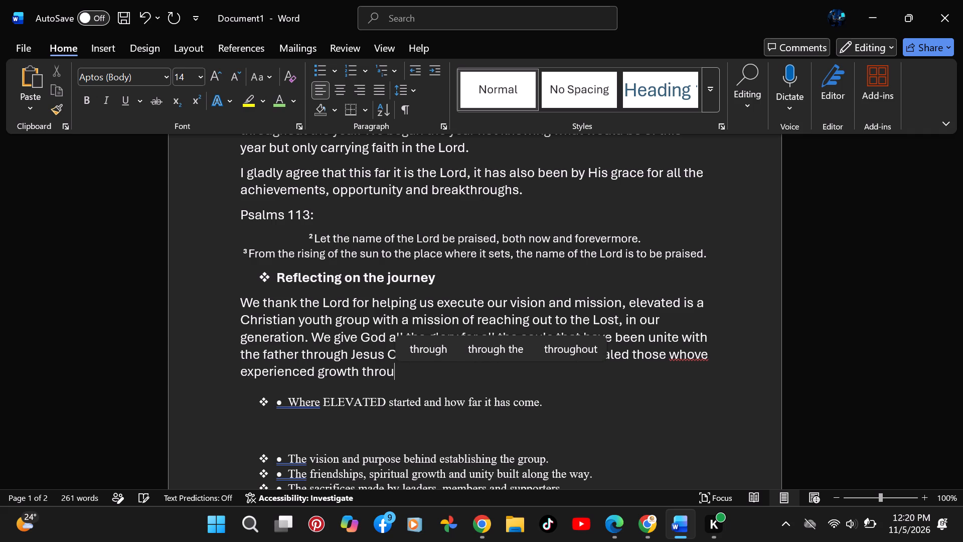
pyautogui.write('gh')
pyautogui.press('space')
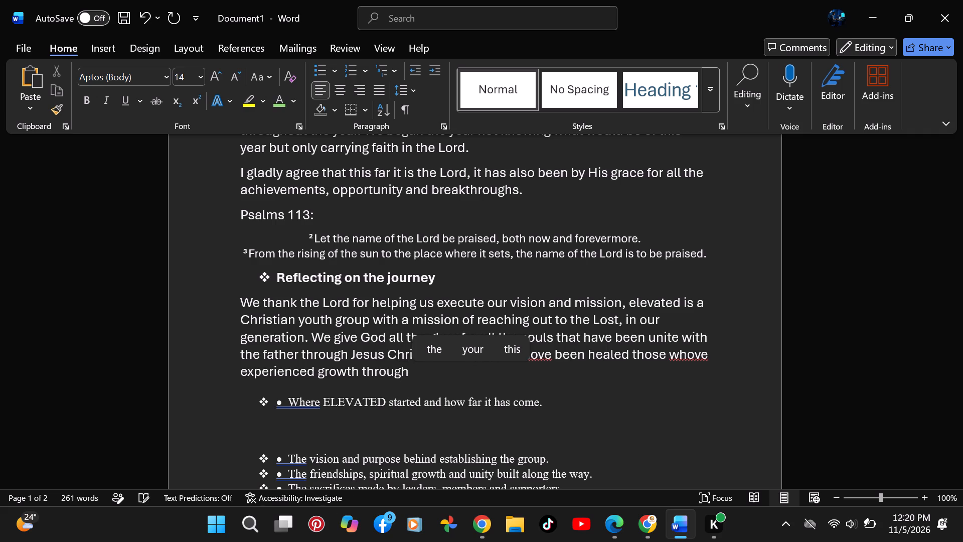
pyautogui.press('d')
pyautogui.press('BackSpace')
pyautogui.write('ser')
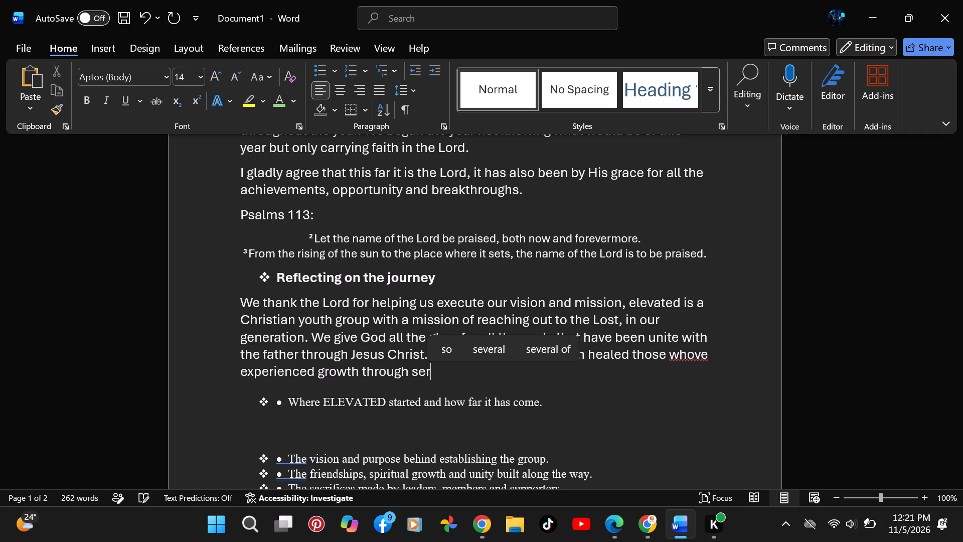
pyautogui.write('vice we')
pyautogui.press('space')
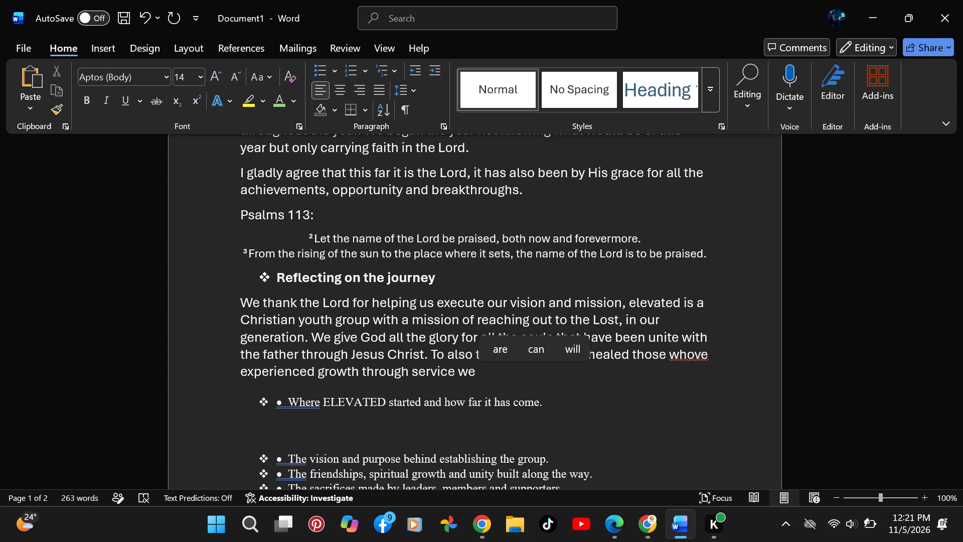
# Finish the third sentence of the paragraph with "still glorify God.".
pyautogui.write('still')
pyautogui.press('space')
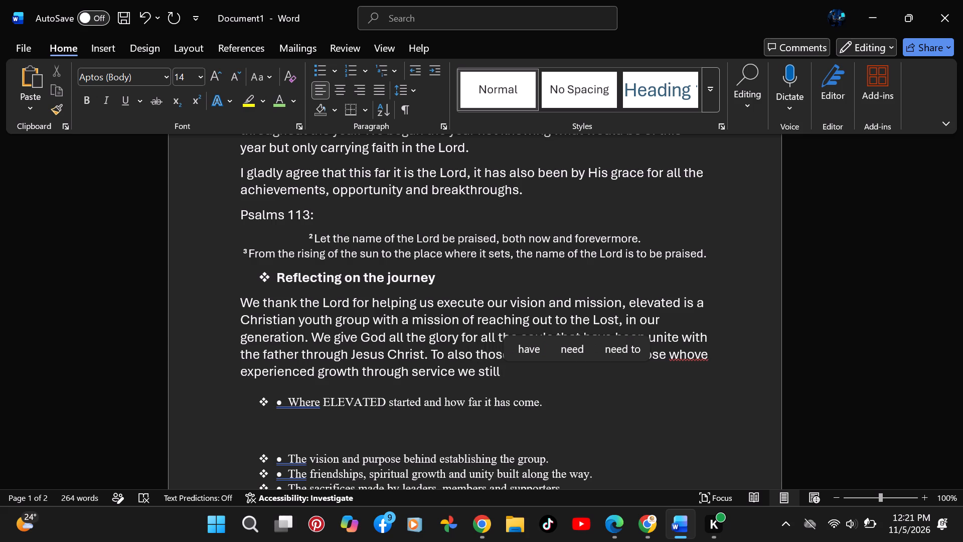
pyautogui.write('glorify')
pyautogui.press('space')
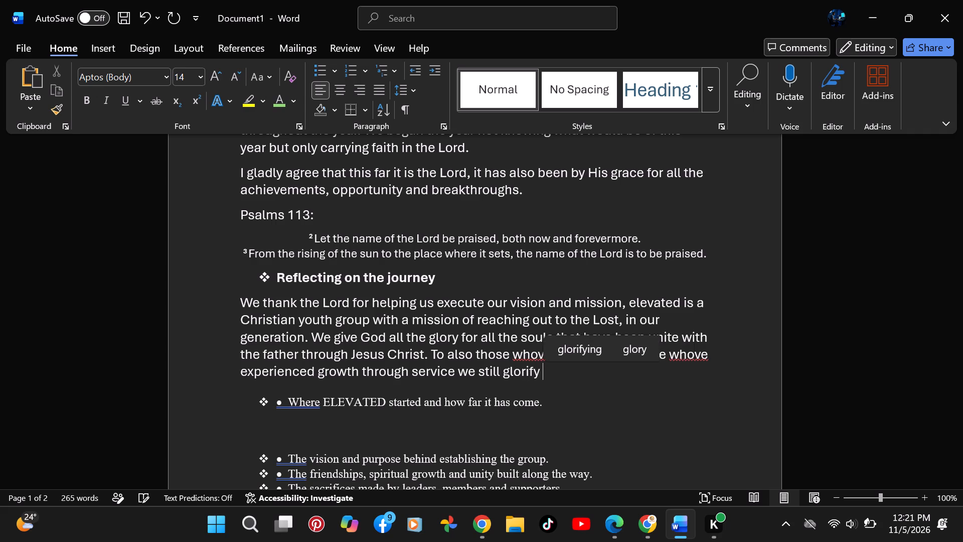
pyautogui.write('od')
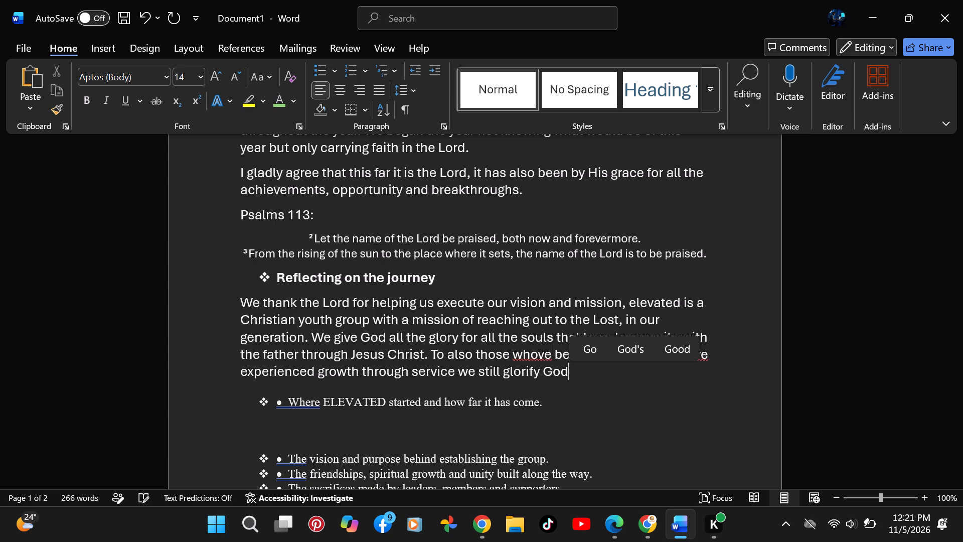
pyautogui.press('.')
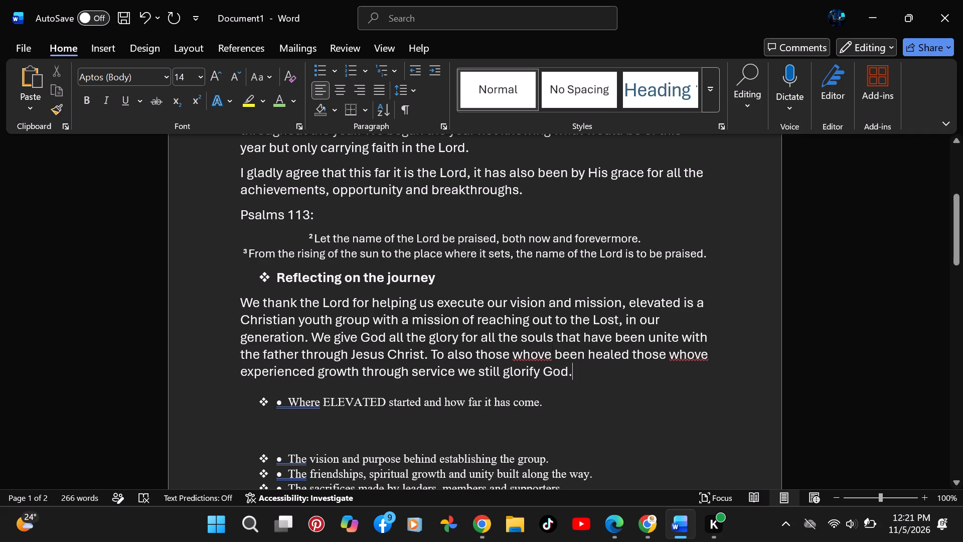
# Delete the outline points on where ELEVATED started and the vision and purpose, and remove the diamond bullet from the friendships point.
pyautogui.moveTo(552, 458); pyautogui.dragTo(375, 414)
pyautogui.moveTo(375, 414); pyautogui.dragTo(252, 398)
pyautogui.press('BackSpace')
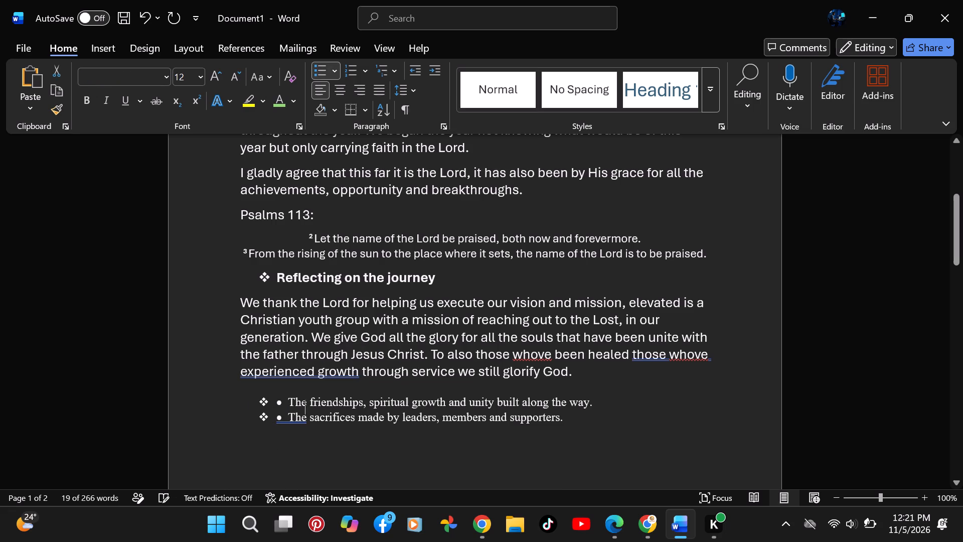
pyautogui.press('BackSpace')
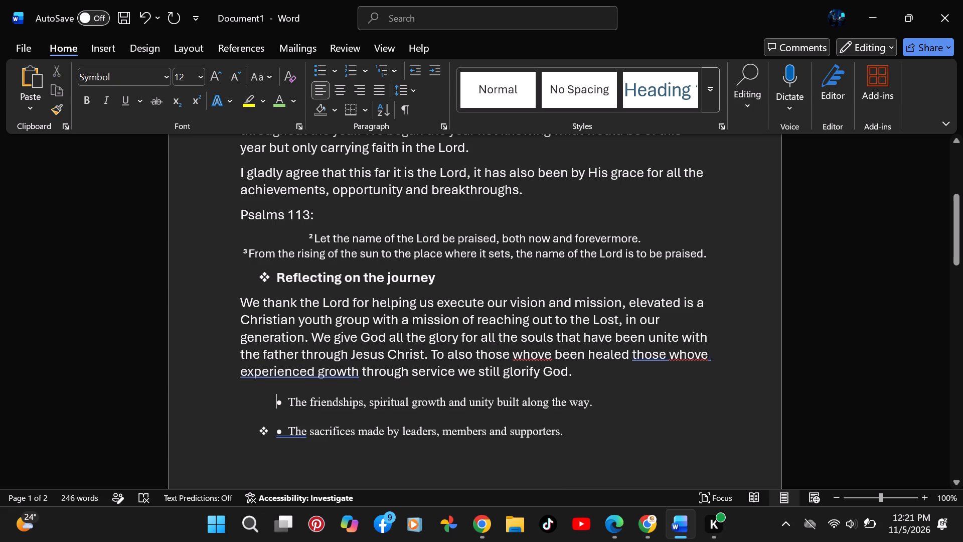
# Split the thanksgiving paragraph so that "We give God all the glory" starts a new paragraph.
pyautogui.click(312, 336)
pyautogui.press('Return')
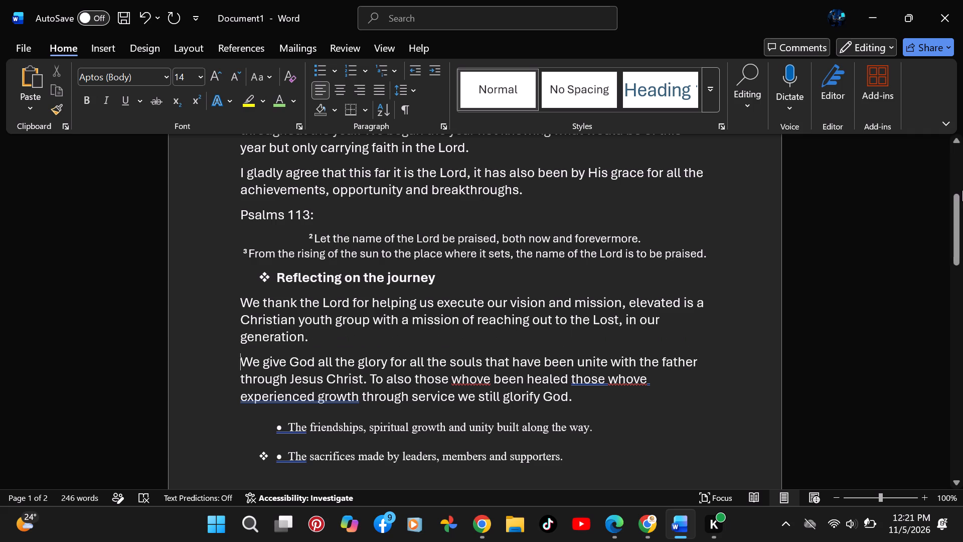
# Add a new paragraph after "we still glorify God." and begin it with "For all friendships".
pyautogui.moveTo(961, 215); pyautogui.dragTo(962, 240)
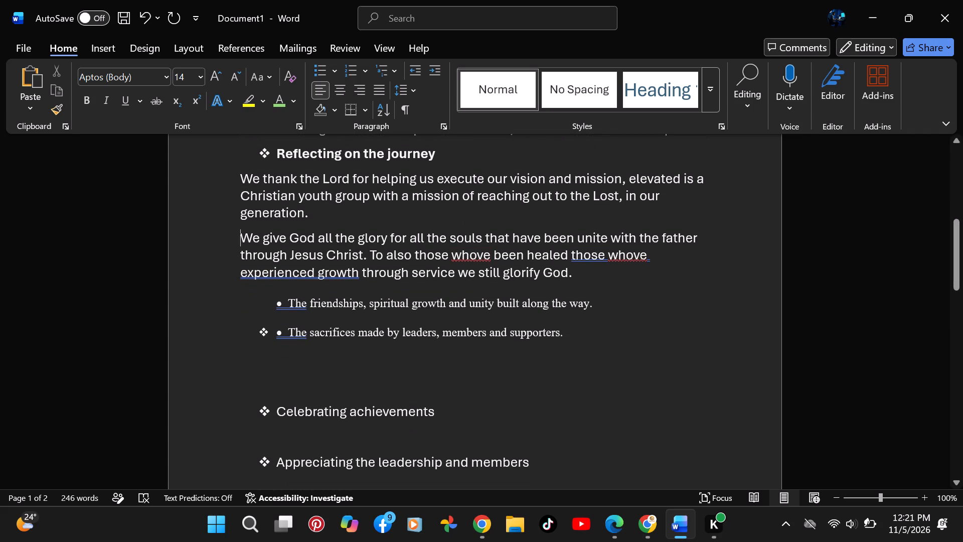
pyautogui.click(585, 273)
pyautogui.press('Return')
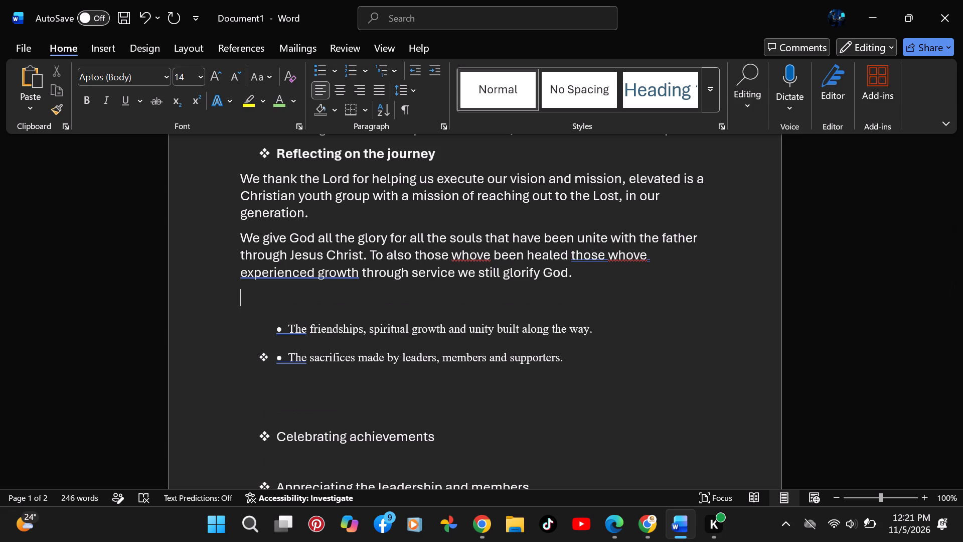
pyautogui.write('or')
pyautogui.press('space')
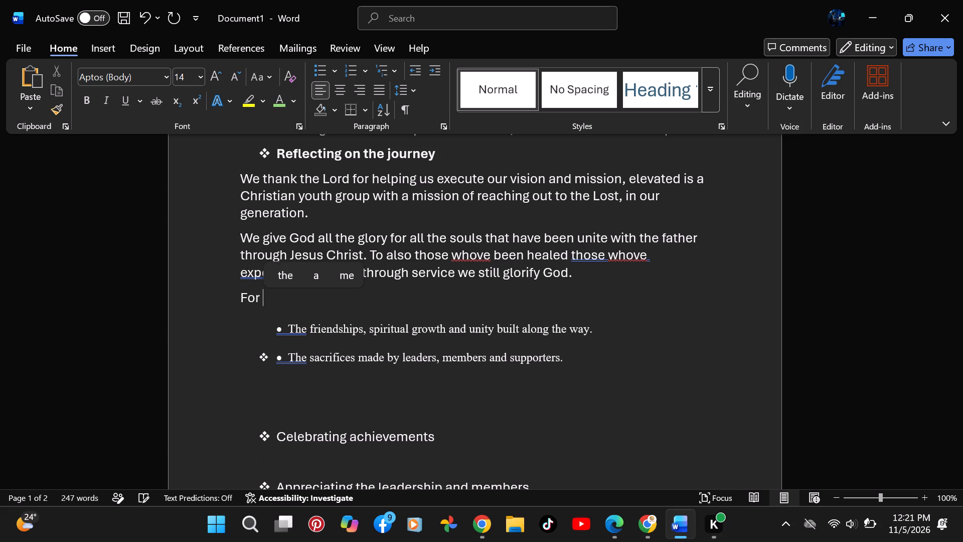
pyautogui.write('qal')
pyautogui.press('BackSpace')
pyautogui.press('BackSpace')
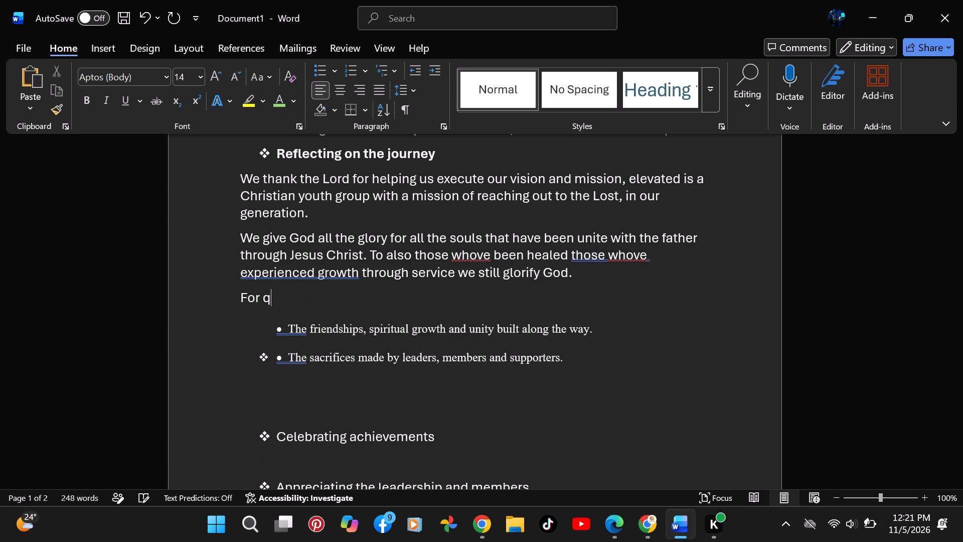
pyautogui.press('a')
pyautogui.press('BackSpace')
pyautogui.press('BackSpace')
pyautogui.write('all')
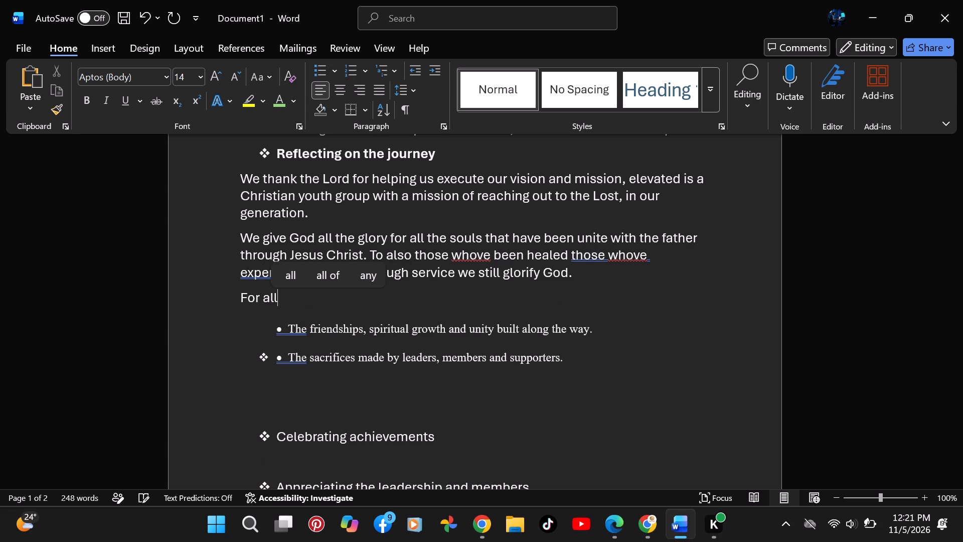
pyautogui.press('space')
pyautogui.write('friendships')
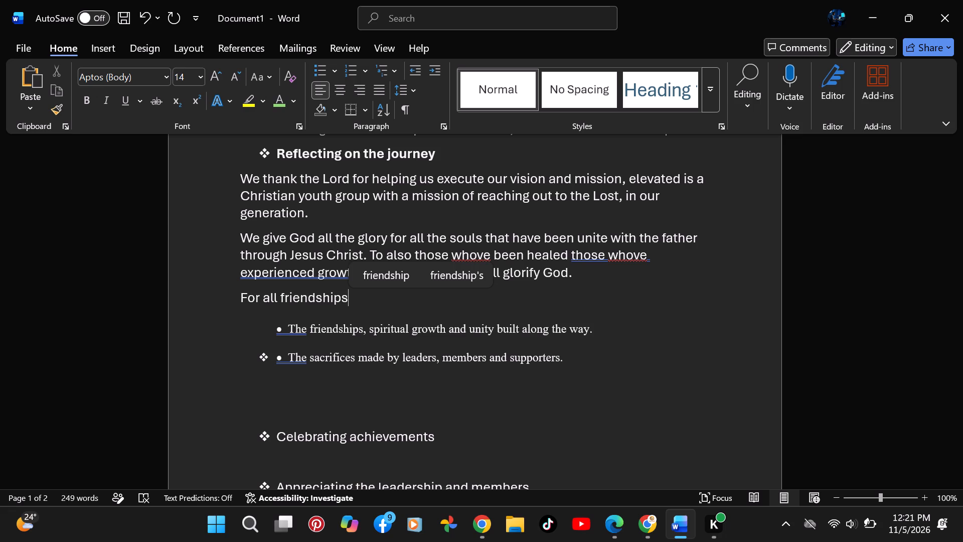
# Continue the new paragraph's sentence with "and unity build along the way we".
pyautogui.press('space')
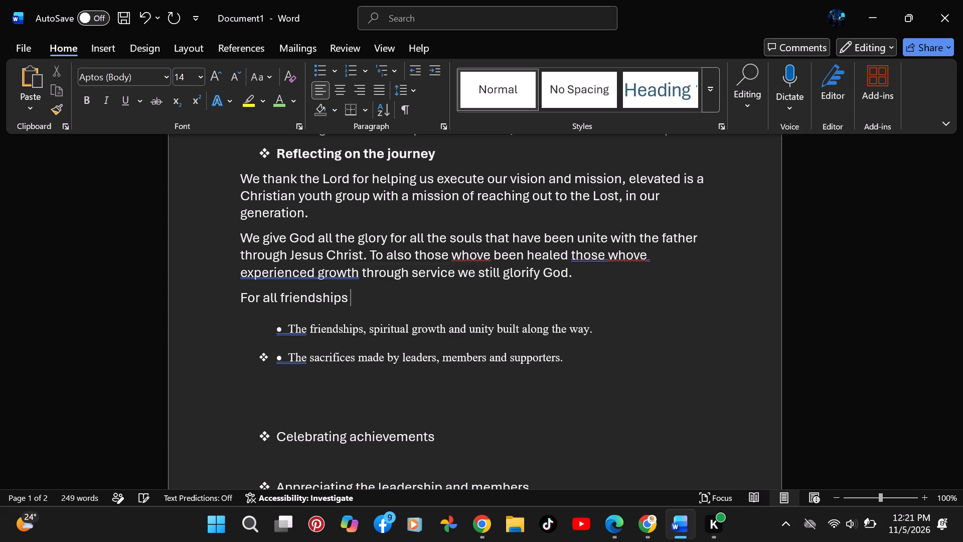
pyautogui.write('and')
pyautogui.press('space')
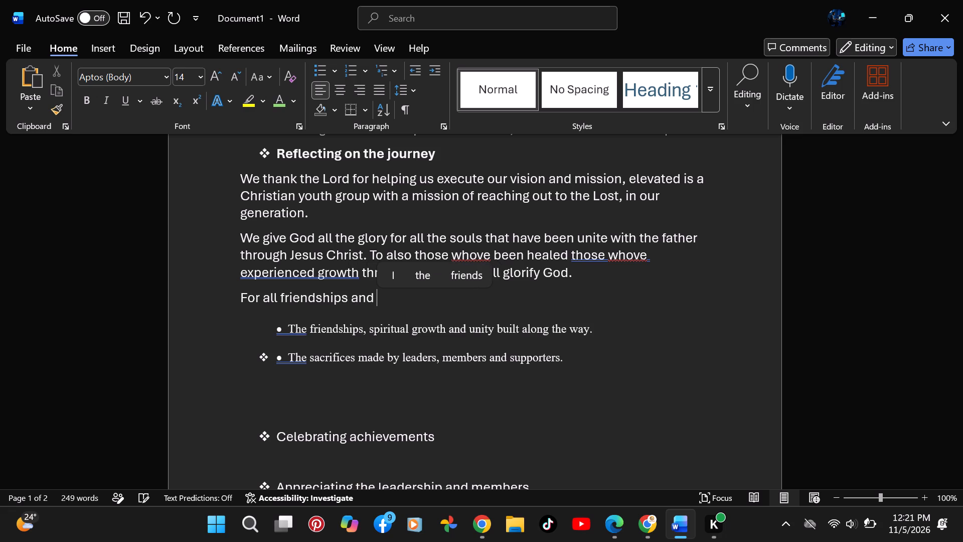
pyautogui.write('unity')
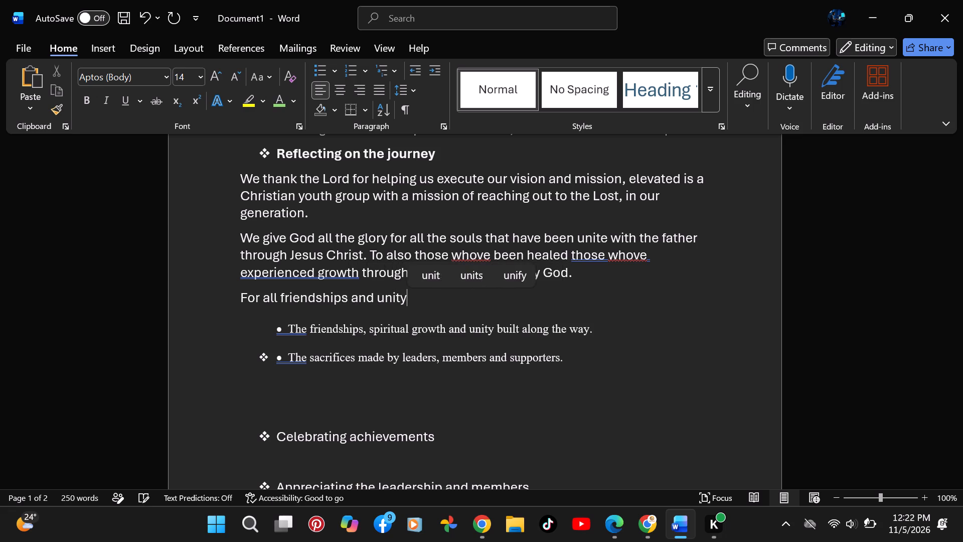
pyautogui.press('space')
pyautogui.write('build')
pyautogui.press('space')
pyautogui.write('along the way wes')
pyautogui.press('BackSpace')
pyautogui.press('space')
# Finish the friendships sentence with "still thank the Lord.", capitalizing only the first letter of "Lord".
pyautogui.write('still thank the')
pyautogui.press('space')
pyautogui.write('LO')
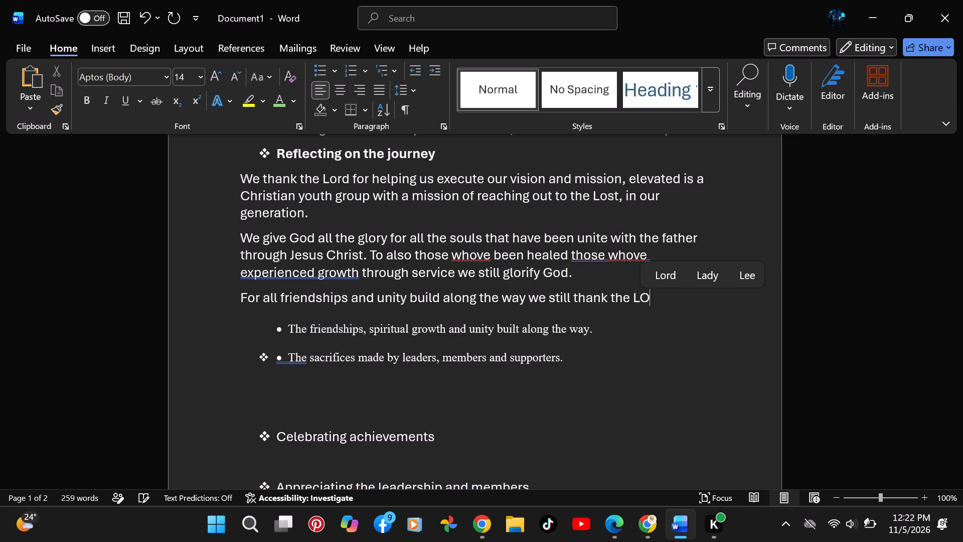
pyautogui.write('rd')
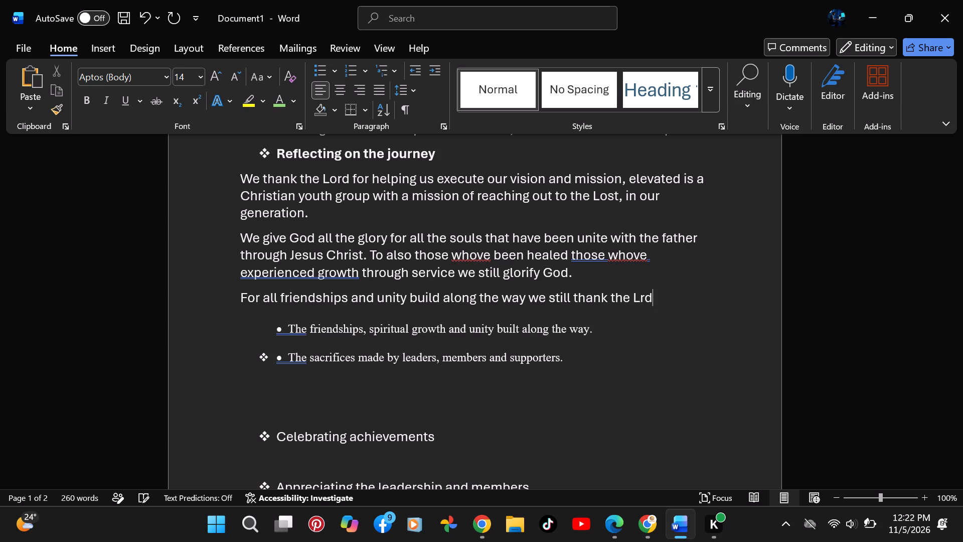
pyautogui.press('BackSpace')
pyautogui.press('BackSpace')
pyautogui.press('u')
pyautogui.press('BackSpace')
pyautogui.press('r')
pyautogui.press('BackSpace')
pyautogui.write('d.')
pyautogui.press('space')
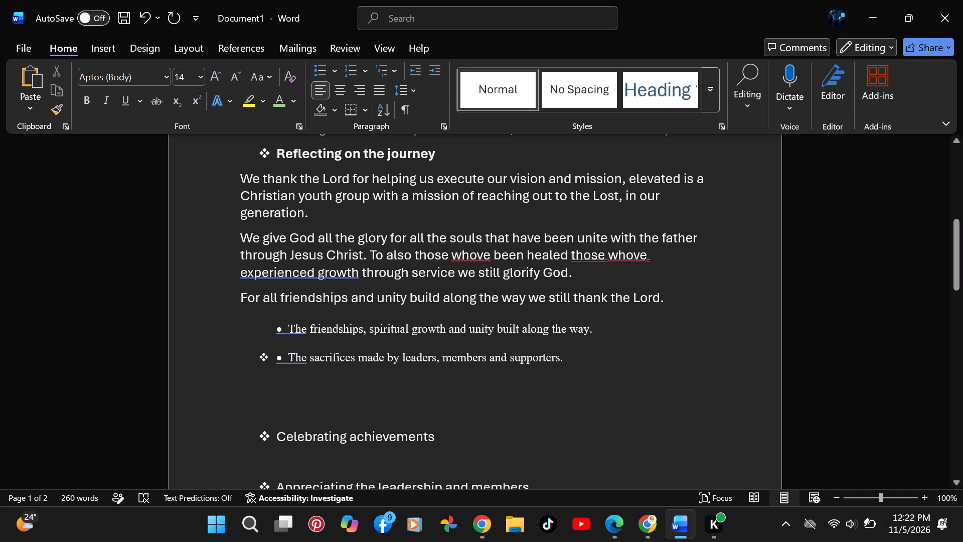
# Delete the outline point "The friendships, spiritual growth and unity built along the way." below the new paragraph.
pyautogui.moveTo(568, 368); pyautogui.dragTo(343, 332)
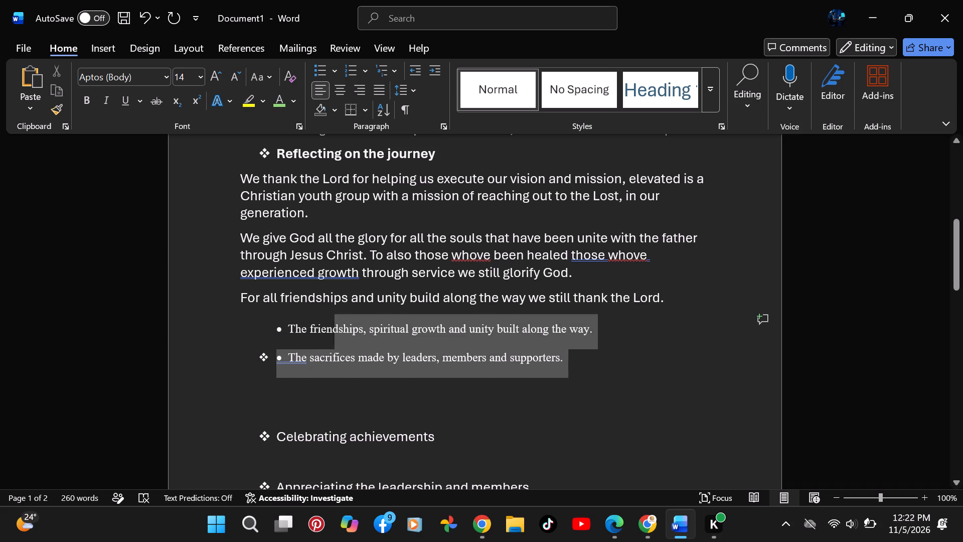
pyautogui.moveTo(343, 332); pyautogui.dragTo(605, 334)
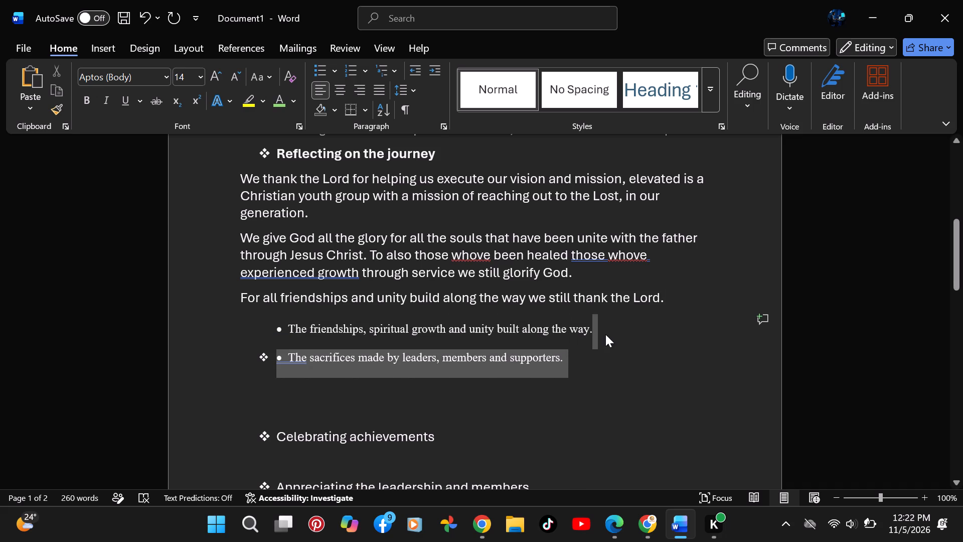
pyautogui.click(605, 334)
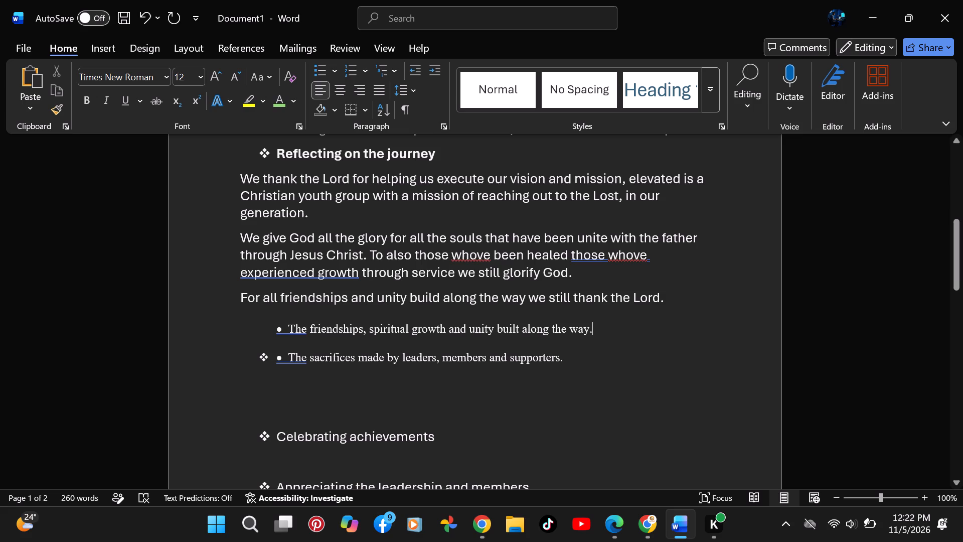
pyautogui.moveTo(601, 331); pyautogui.dragTo(270, 329)
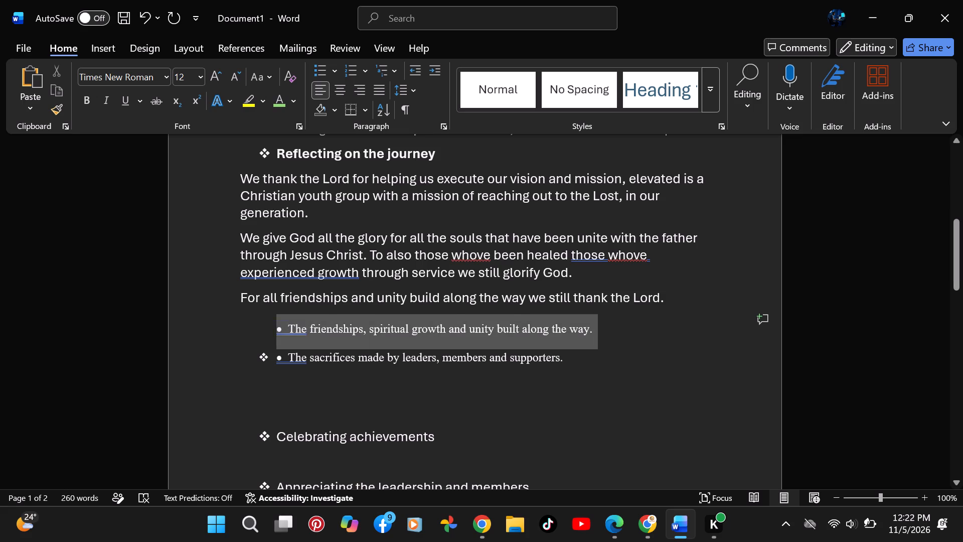
pyautogui.press('BackSpace')
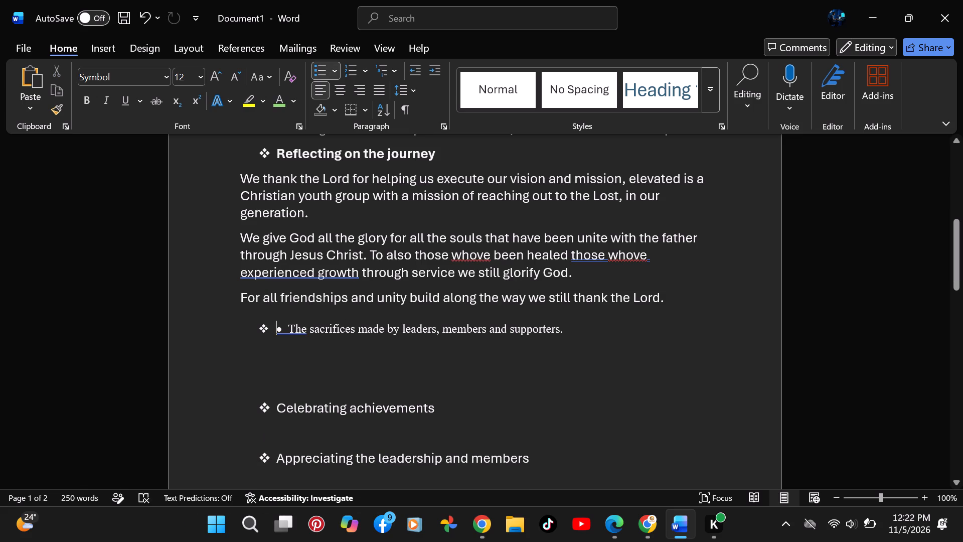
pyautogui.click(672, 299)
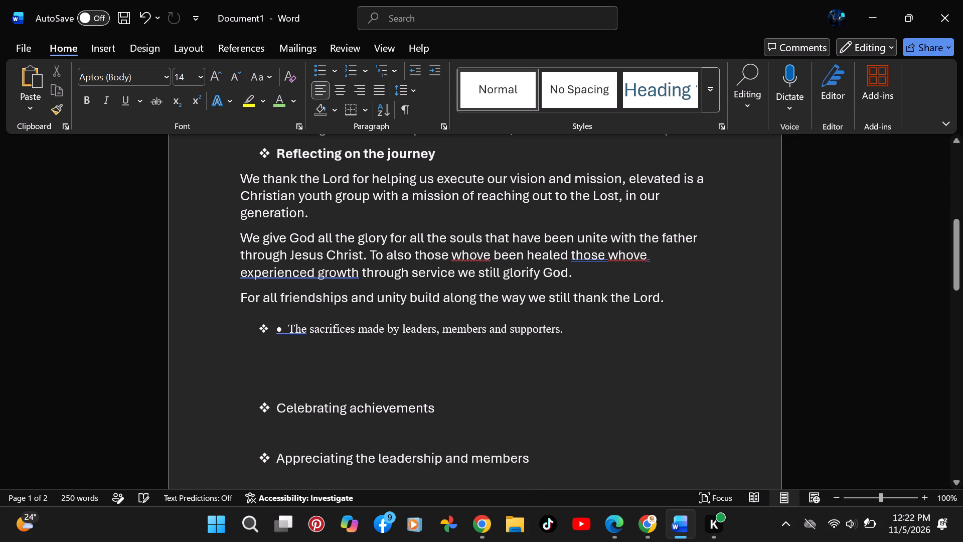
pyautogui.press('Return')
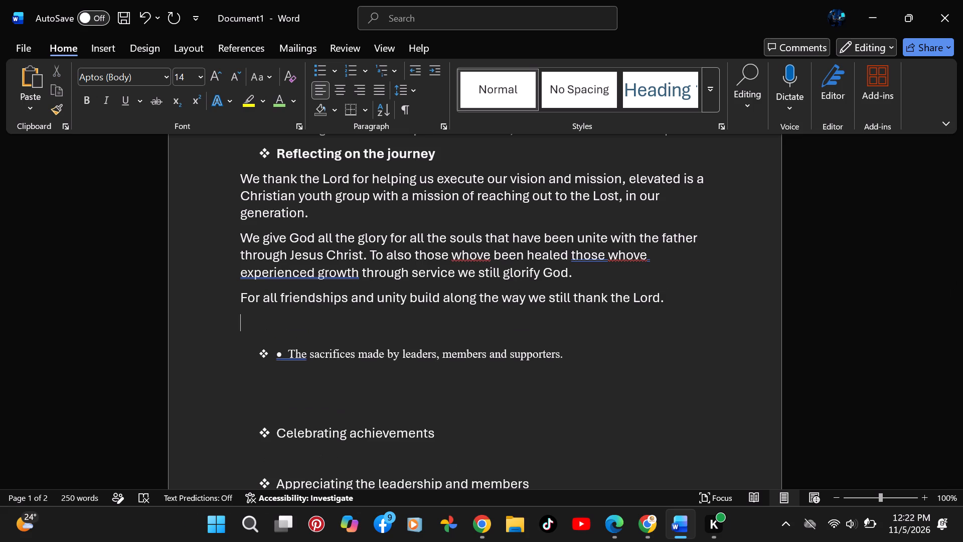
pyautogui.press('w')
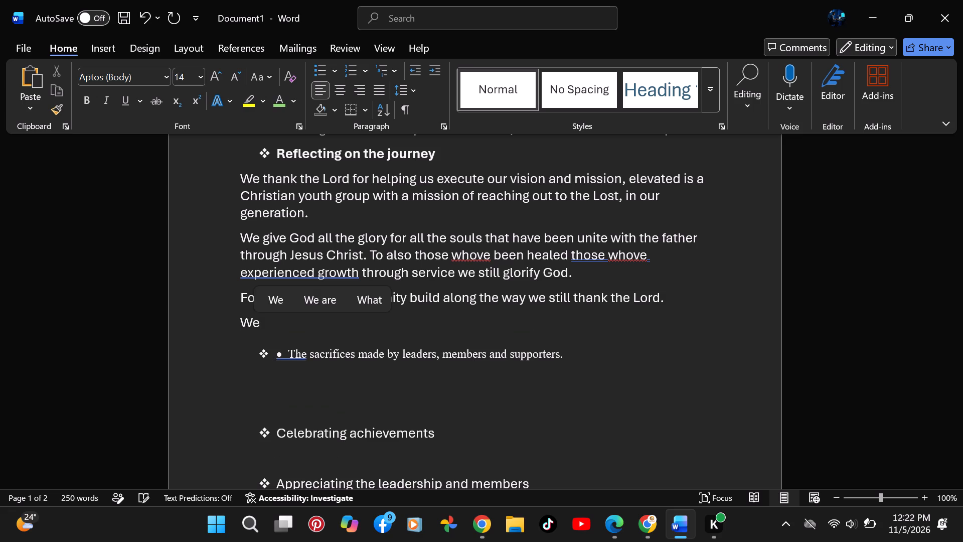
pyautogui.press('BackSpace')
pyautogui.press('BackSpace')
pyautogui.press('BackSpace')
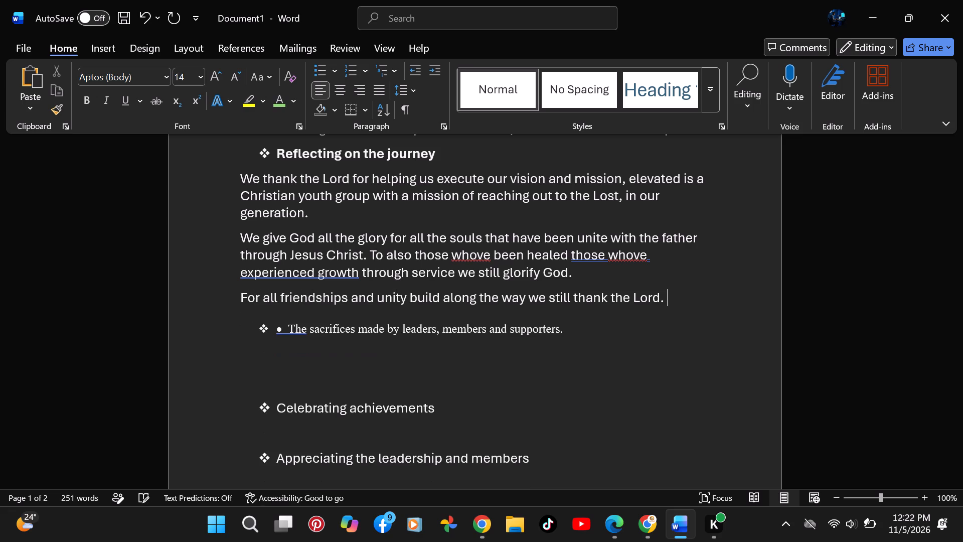
# Add an empty paragraph below the sentence ending "we still thank the Lord.".
pyautogui.press('Return')
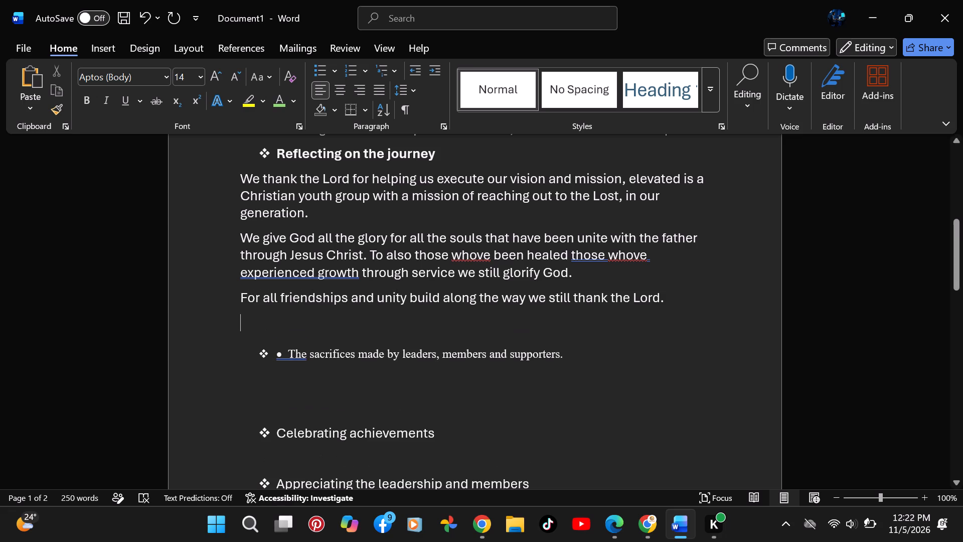
# Apply the grammar suggestion "that whove experienced growth" in the paragraph about souls united with the father.
pyautogui.click(393, 269)
pyautogui.click(325, 272)
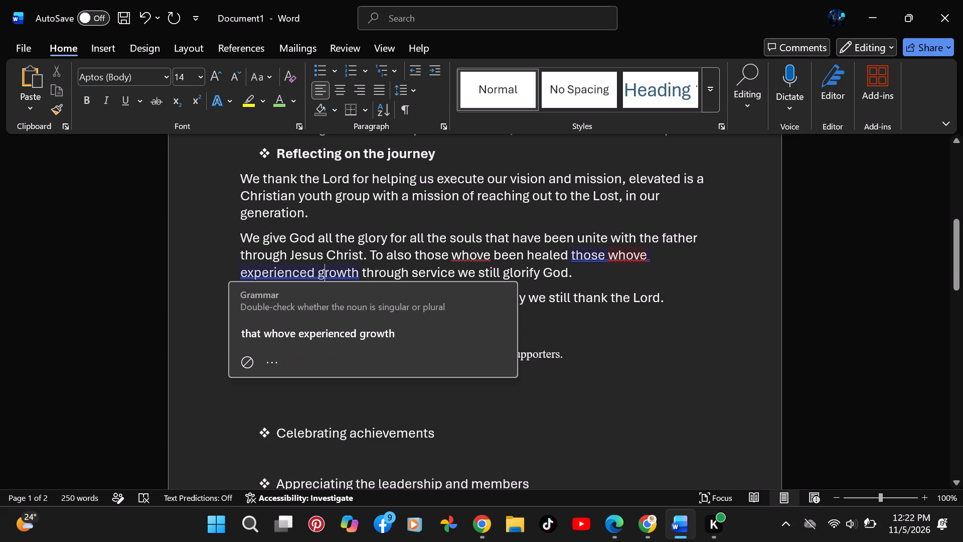
pyautogui.click(346, 334)
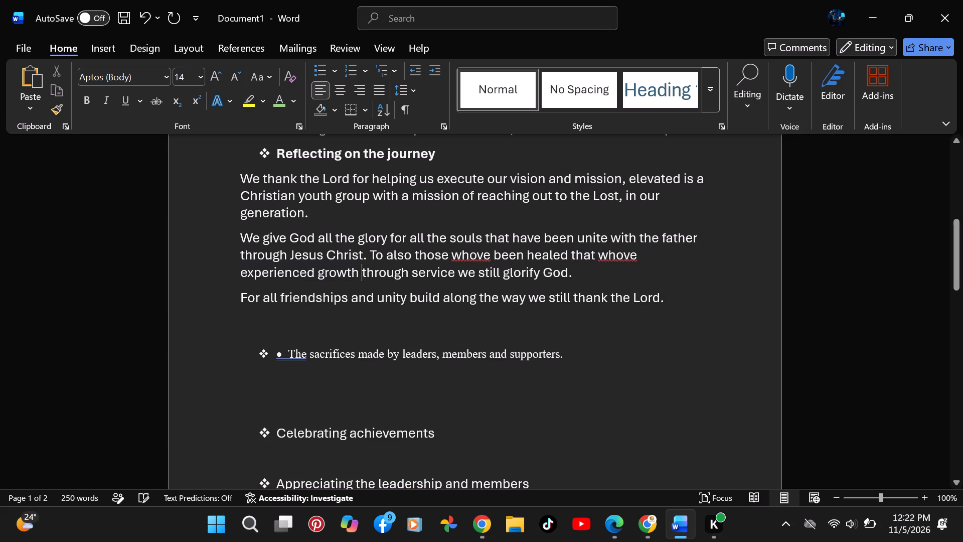
# Correct both misspelled occurrences of "whove" to "who've" in the paragraph about souls united with the father.
pyautogui.click(470, 263)
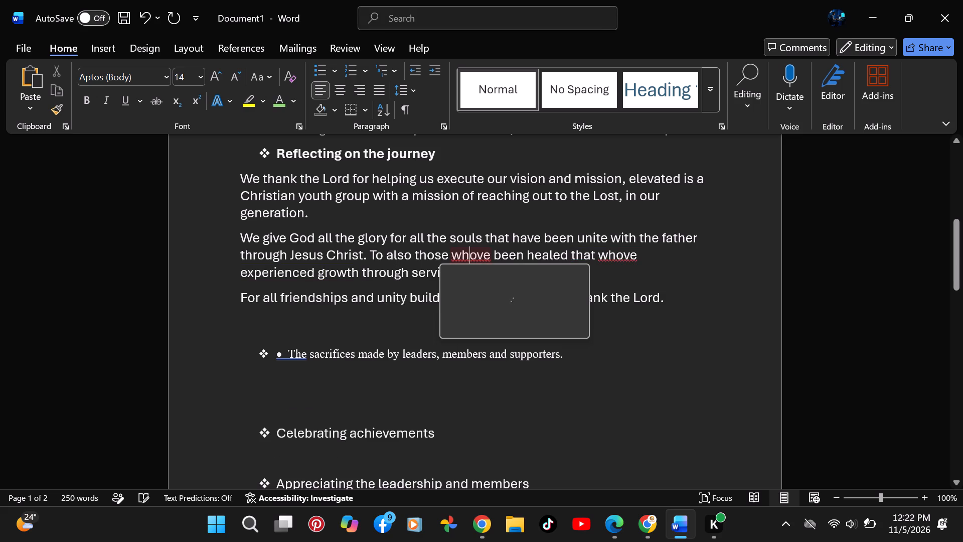
pyautogui.click(474, 305)
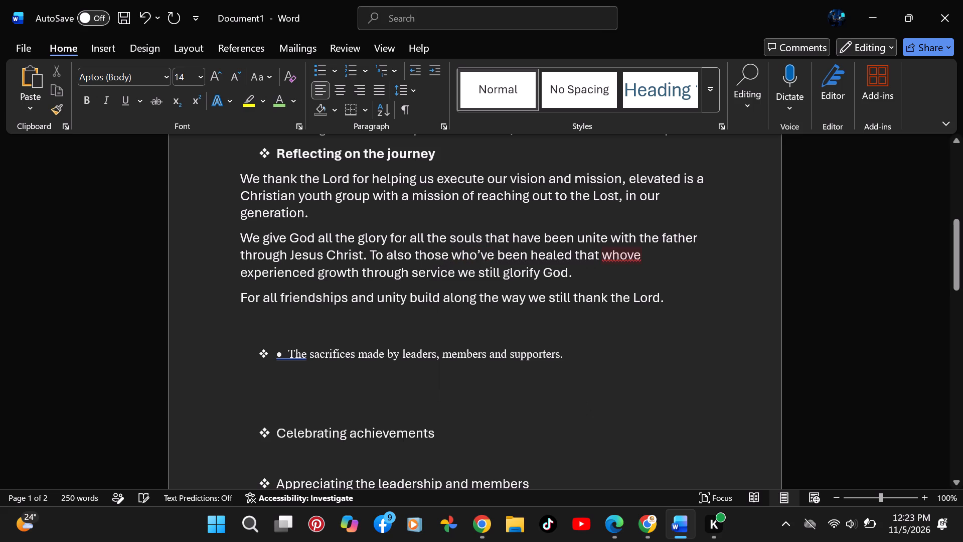
pyautogui.click(635, 255)
pyautogui.click(619, 303)
# Replace "We" with "I" at the start of the first paragraph under "Reflecting on the journey".
pyautogui.click(961, 275)
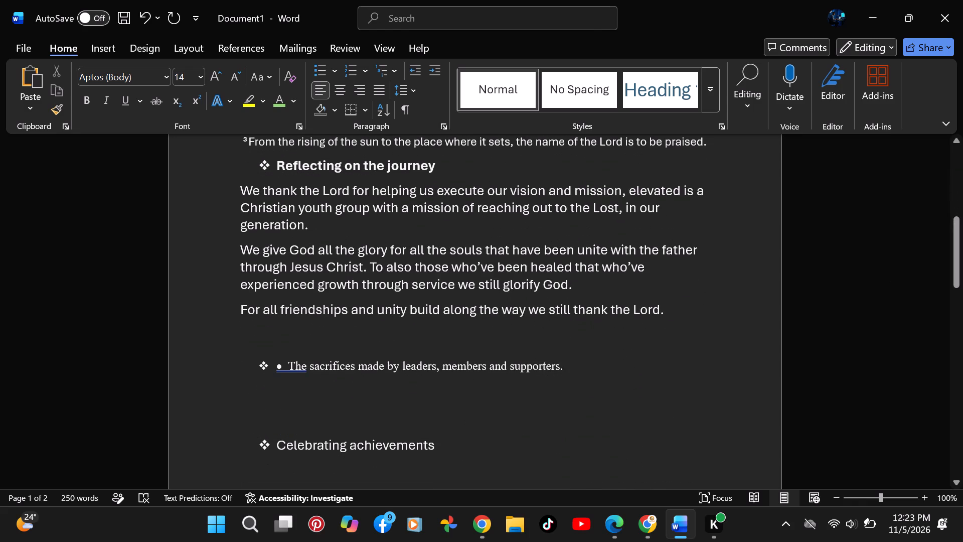
pyautogui.moveTo(259, 197); pyautogui.dragTo(237, 193)
pyautogui.press('BackSpace')
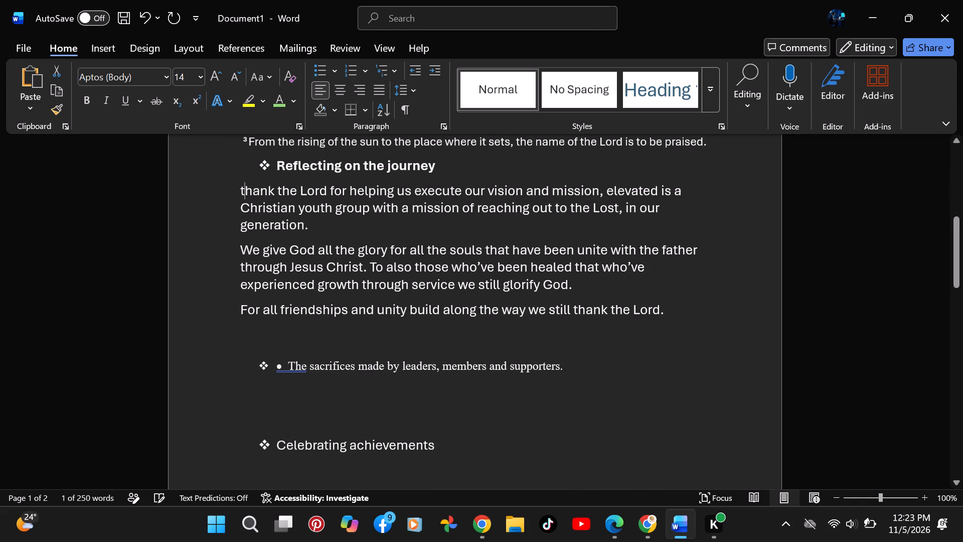
pyautogui.press('i')
pyautogui.press('BackSpace')
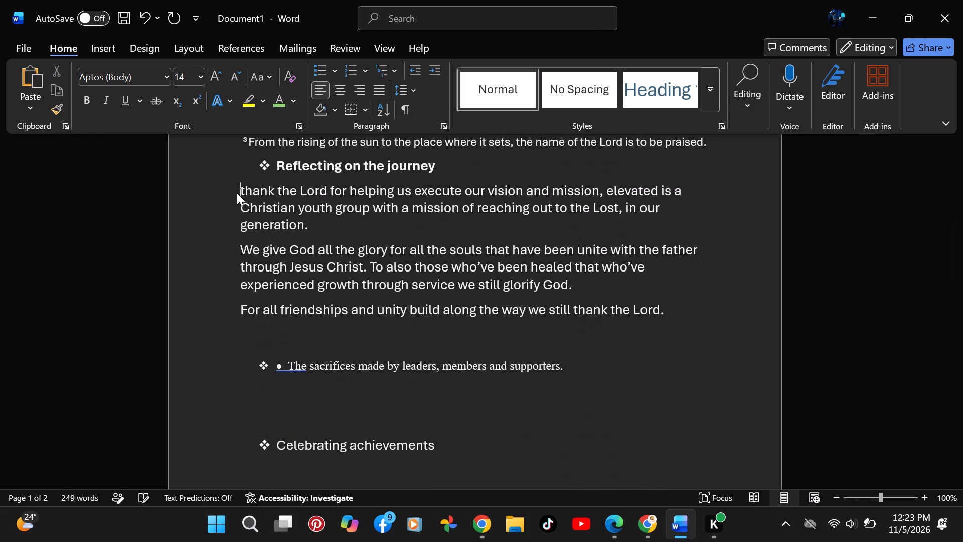
pyautogui.write('I')
pyautogui.press('space')
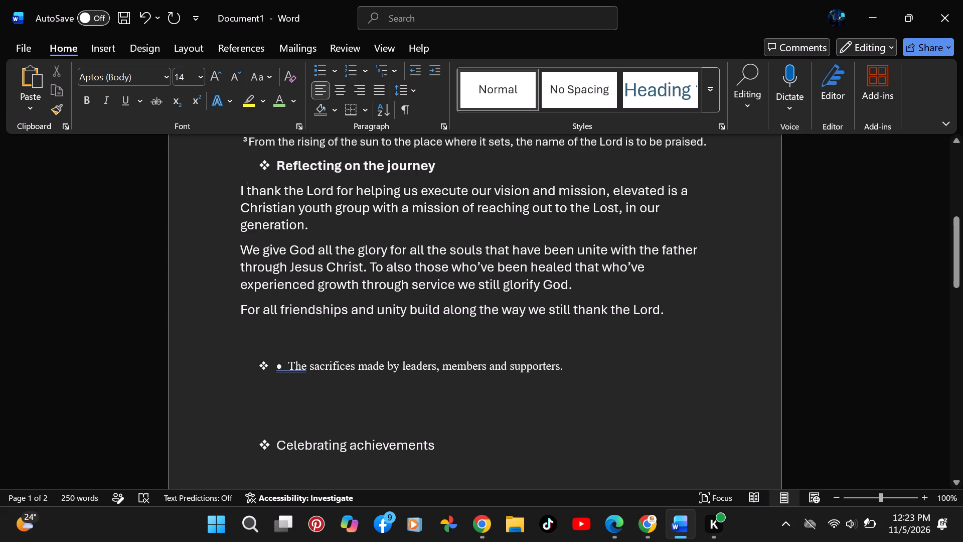
# Replace "We" with "I" at the start of the "give God all the glory" paragraph, leaving a single space before "give".
pyautogui.moveTo(260, 253); pyautogui.dragTo(242, 252)
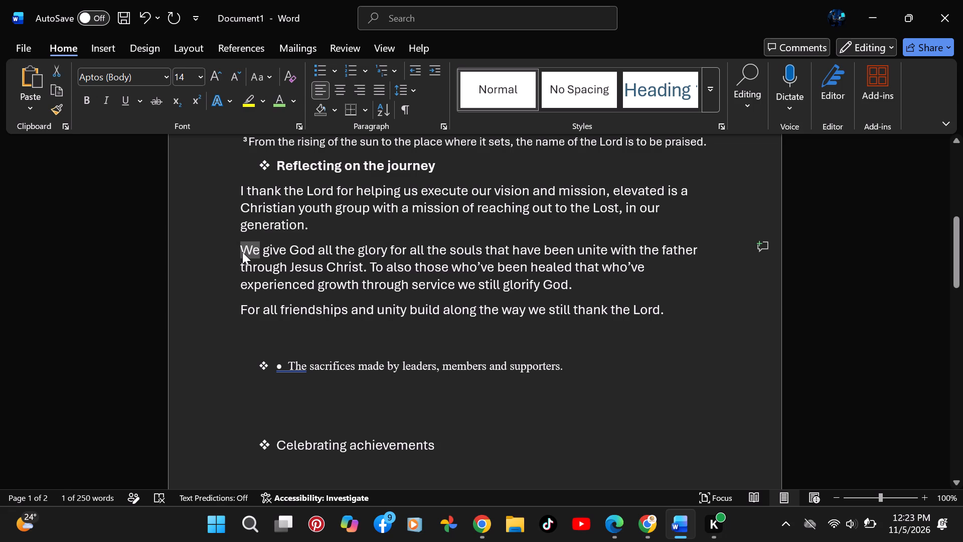
pyautogui.write('i')
pyautogui.press('space')
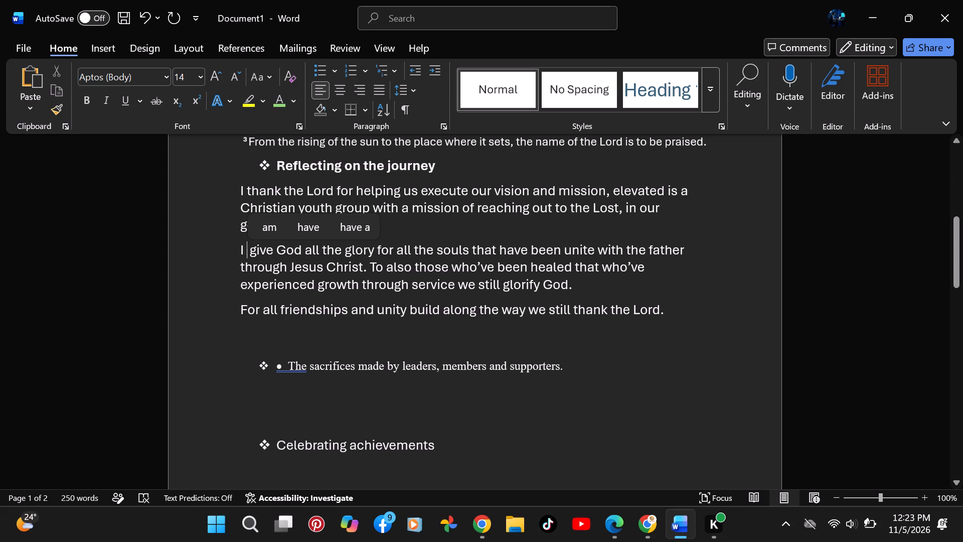
pyautogui.click(962, 247)
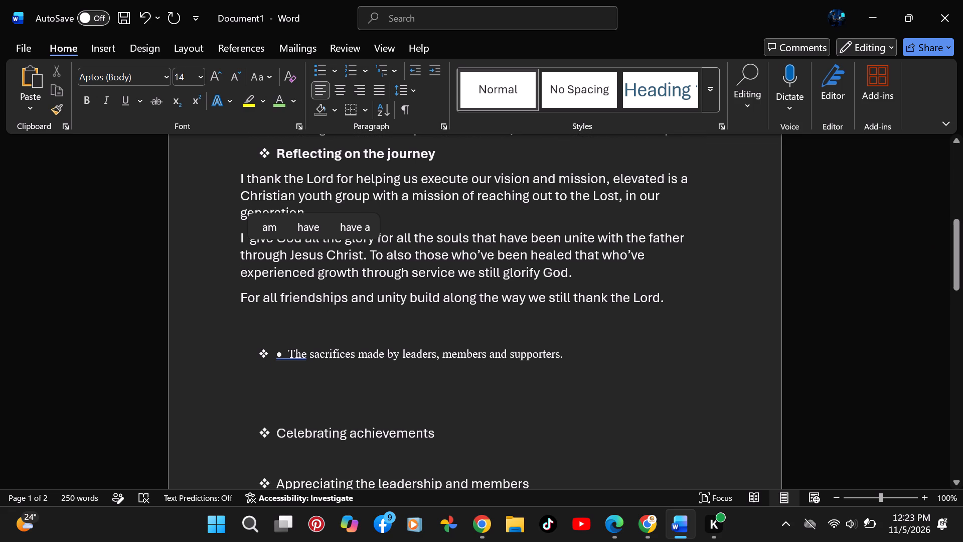
pyautogui.click(680, 303)
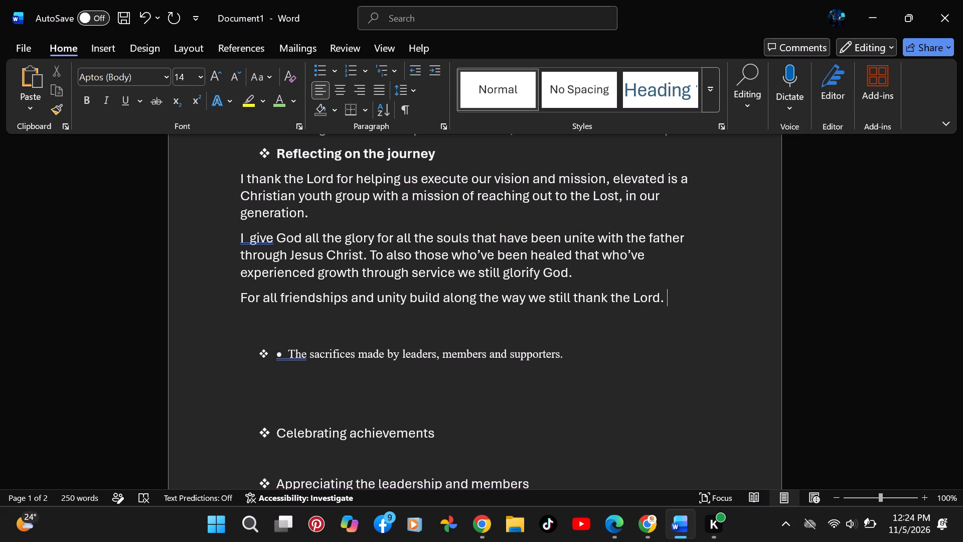
pyautogui.click(262, 238)
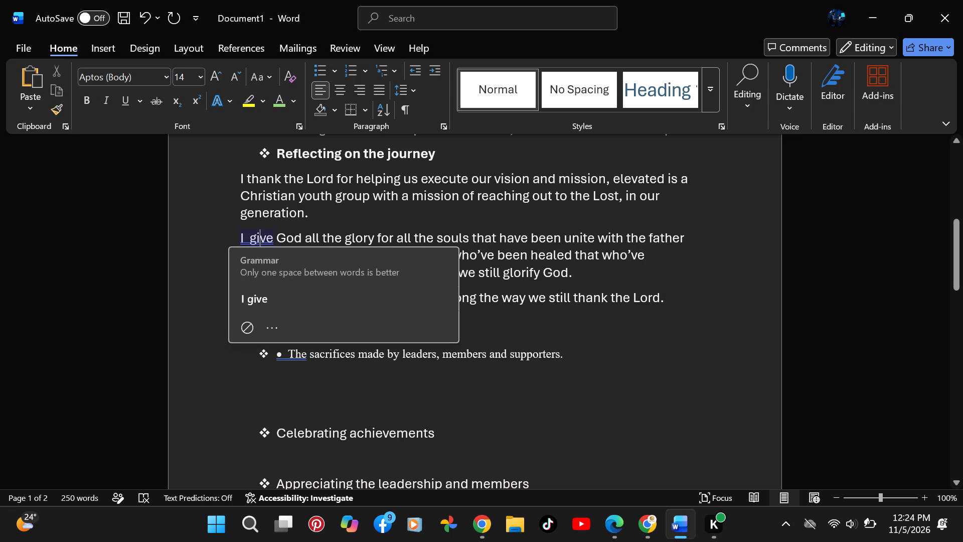
pyautogui.click(288, 299)
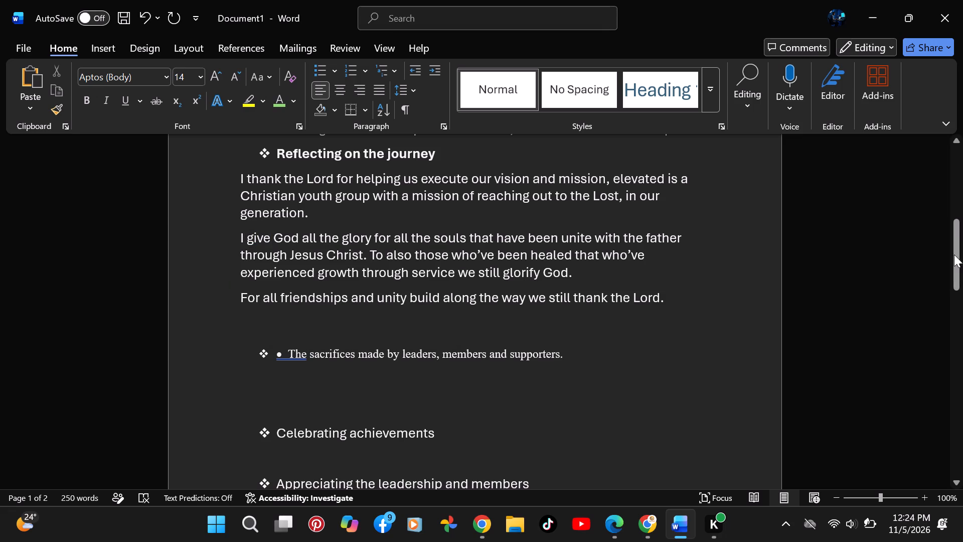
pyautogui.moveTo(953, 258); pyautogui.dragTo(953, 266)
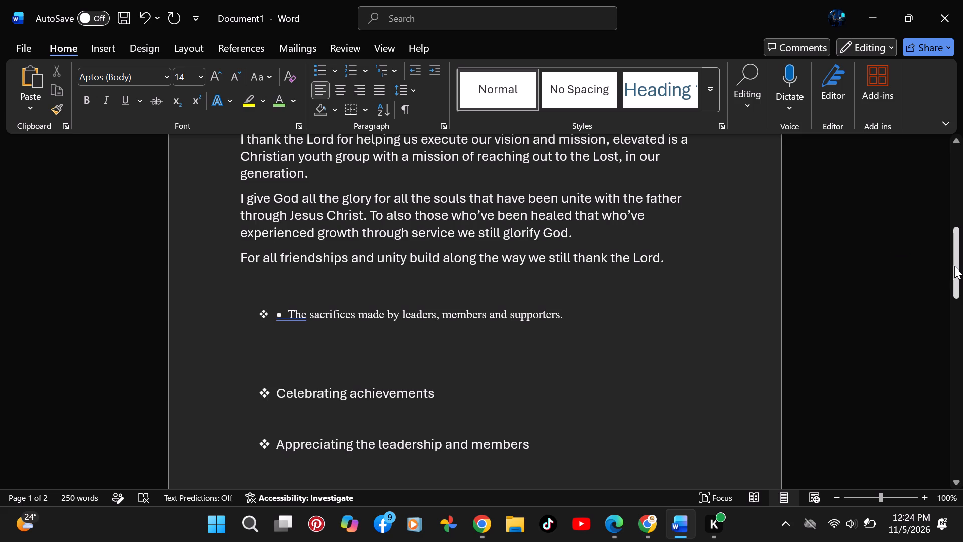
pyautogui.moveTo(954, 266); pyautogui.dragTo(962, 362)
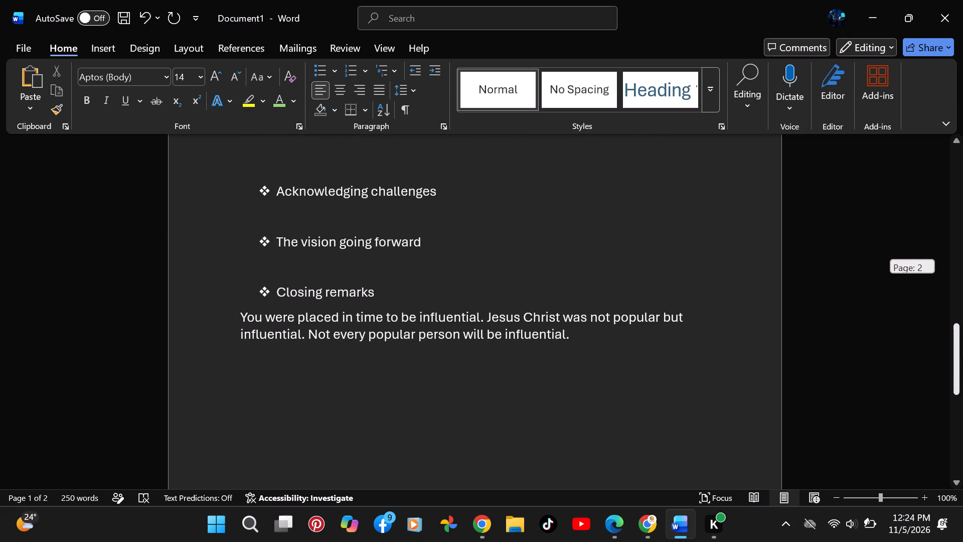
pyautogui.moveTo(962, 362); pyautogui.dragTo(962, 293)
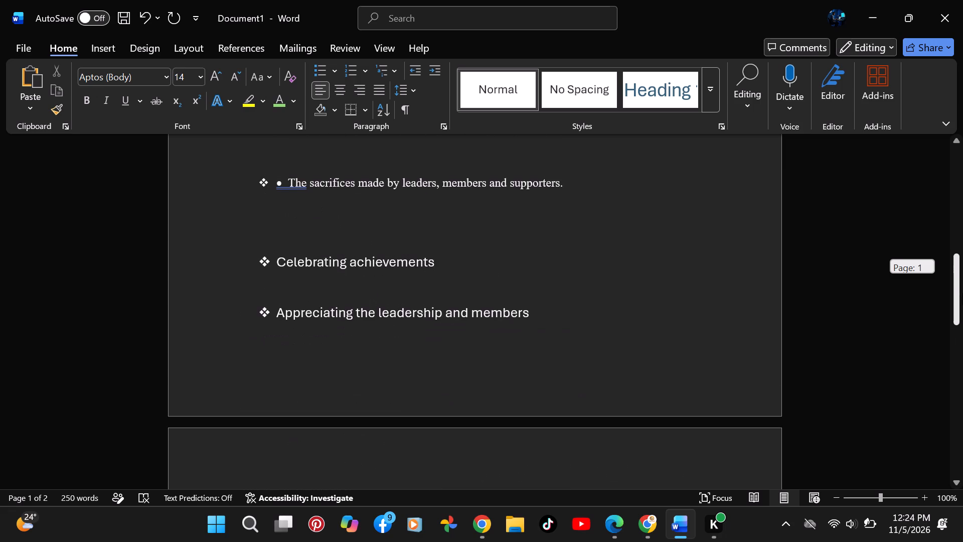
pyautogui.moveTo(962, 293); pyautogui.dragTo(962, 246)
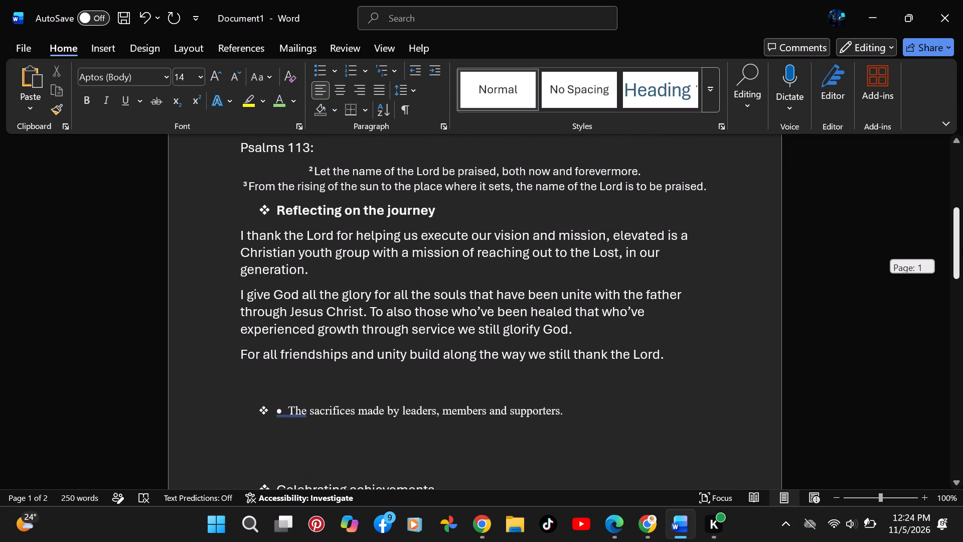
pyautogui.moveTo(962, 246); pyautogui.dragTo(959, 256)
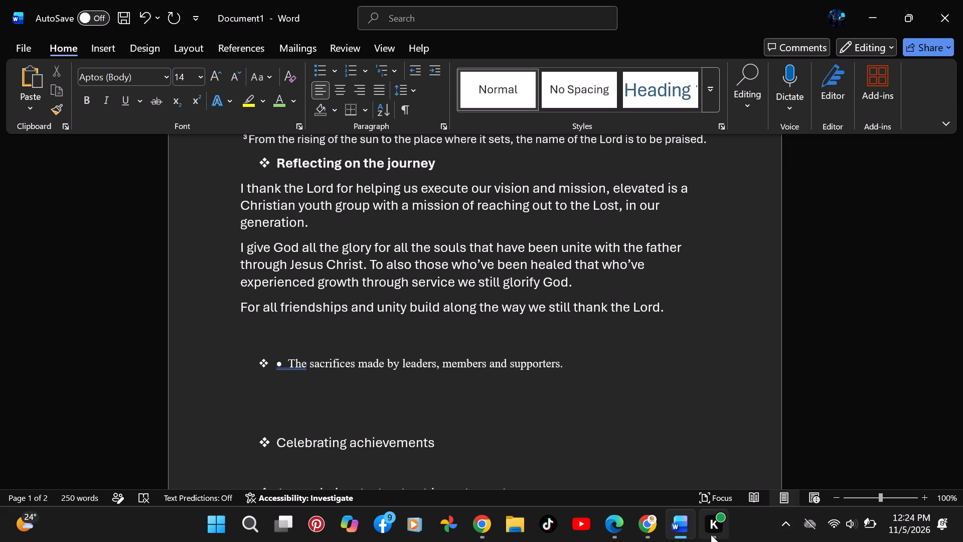
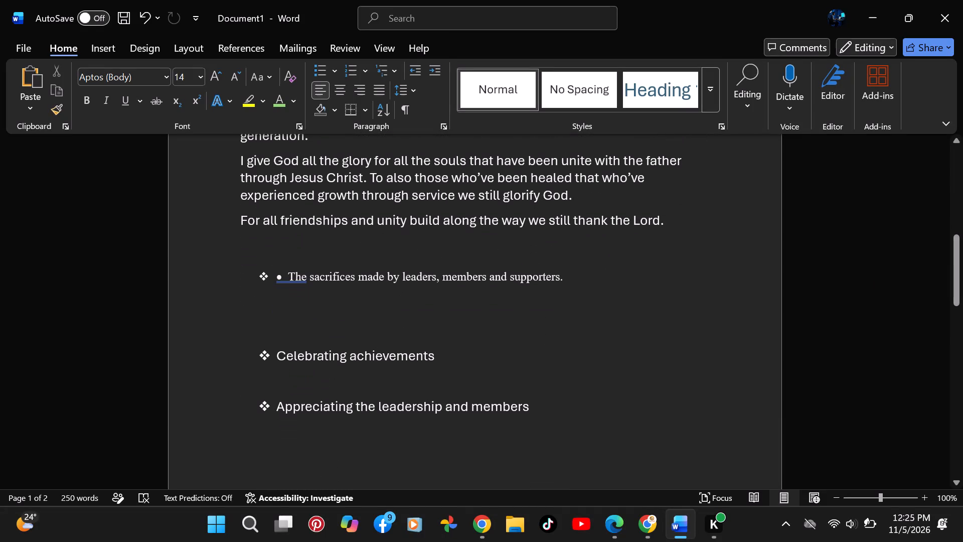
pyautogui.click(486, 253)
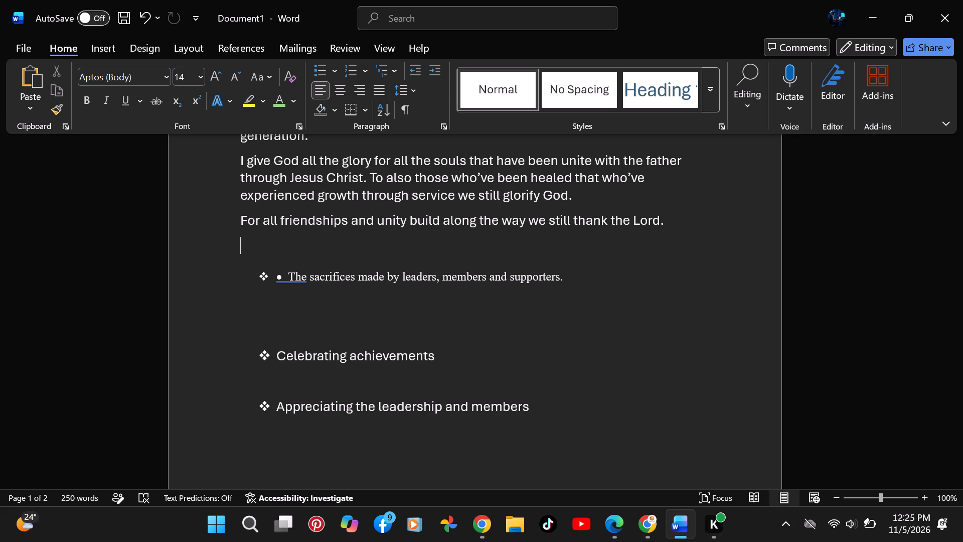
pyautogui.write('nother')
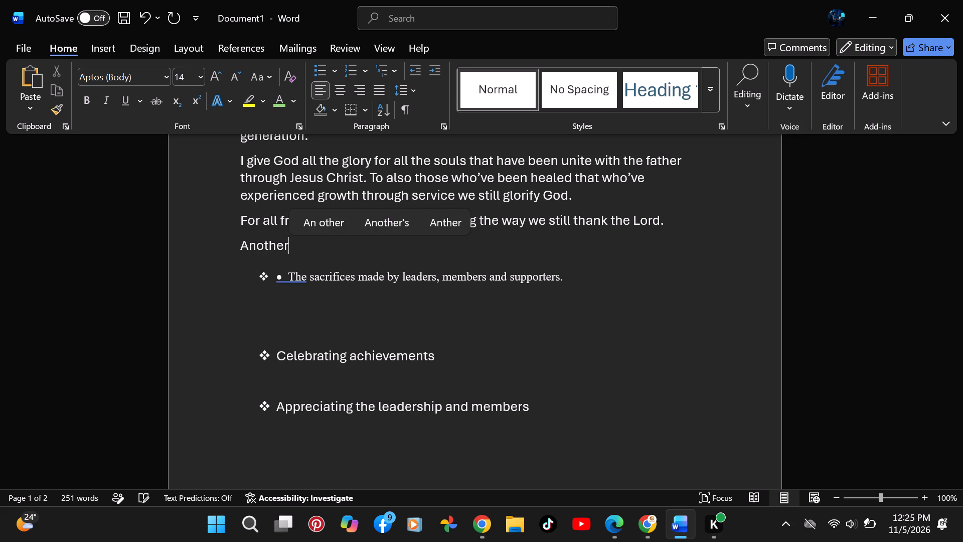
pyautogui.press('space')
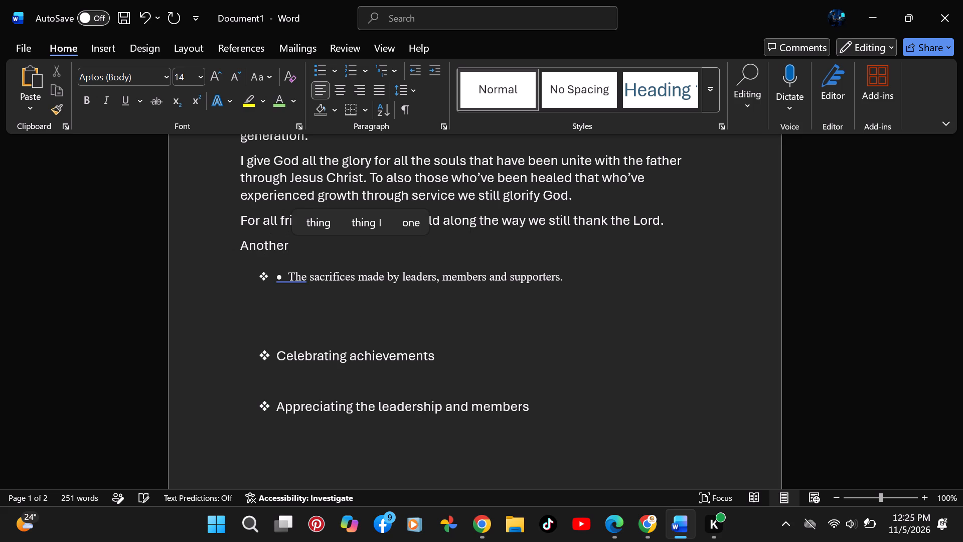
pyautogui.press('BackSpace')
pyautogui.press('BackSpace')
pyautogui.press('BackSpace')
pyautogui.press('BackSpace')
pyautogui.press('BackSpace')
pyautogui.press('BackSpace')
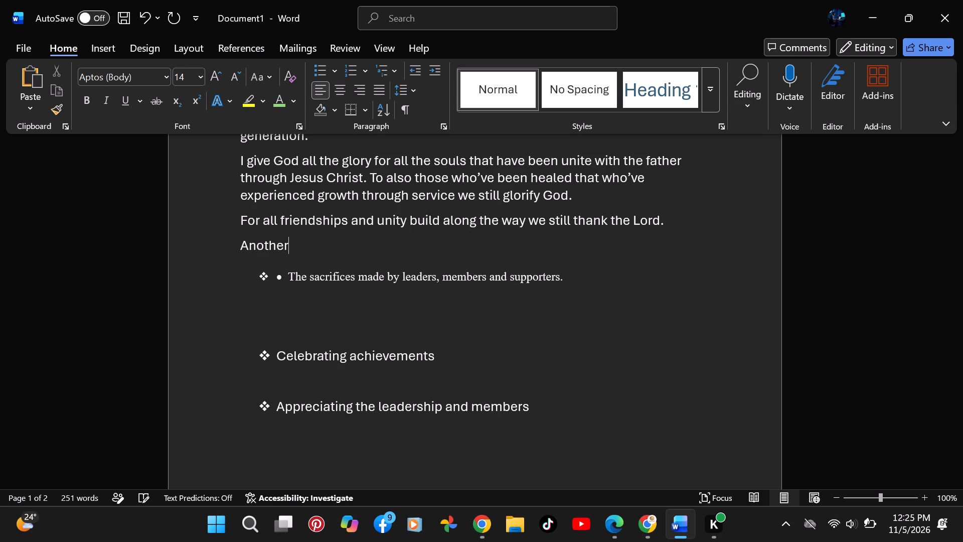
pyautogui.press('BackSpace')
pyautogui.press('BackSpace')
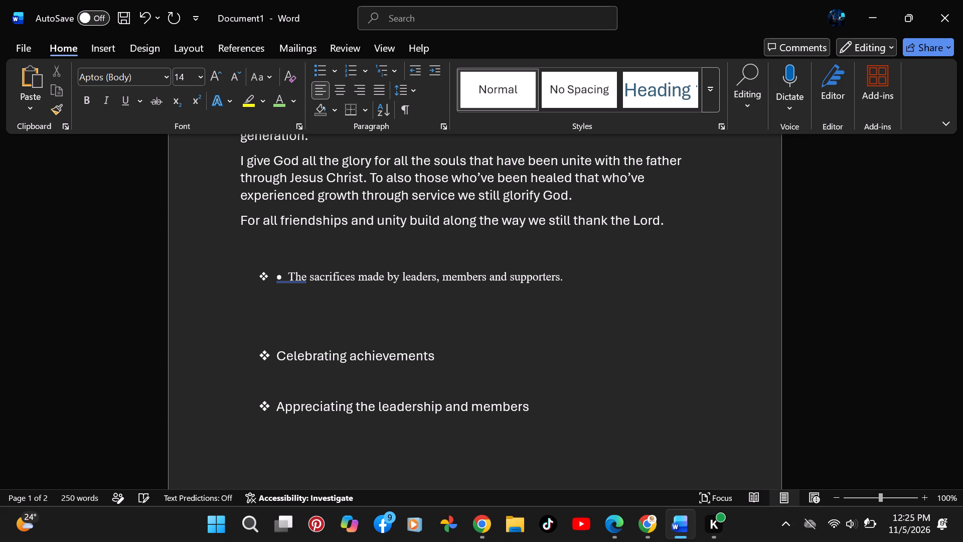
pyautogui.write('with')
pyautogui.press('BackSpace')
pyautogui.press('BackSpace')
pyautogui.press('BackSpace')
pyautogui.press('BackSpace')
# Begin a new paragraph on the blank line below the friendships and unity paragraph with "With a sincire and truthful heart I thank".
pyautogui.write('ith a sincire')
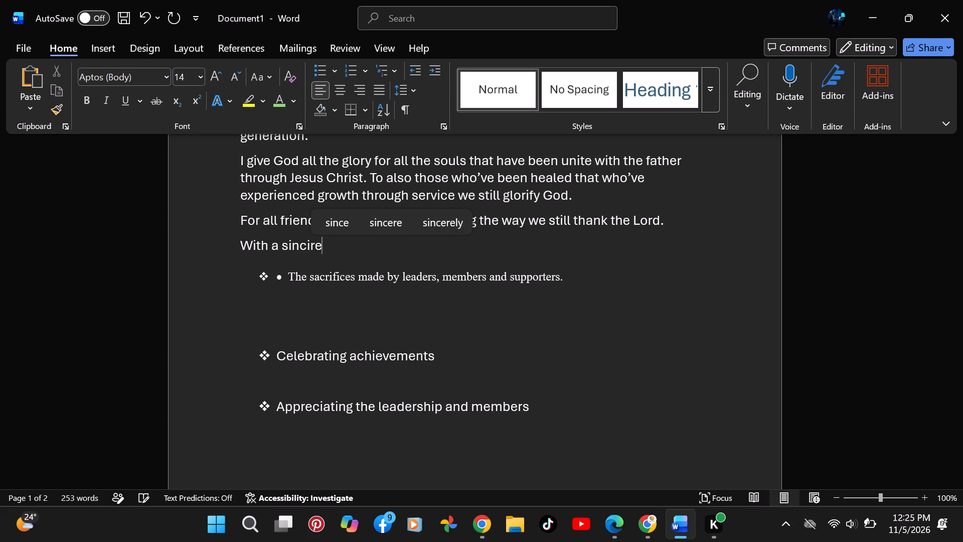
pyautogui.press('space')
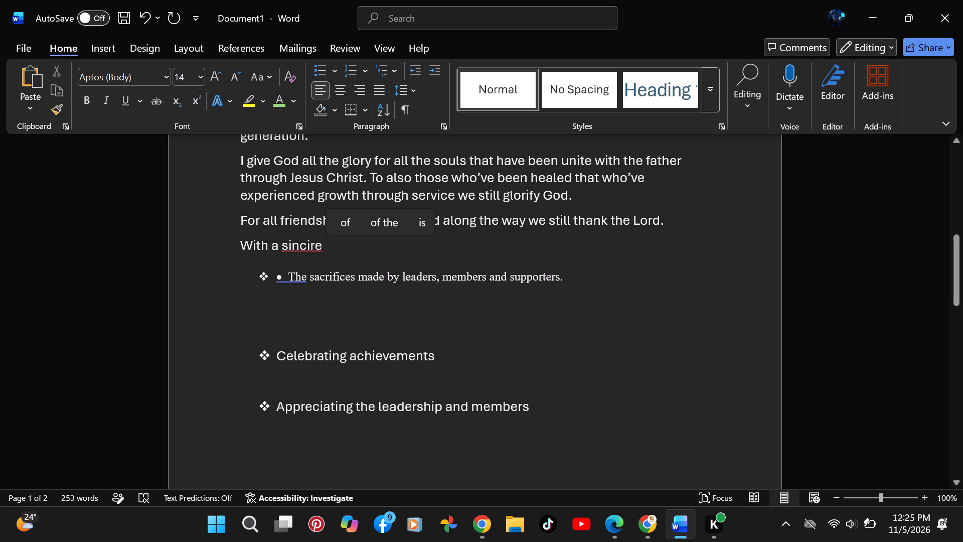
pyautogui.write('and truthful')
pyautogui.press('space')
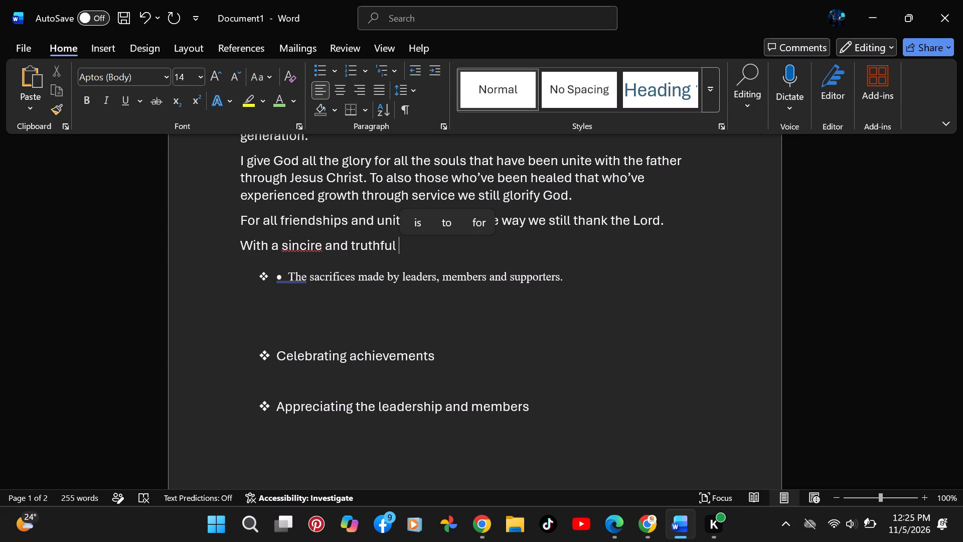
pyautogui.write('heat')
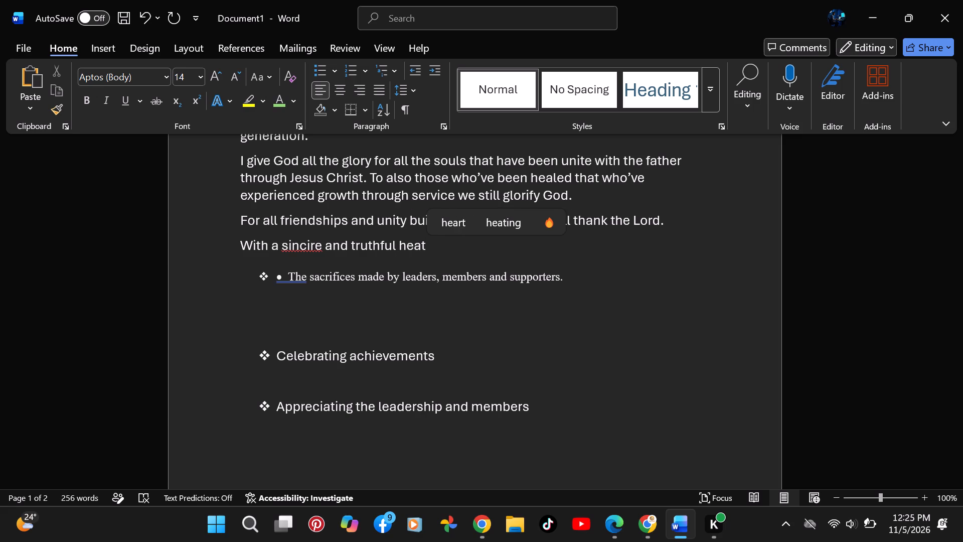
pyautogui.press('BackSpace')
pyautogui.write('rt')
pyautogui.press('space')
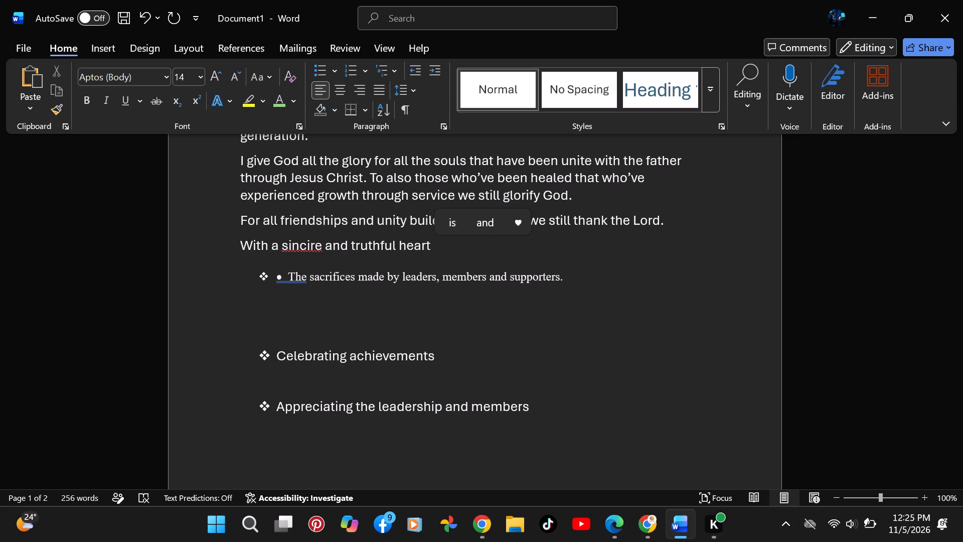
pyautogui.write('i')
pyautogui.press('space')
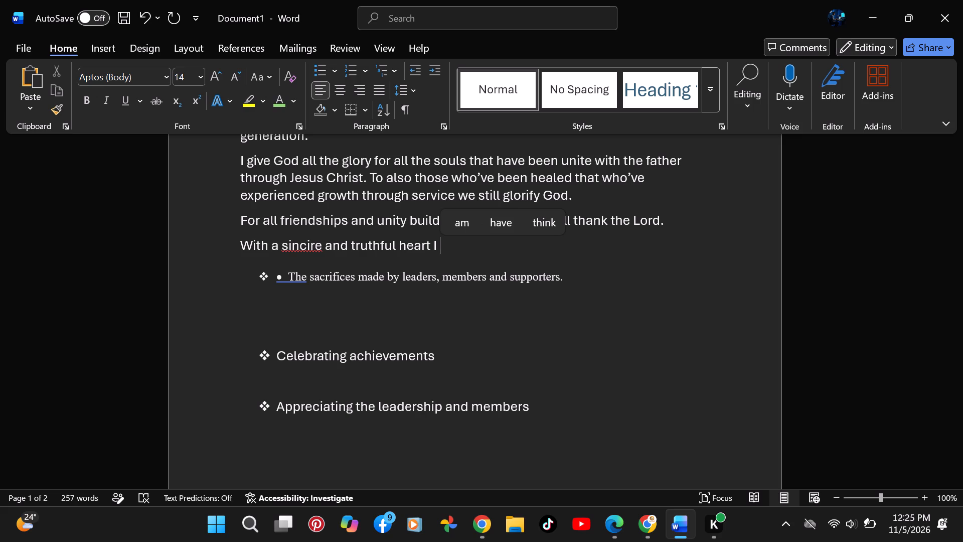
pyautogui.write('tha')
pyautogui.write('nk')
pyautogui.press('space')
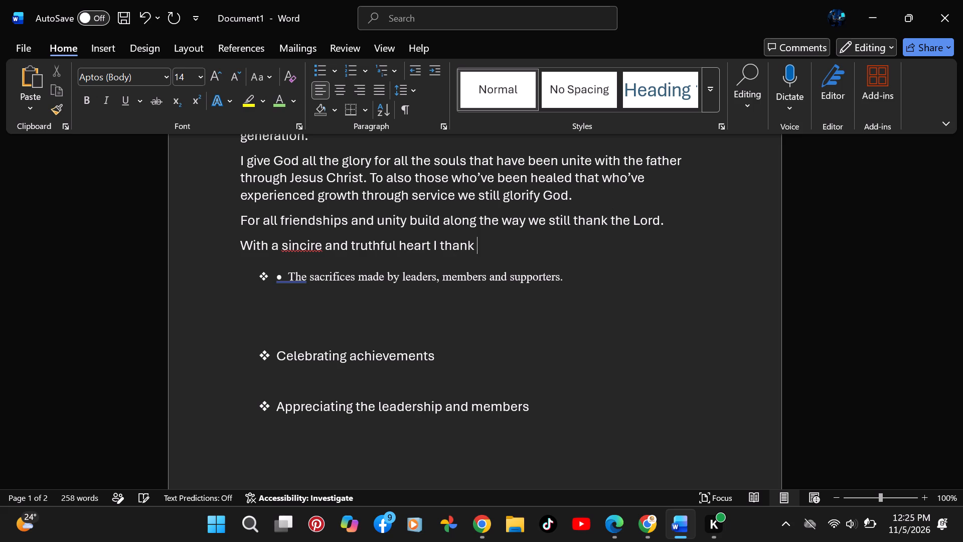
# Complete the new paragraph's first sentence with "the sacrifices made by the leaders.".
pyautogui.write('the')
pyautogui.press('space')
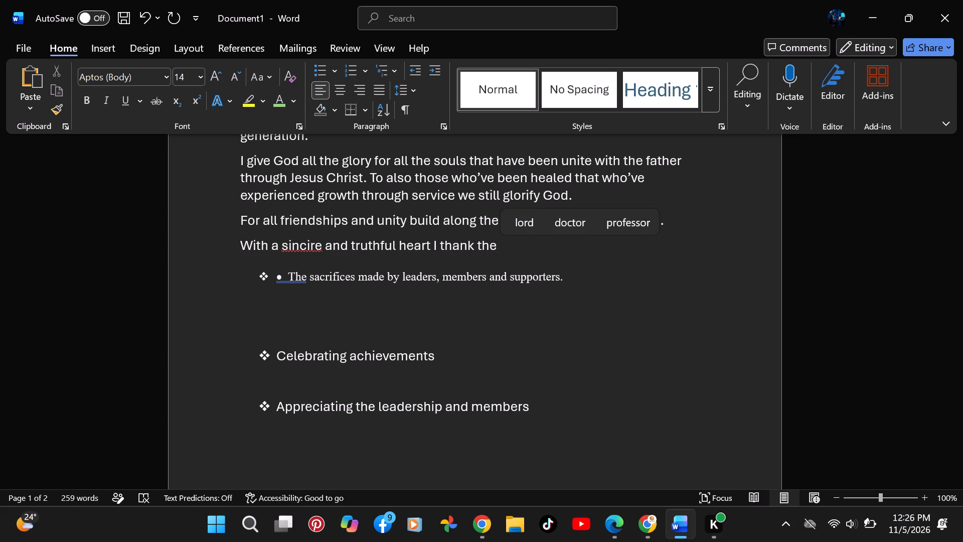
pyautogui.write('sacri')
pyautogui.write('fices made')
pyautogui.press('space')
pyautogui.write('by the')
pyautogui.press('space')
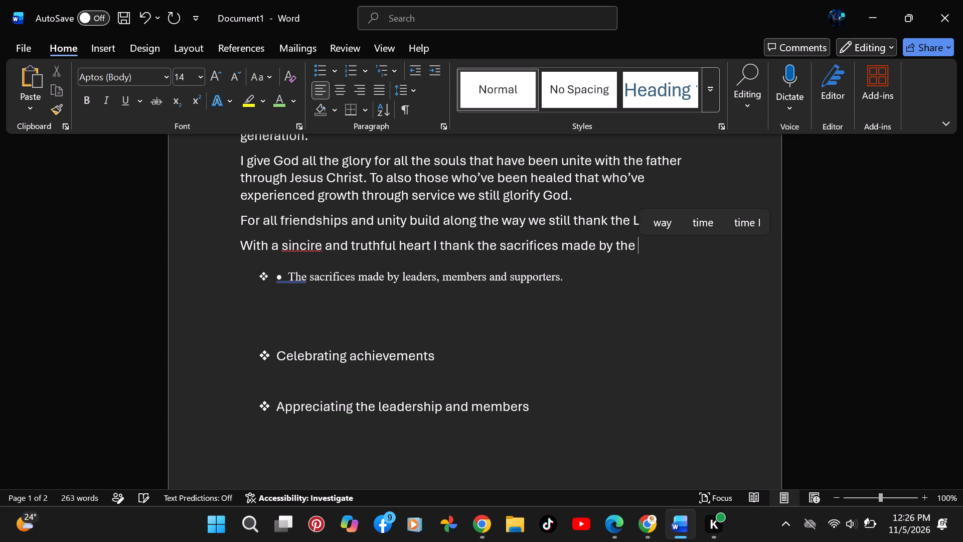
pyautogui.write('leaders')
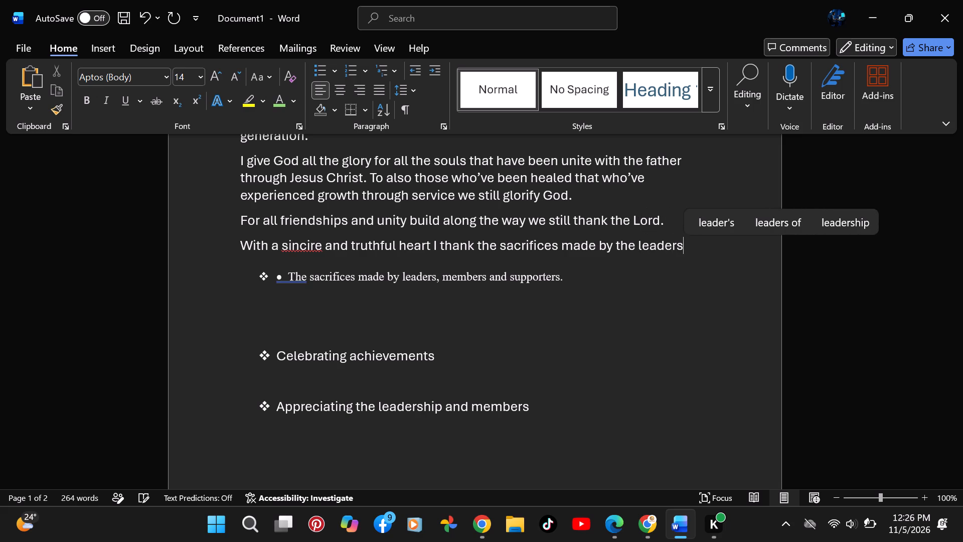
pyautogui.write('.')
pyautogui.press('space')
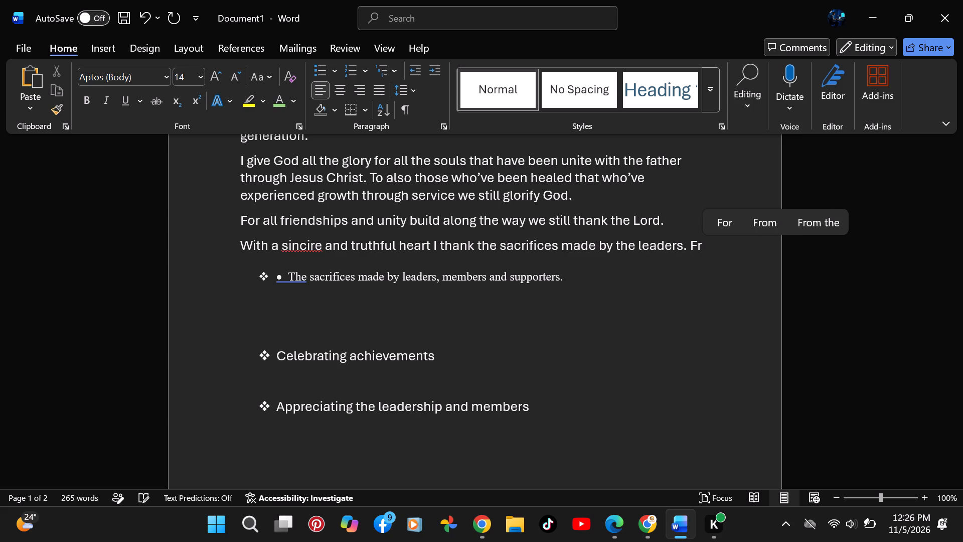
# Start the paragraph's second sentence, after the one about the leaders' sacrifices, with "From the time".
pyautogui.write('om th')
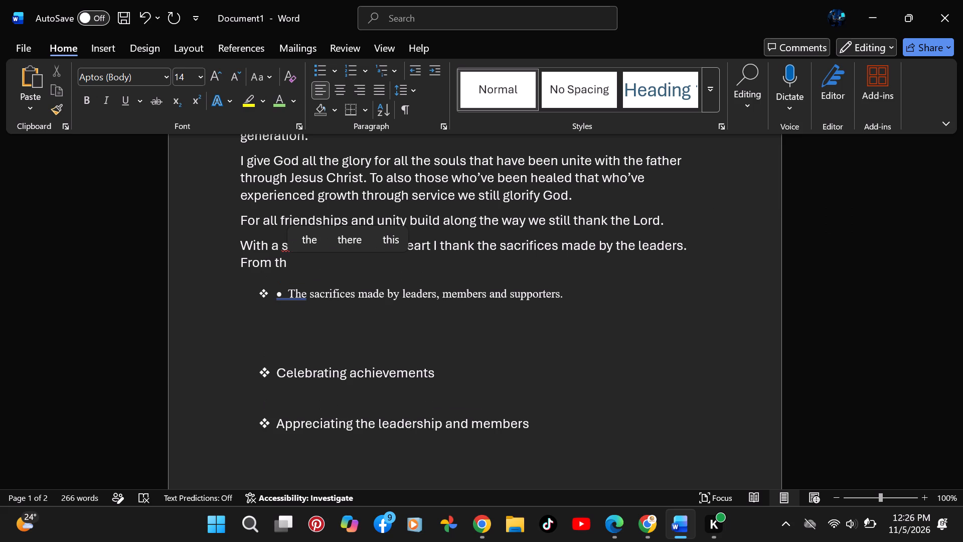
pyautogui.write('e')
pyautogui.press('space')
pyautogui.write('timely')
pyautogui.press('space')
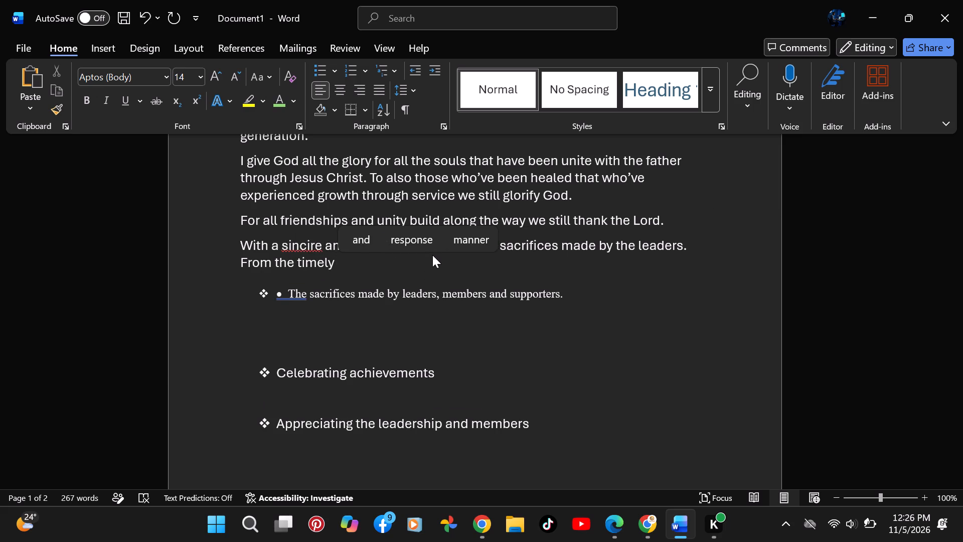
pyautogui.press('BackSpace')
pyautogui.press('BackSpace')
pyautogui.press('BackSpace')
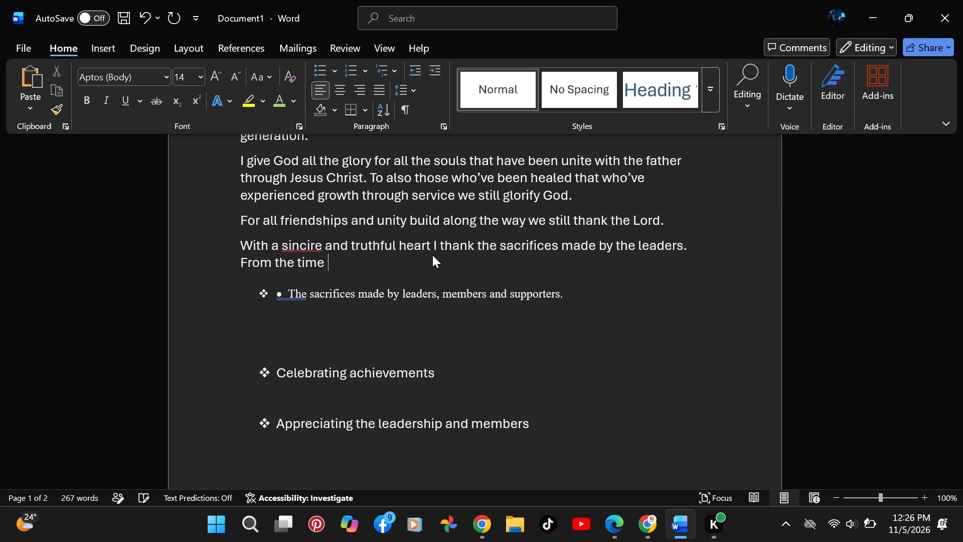
pyautogui.press('BackSpace')
pyautogui.press('BackSpace')
pyautogui.press('BackSpace')
pyautogui.press('BackSpace')
pyautogui.press('BackSpace')
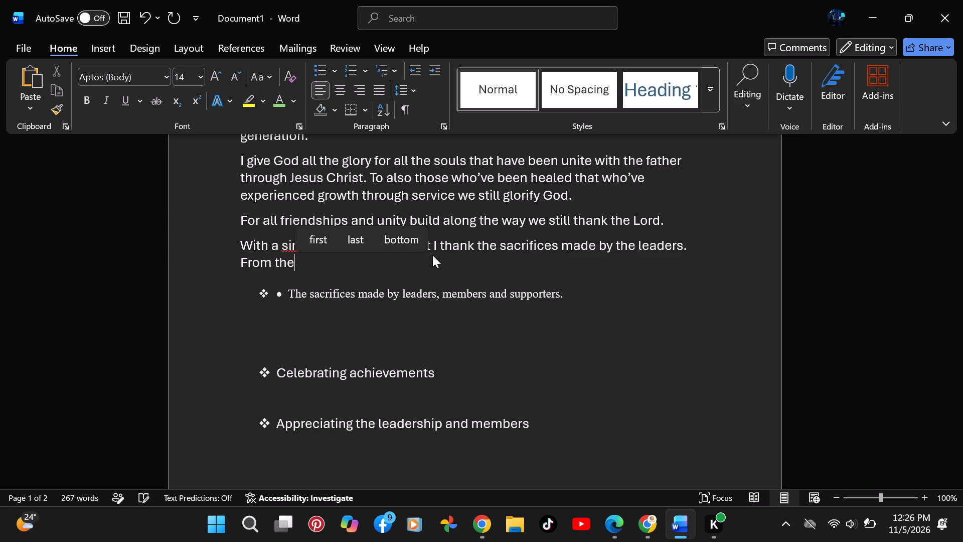
pyautogui.press('space')
pyautogui.write('time')
pyautogui.press('space')
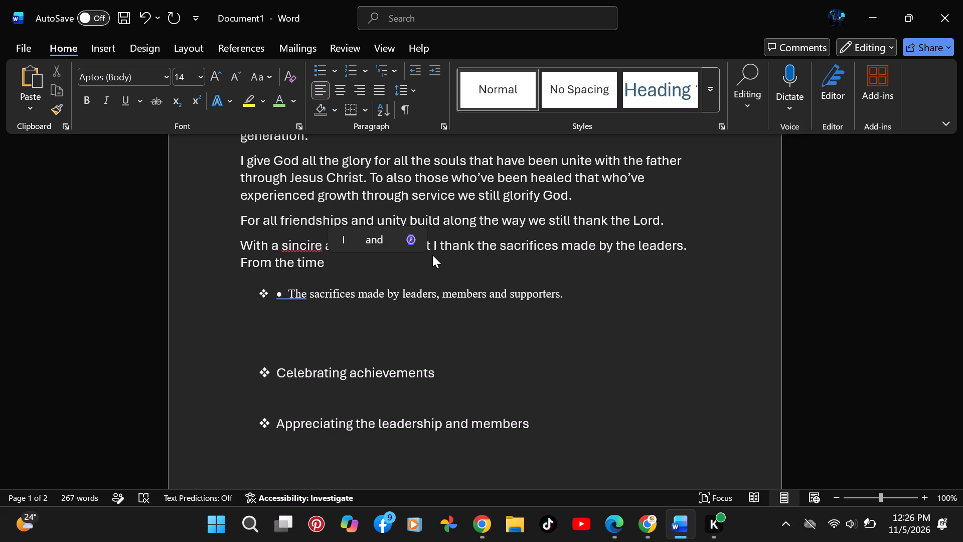
# Continue the sentence after "From the time" with "given in serving,".
pyautogui.write('giv')
pyautogui.write('en')
pyautogui.press('space')
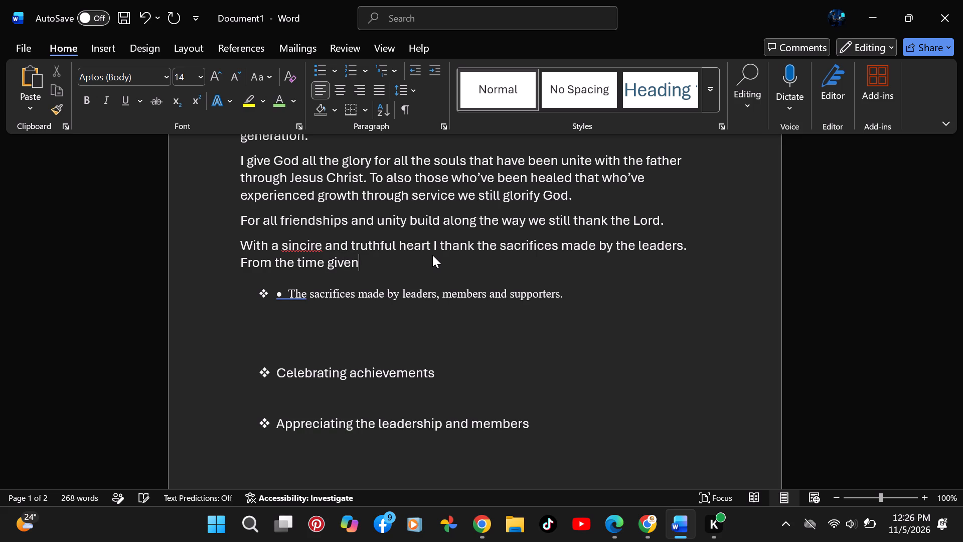
pyautogui.write('in serving')
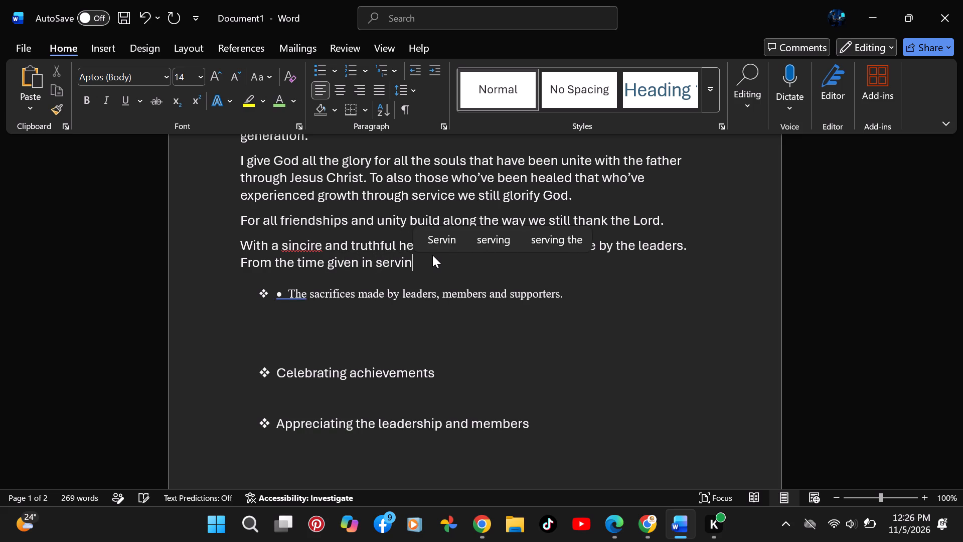
pyautogui.press('space')
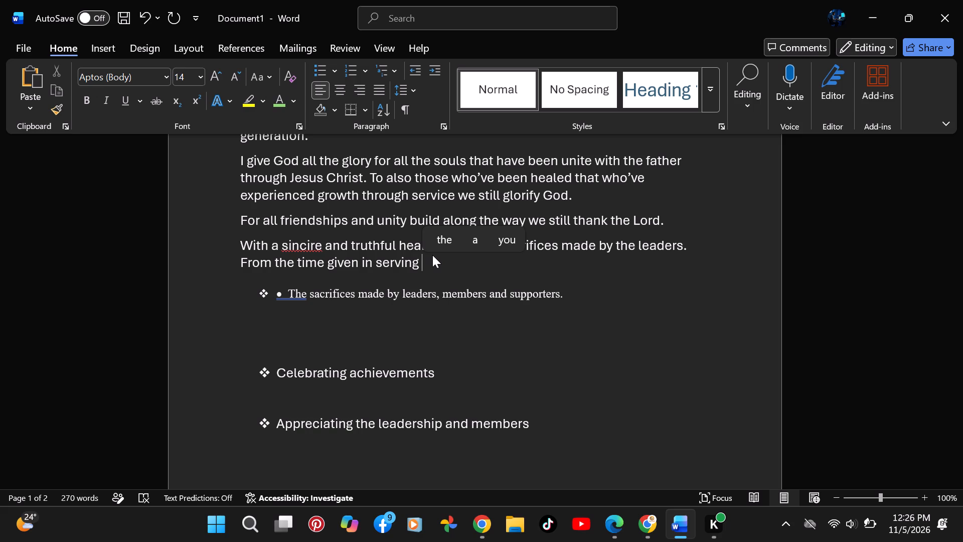
pyautogui.press('BackSpace')
pyautogui.write(',')
pyautogui.press('space')
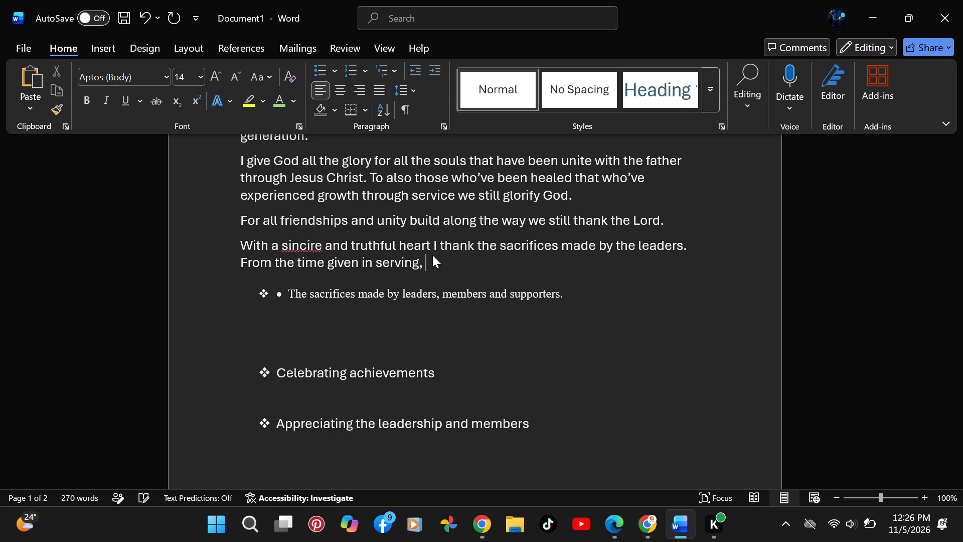
# Add "finances used in supporting elevateds events" after "given in serving," in the second sentence.
pyautogui.write('finance')
pyautogui.press('space')
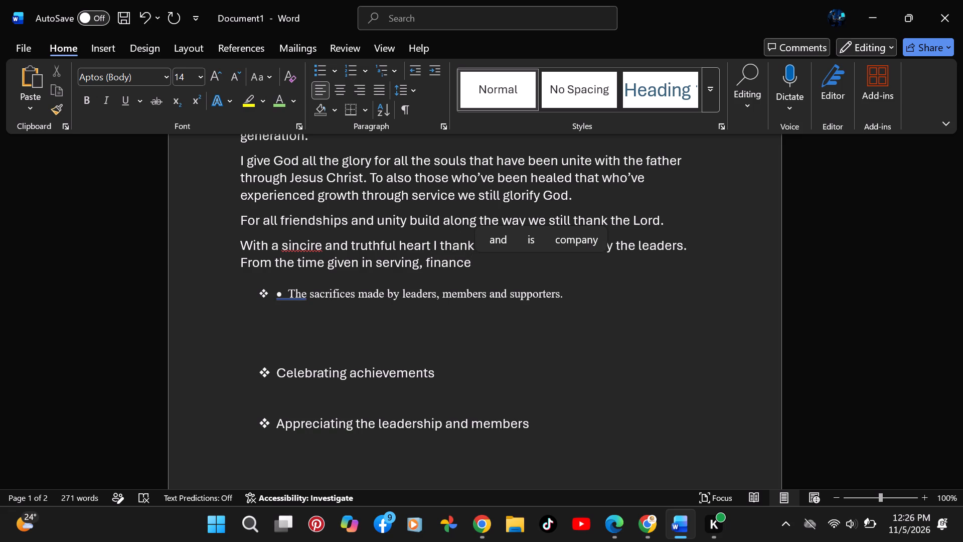
pyautogui.write('s')
pyautogui.press('space')
pyautogui.press('BackSpace')
pyautogui.press('BackSpace')
pyautogui.press('BackSpace')
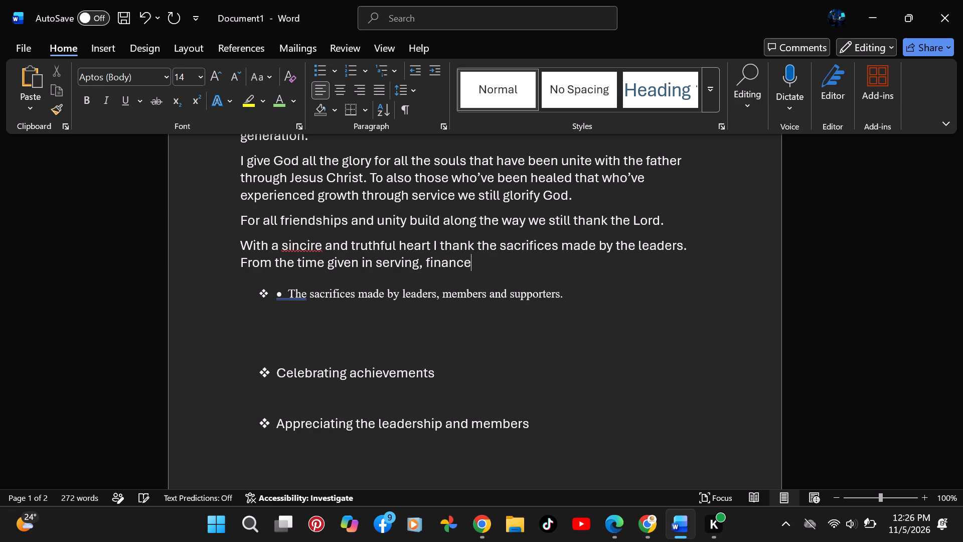
pyautogui.write('s used in ds')
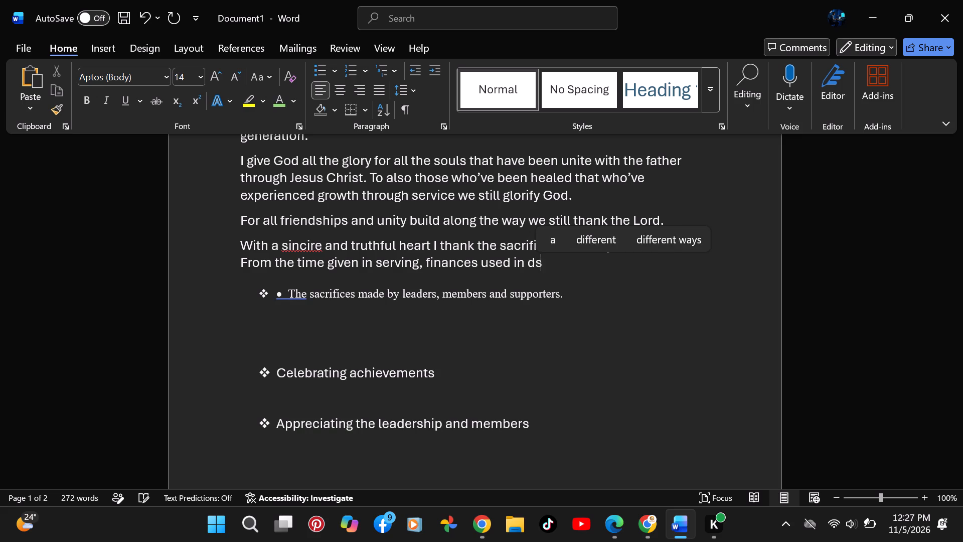
pyautogui.press('BackSpace')
pyautogui.press('BackSpace')
pyautogui.write('support')
pyautogui.write('ing elevateds')
pyautogui.press('space')
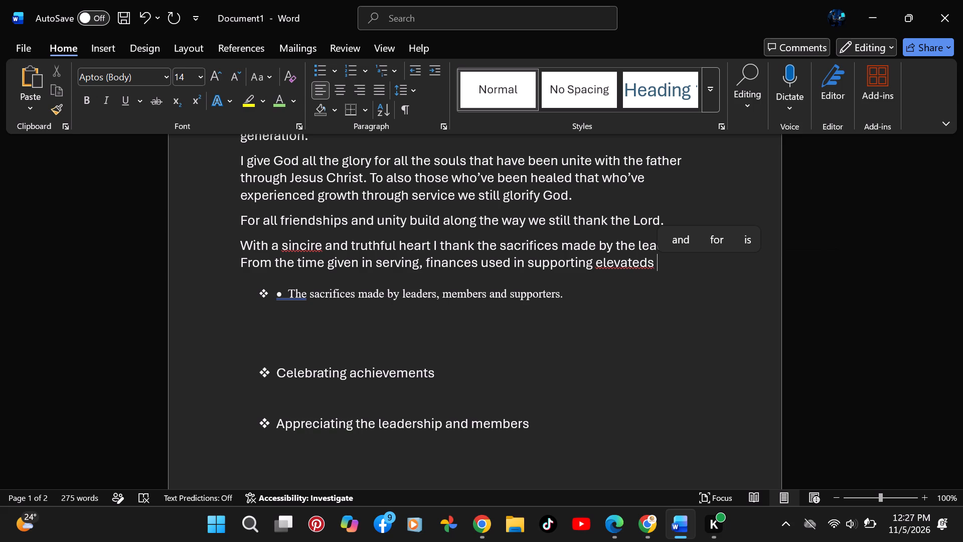
pyautogui.write('events')
pyautogui.press('space')
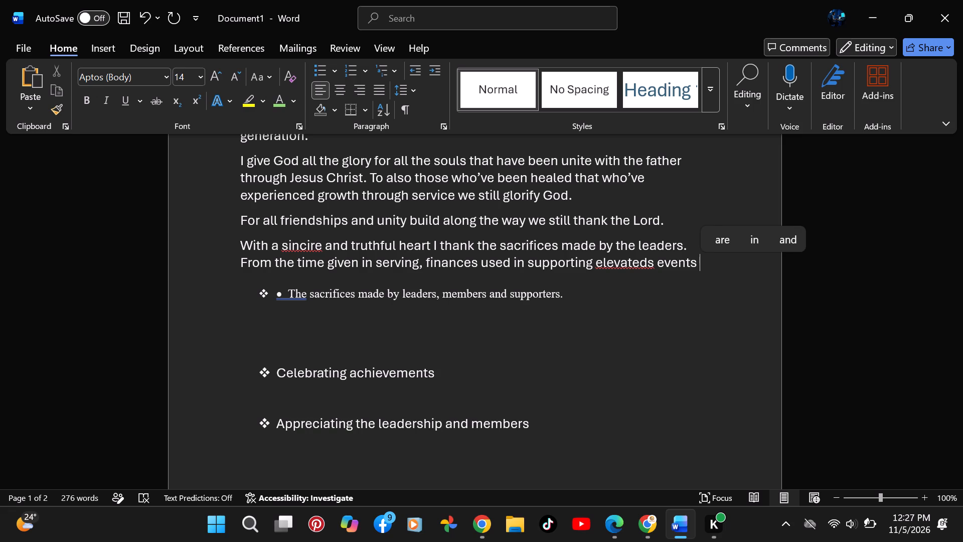
# Complete the second sentence, after "elevateds events", with "and the prayers made for the group.".
pyautogui.write('and')
pyautogui.press('space')
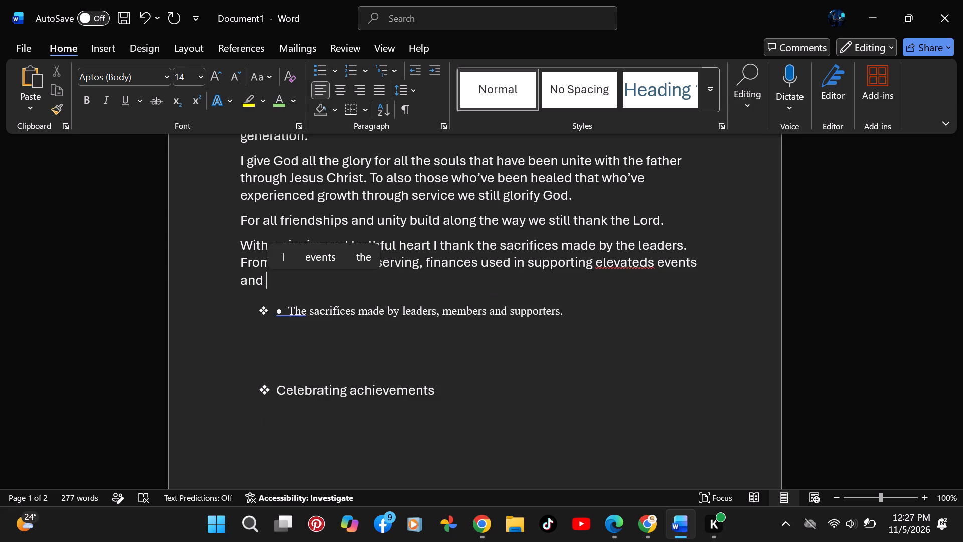
pyautogui.write('the')
pyautogui.press('space')
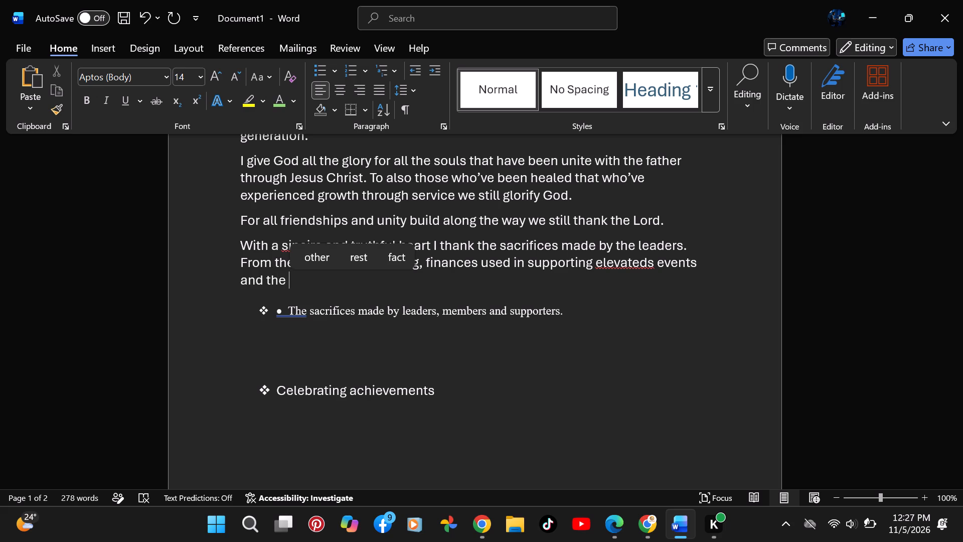
pyautogui.write('prayers a')
pyautogui.press('BackSpace')
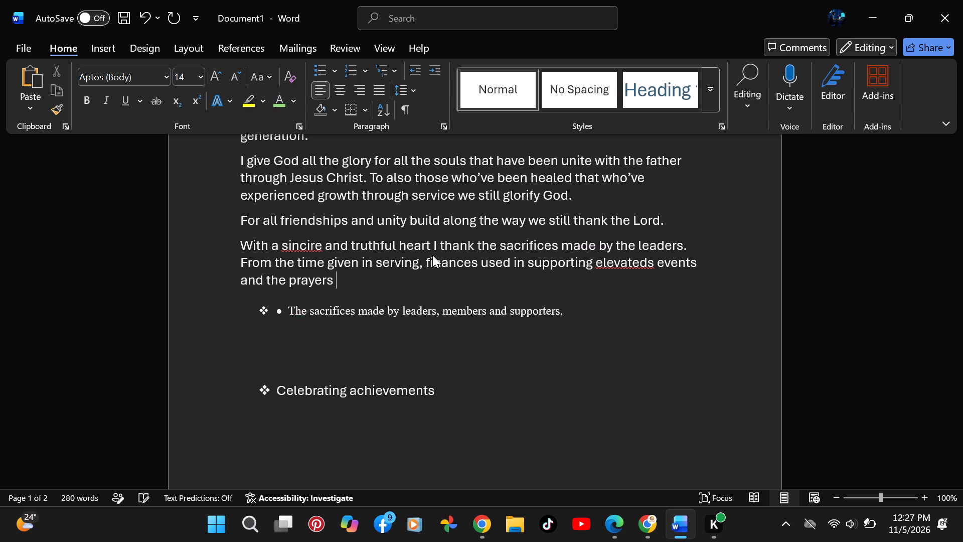
pyautogui.write('am')
pyautogui.press('BackSpace')
pyautogui.press('BackSpace')
pyautogui.write('made')
pyautogui.press('space')
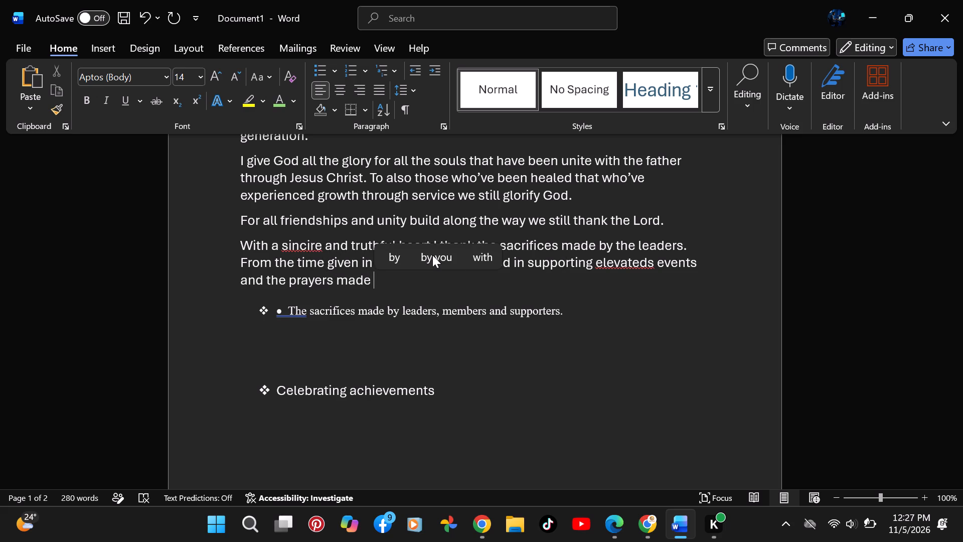
pyautogui.write('for the')
pyautogui.press('space')
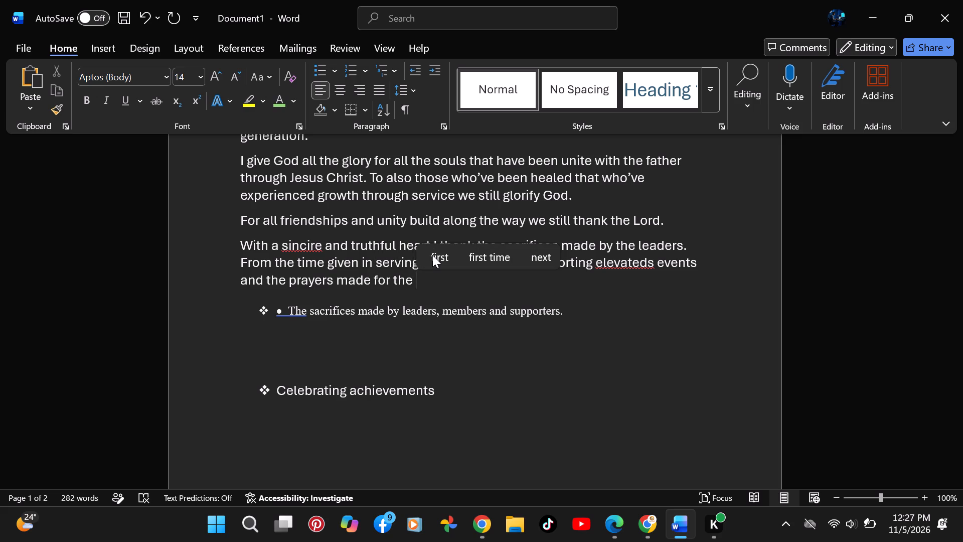
pyautogui.write('group')
pyautogui.press('.')
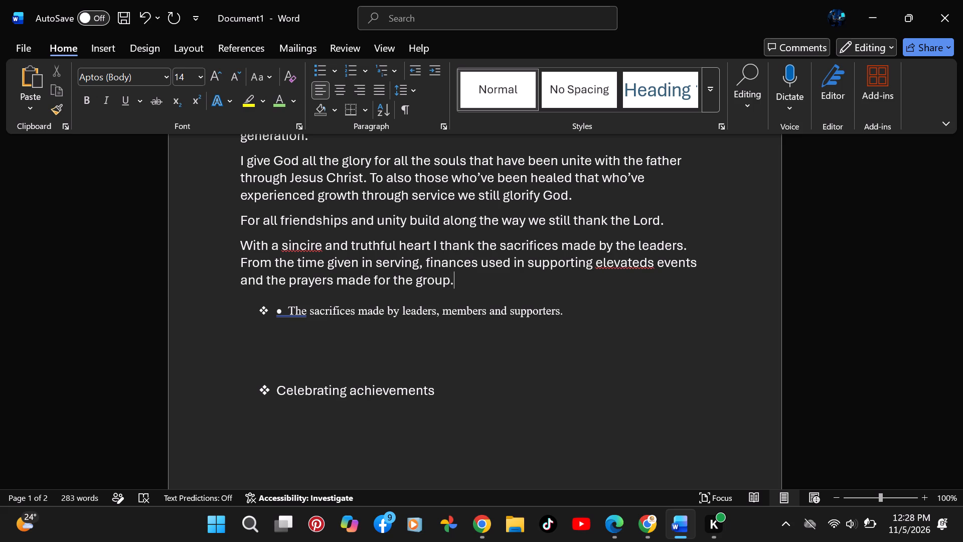
# Correct the misspelled "sincire" to "sincere" in the paragraph thanking the leaders.
pyautogui.click(302, 246)
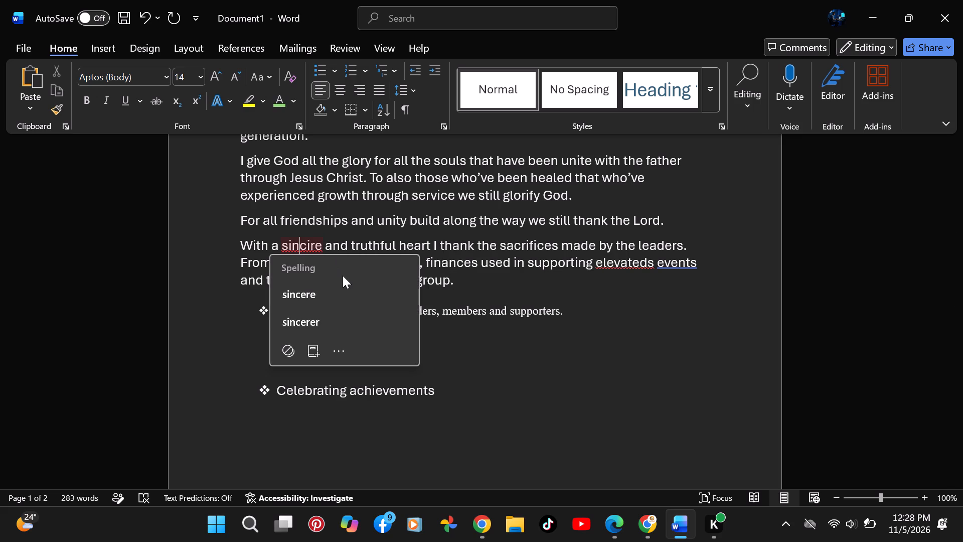
pyautogui.click(331, 301)
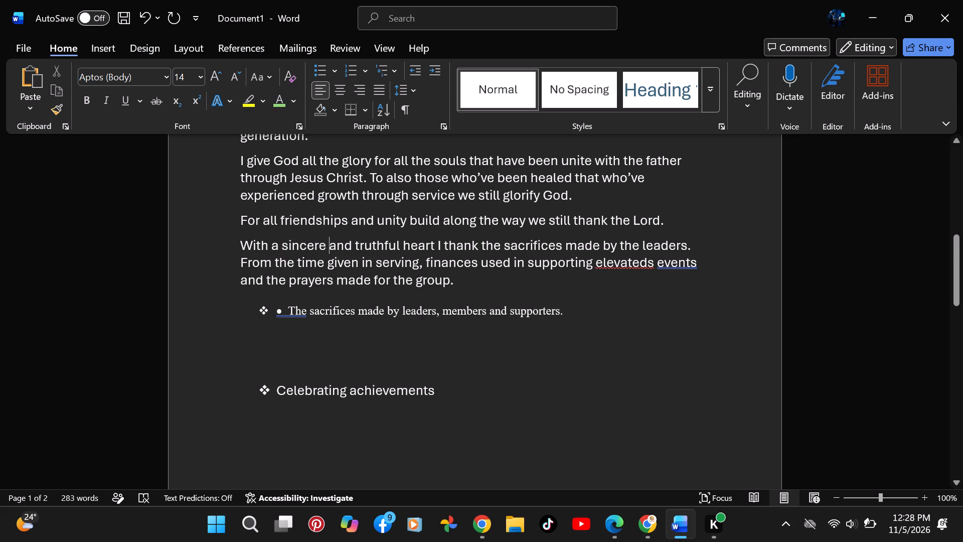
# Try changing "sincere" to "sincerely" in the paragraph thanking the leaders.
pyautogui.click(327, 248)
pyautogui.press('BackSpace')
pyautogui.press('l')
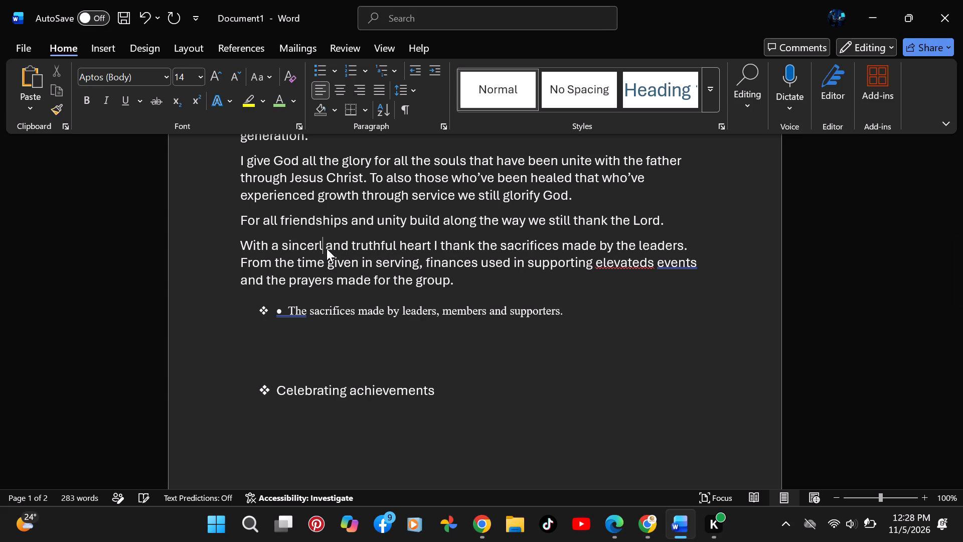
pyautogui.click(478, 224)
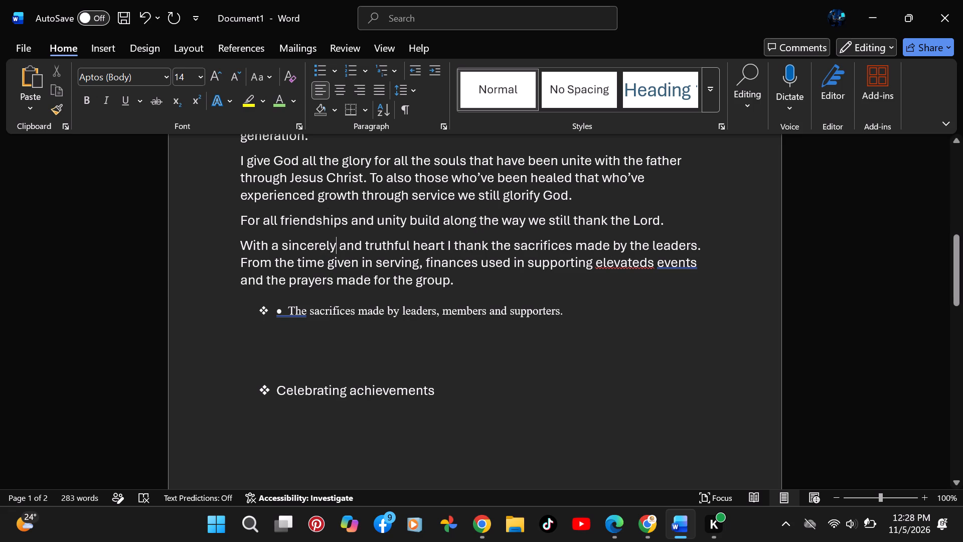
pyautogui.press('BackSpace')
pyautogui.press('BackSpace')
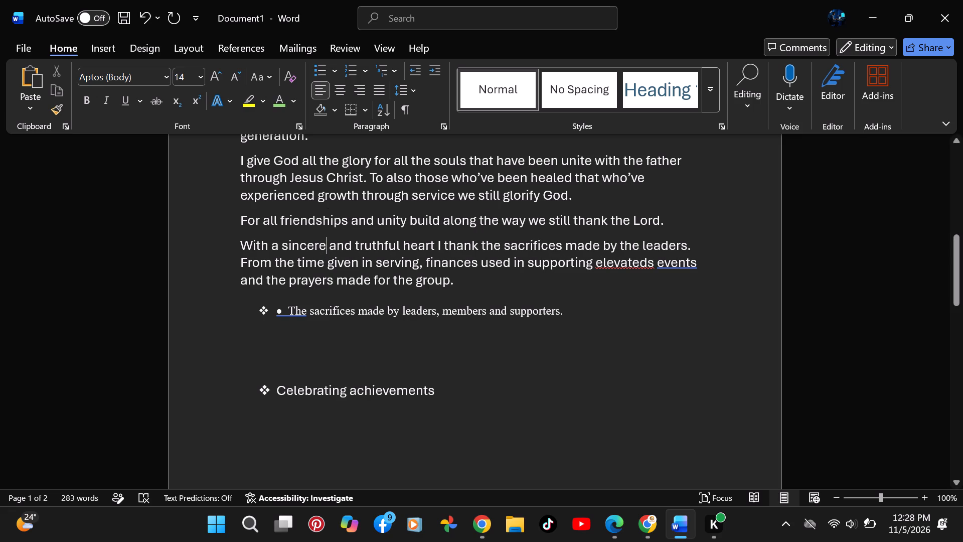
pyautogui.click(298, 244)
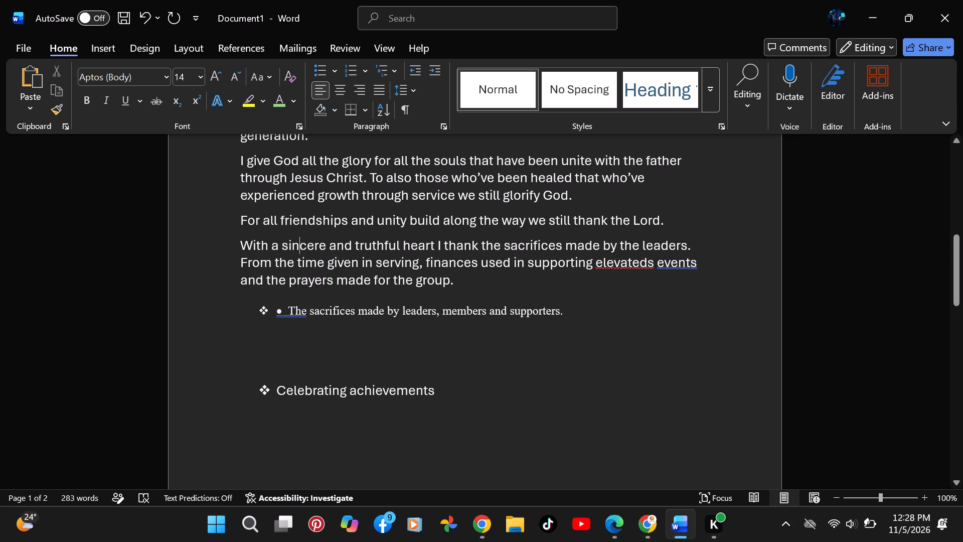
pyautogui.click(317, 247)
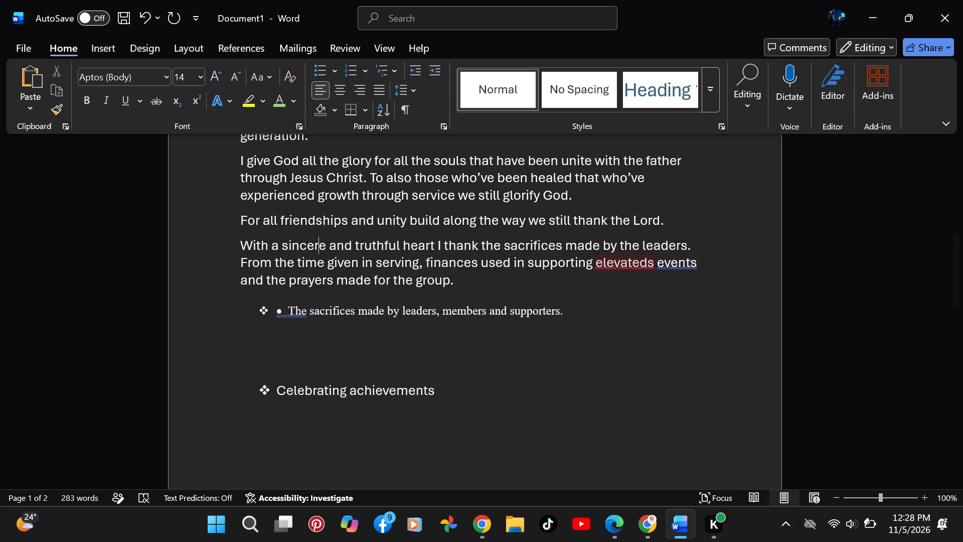
# Correct the misspelled "elevateds" to "elevated" in the paragraph's second sentence.
pyautogui.click(619, 263)
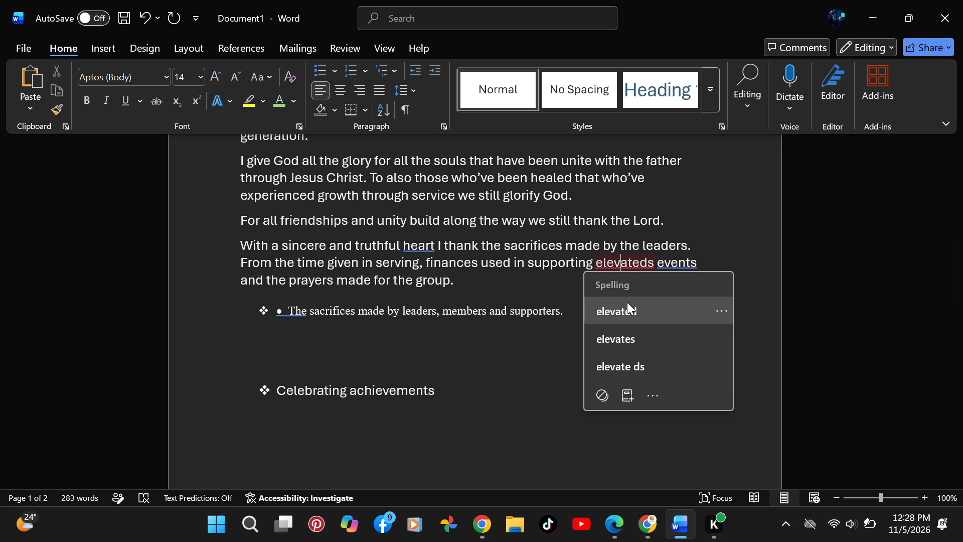
pyautogui.click(628, 315)
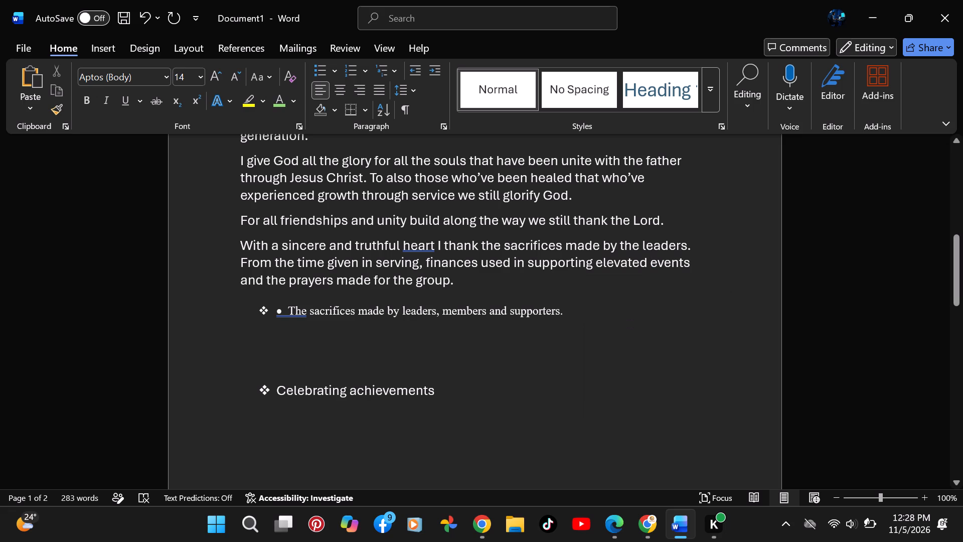
# Replace "supporting" with "financing" before "elevated events" in the second sentence.
pyautogui.click(628, 267)
pyautogui.click(595, 263)
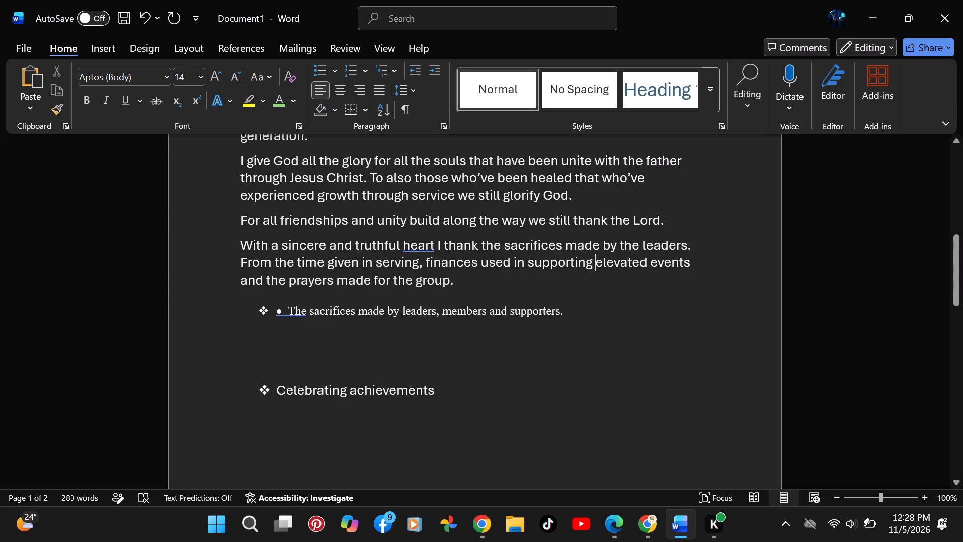
pyautogui.click(593, 265)
pyautogui.moveTo(593, 265); pyautogui.dragTo(526, 266)
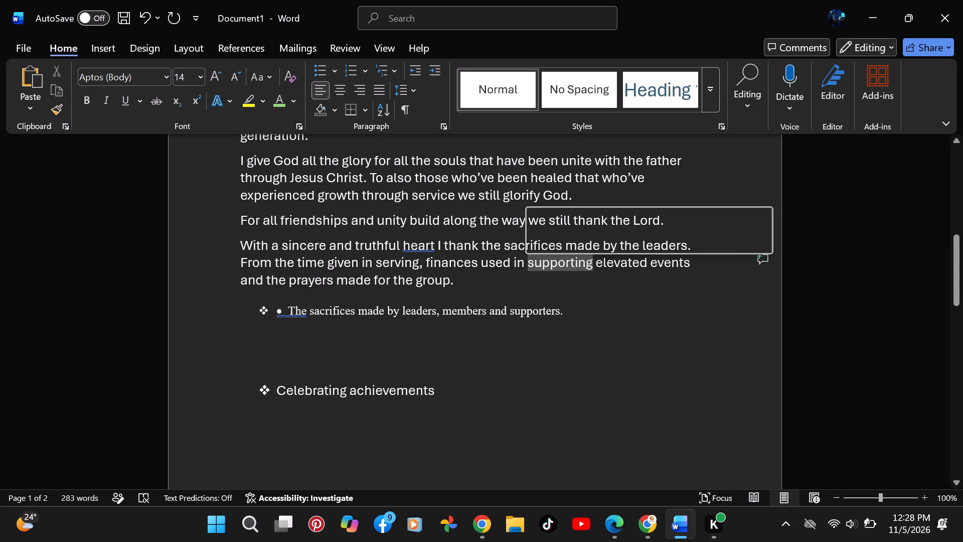
pyautogui.write('financing')
pyautogui.press('space')
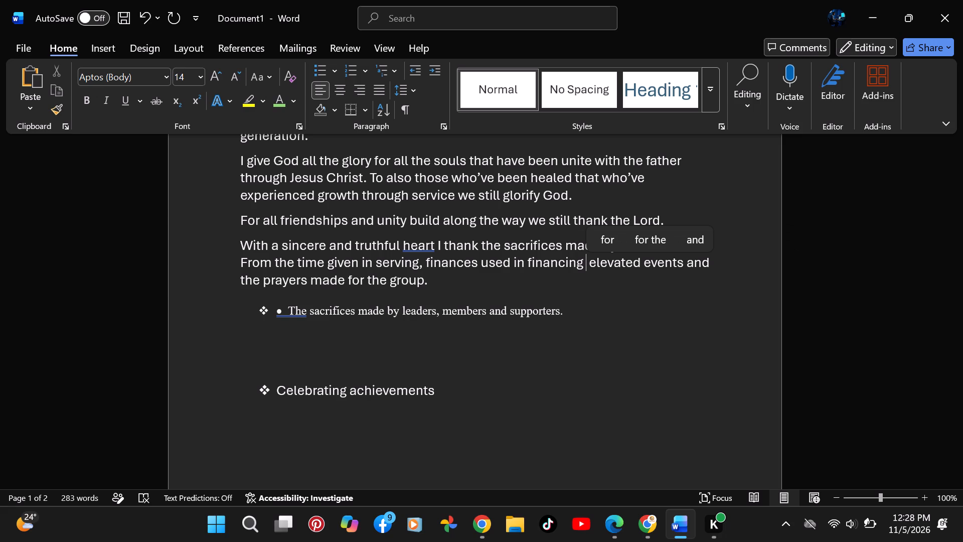
pyautogui.press('BackSpace')
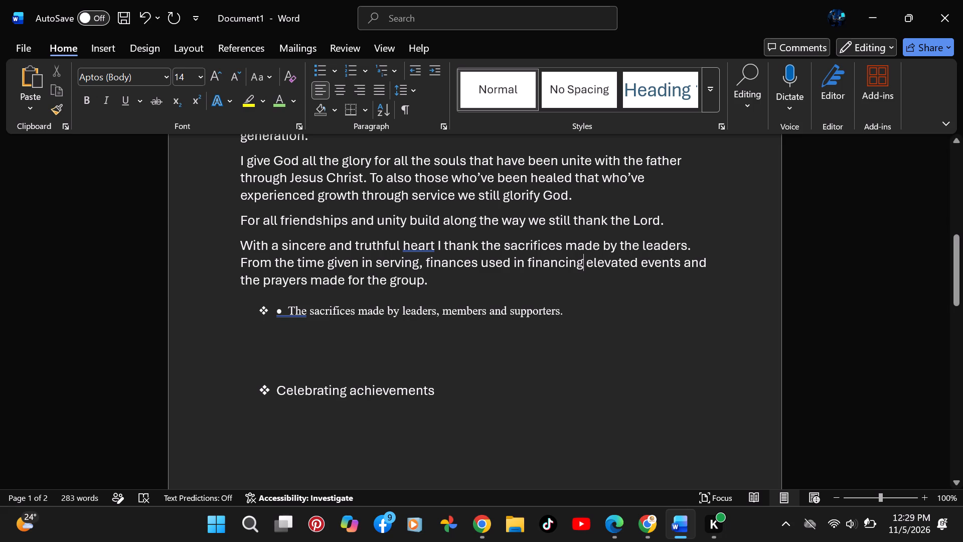
# Accept the suggested grammar correction that adds a comma after "heart" in the paragraph's first sentence.
pyautogui.click(415, 247)
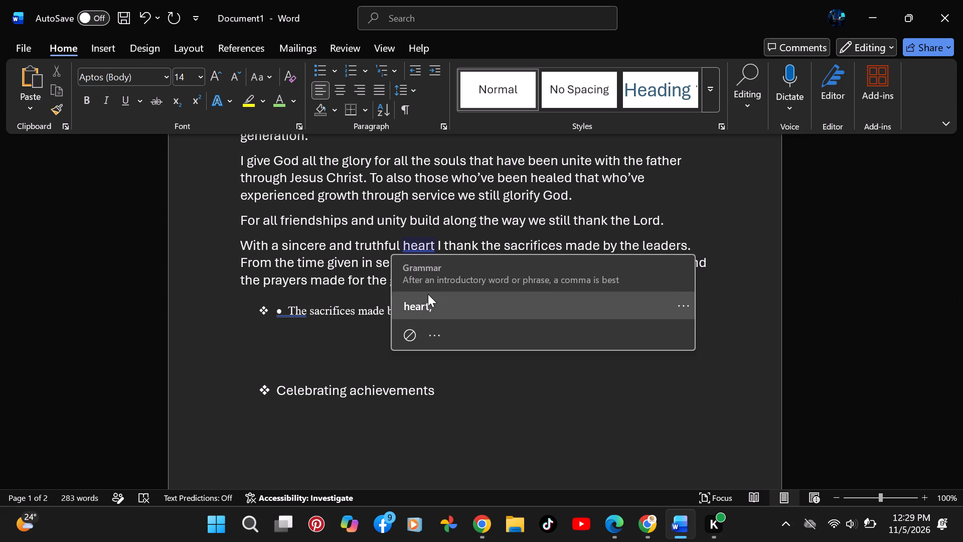
pyautogui.click(428, 294)
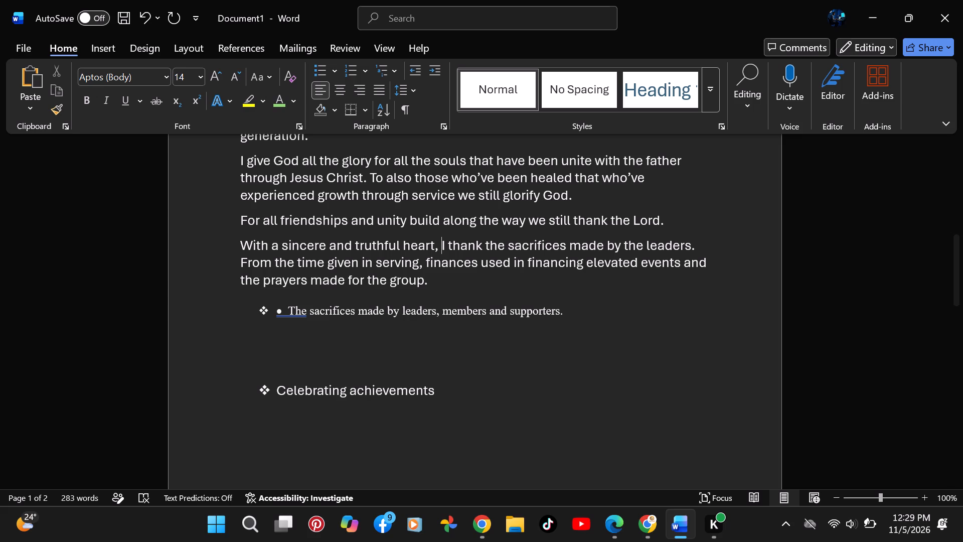
# Start a new paragraph below the one about the leaders' sacrifices with "Another group".
pyautogui.click(497, 288)
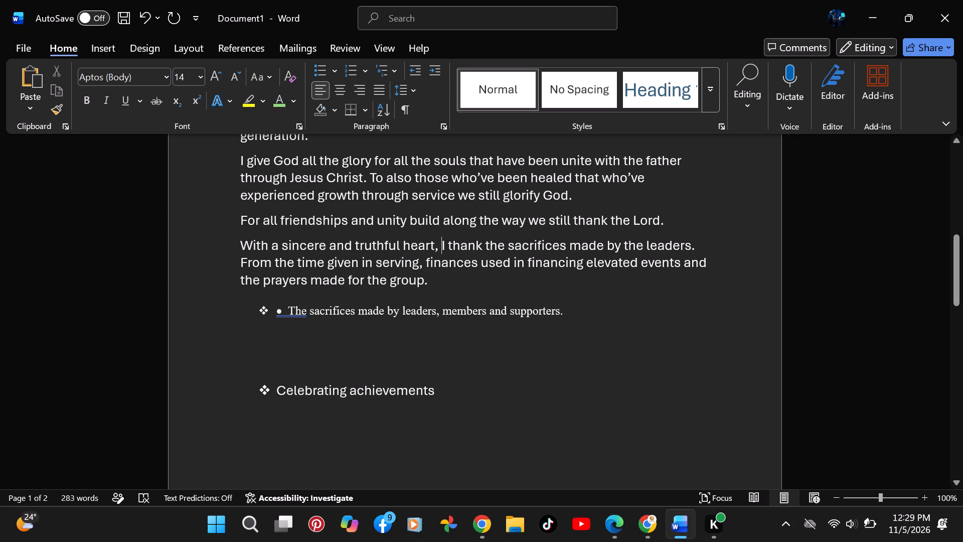
pyautogui.press('Return')
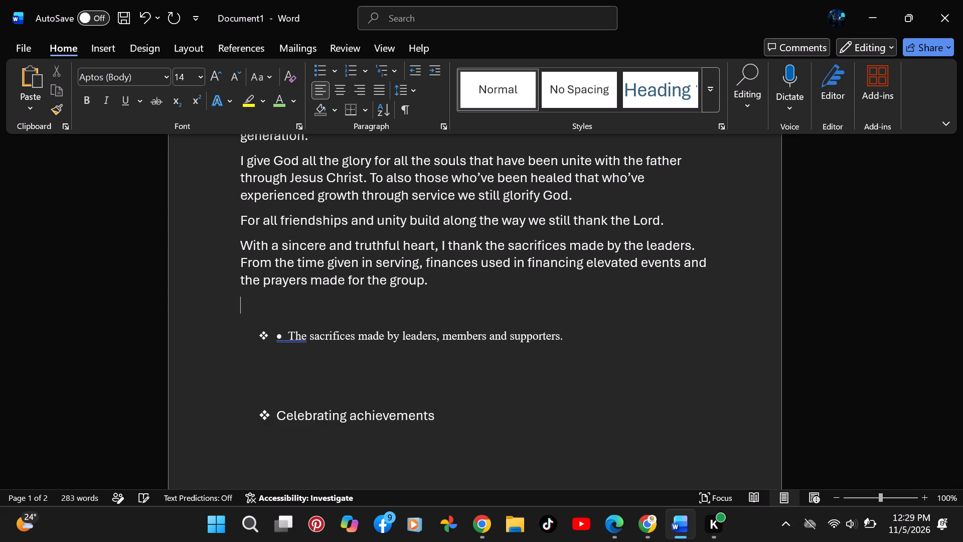
pyautogui.press('a')
pyautogui.write('nother')
pyautogui.press('space')
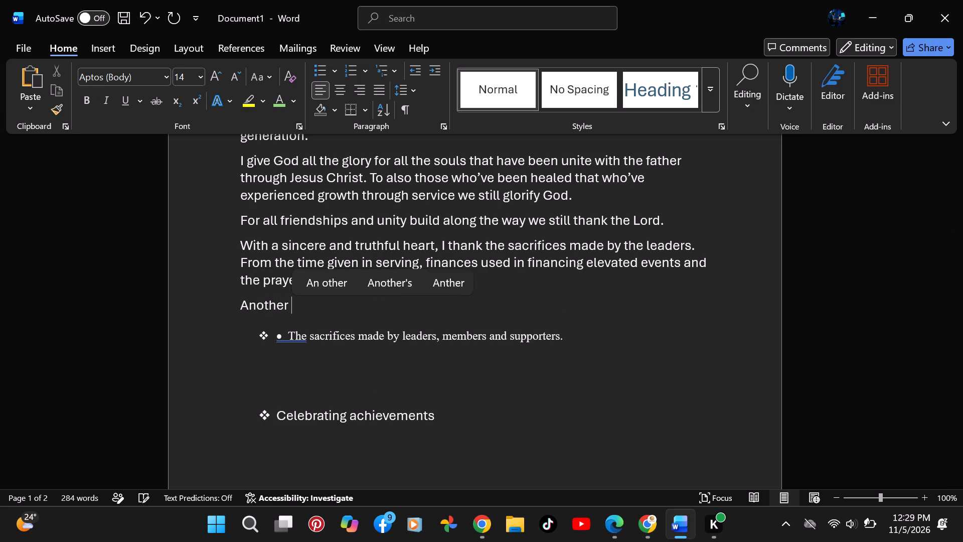
pyautogui.write('gr')
pyautogui.write('oup')
pyautogui.press('space')
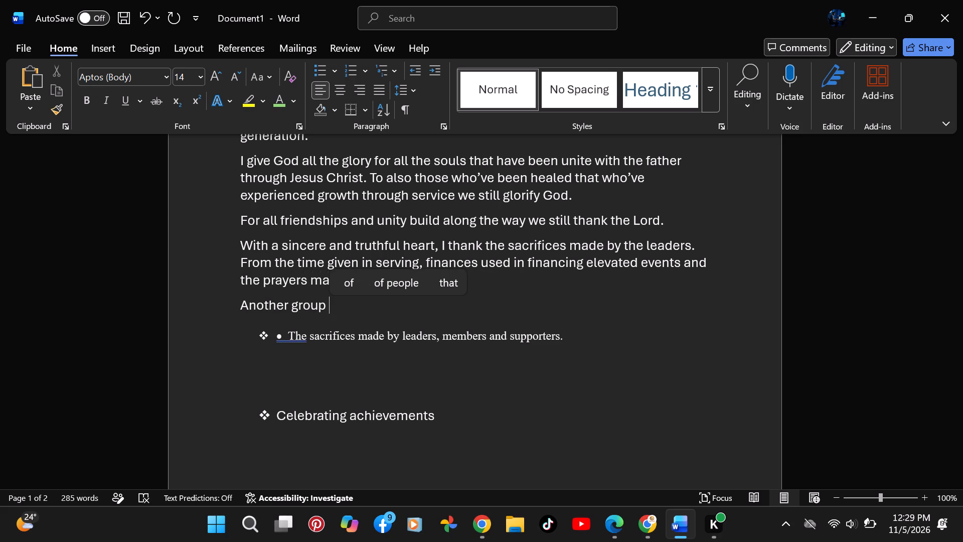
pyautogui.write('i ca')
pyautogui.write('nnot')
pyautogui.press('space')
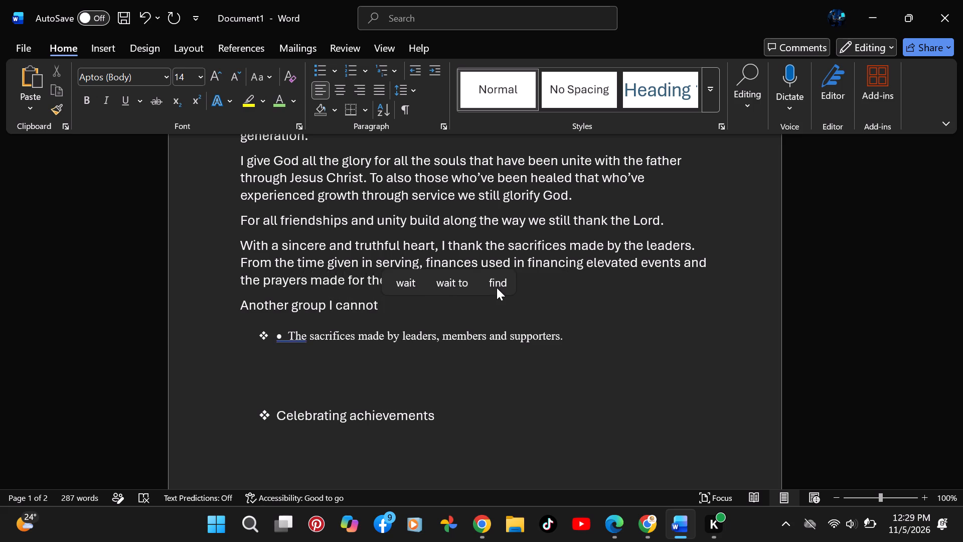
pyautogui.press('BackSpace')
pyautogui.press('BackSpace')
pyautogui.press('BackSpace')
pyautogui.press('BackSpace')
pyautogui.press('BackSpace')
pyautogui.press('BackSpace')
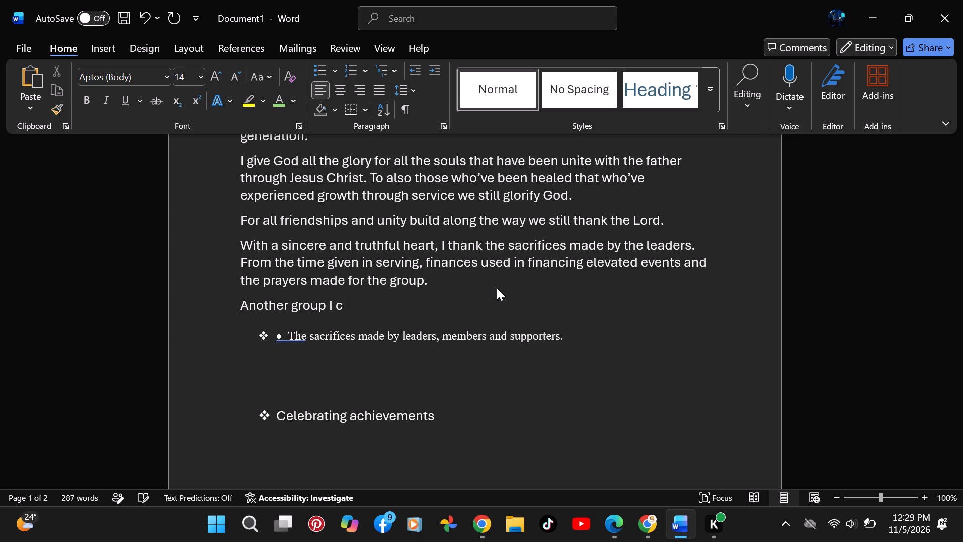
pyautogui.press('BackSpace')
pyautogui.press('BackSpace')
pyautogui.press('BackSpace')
# Continue the new paragraph after "Another group" with "is our members,".
pyautogui.write('is')
pyautogui.press('space')
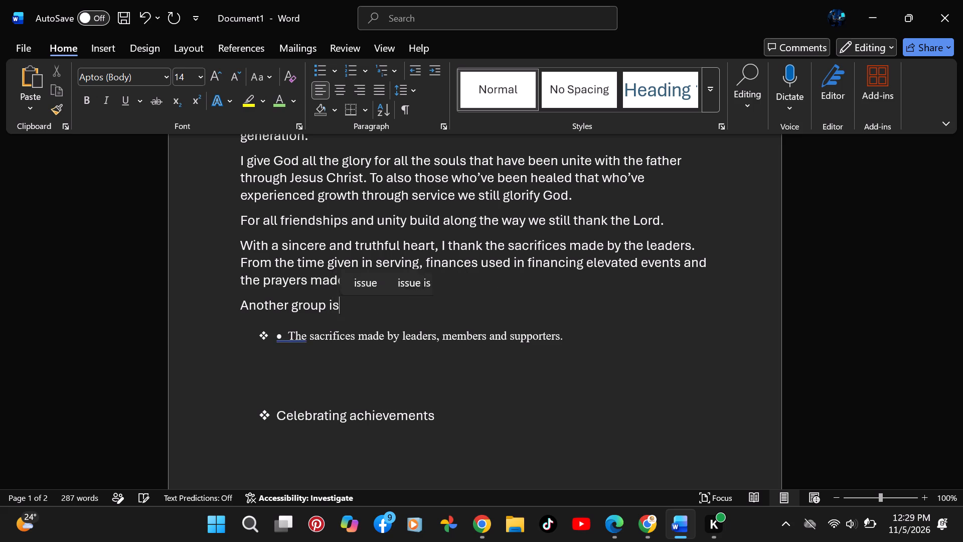
pyautogui.write('our')
pyautogui.press('space')
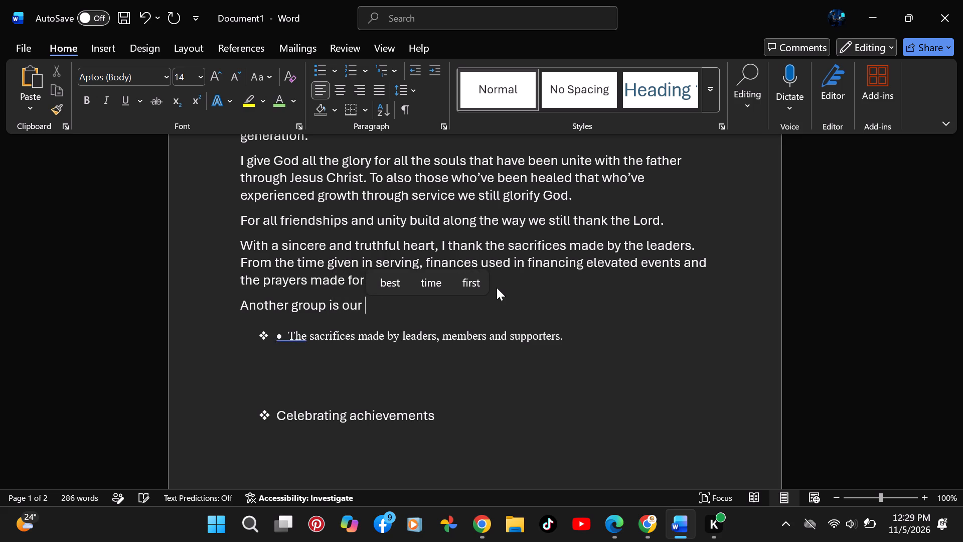
pyautogui.write('mem')
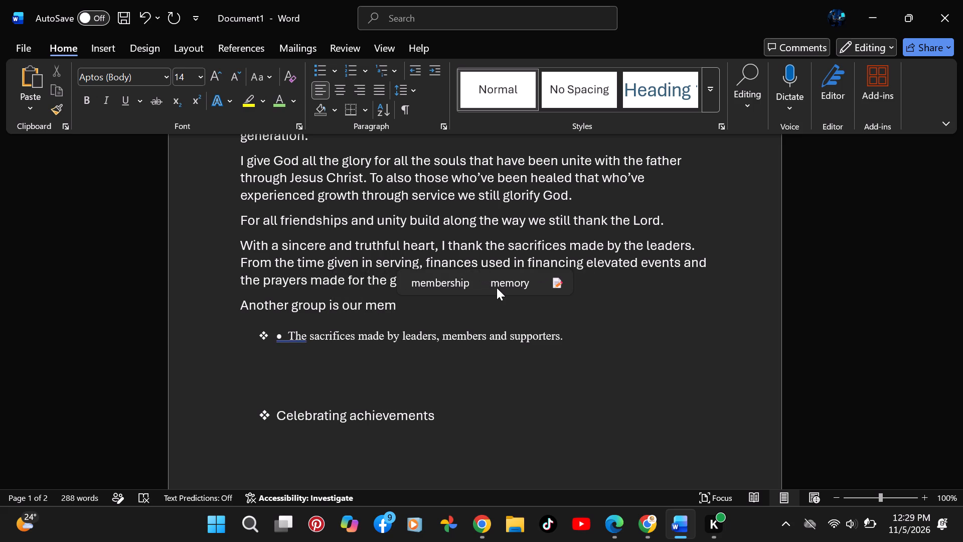
pyautogui.write('berw')
pyautogui.press('BackSpace')
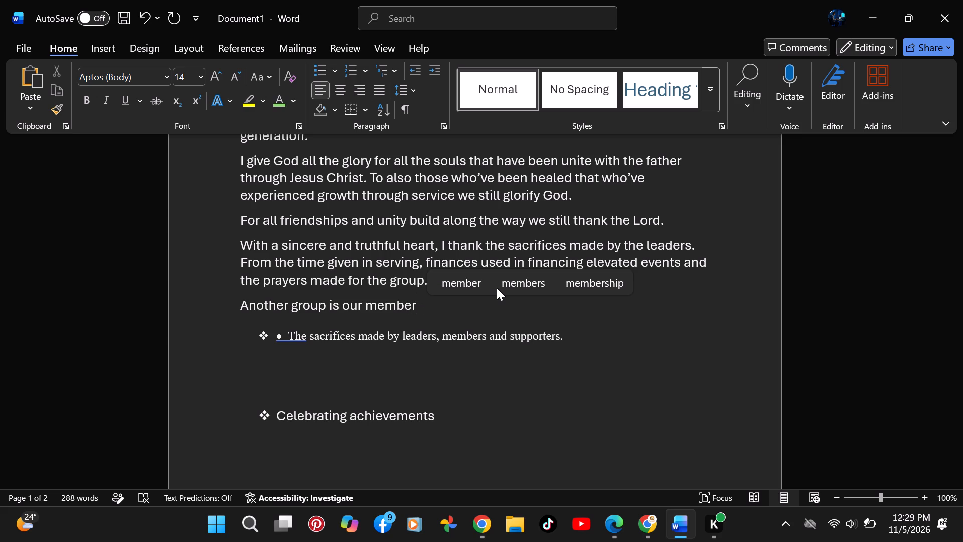
pyautogui.press('s')
pyautogui.write(',')
pyautogui.press('space')
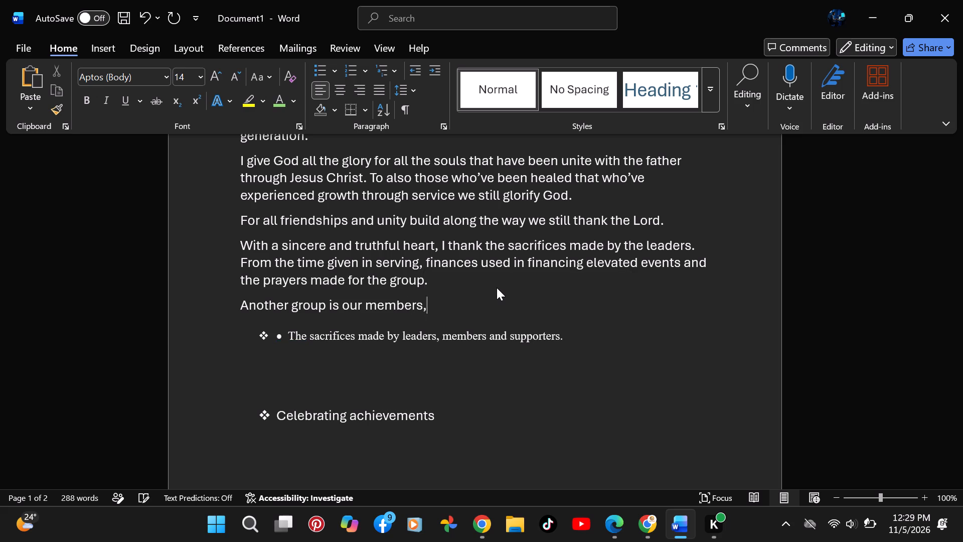
# Continue the members paragraph with "your support has been immense from accompanying us to ministrations outside mlolongo".
pyautogui.write('your support has')
pyautogui.press('space')
pyautogui.write('been immense from')
pyautogui.press('space')
pyautogui.press('a')
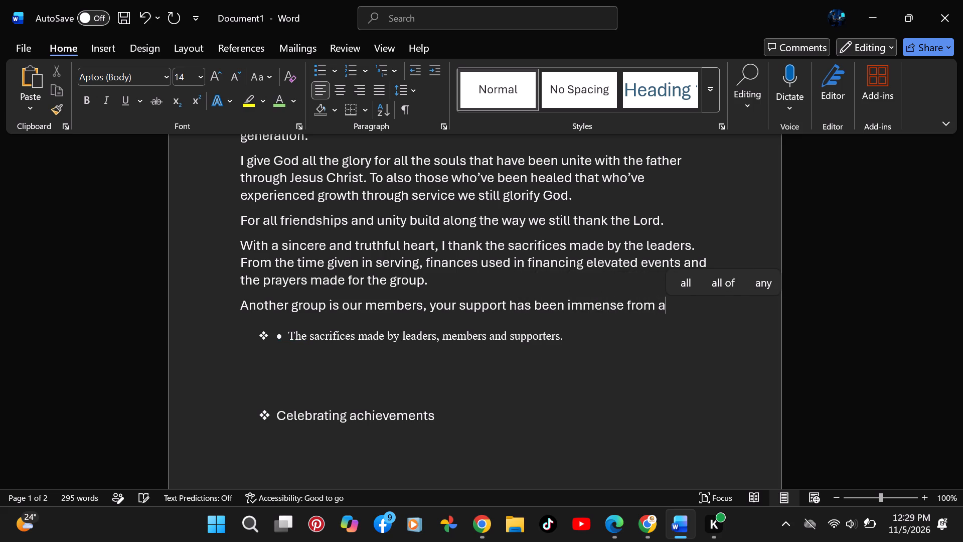
pyautogui.write('ccompan')
pyautogui.write('ying')
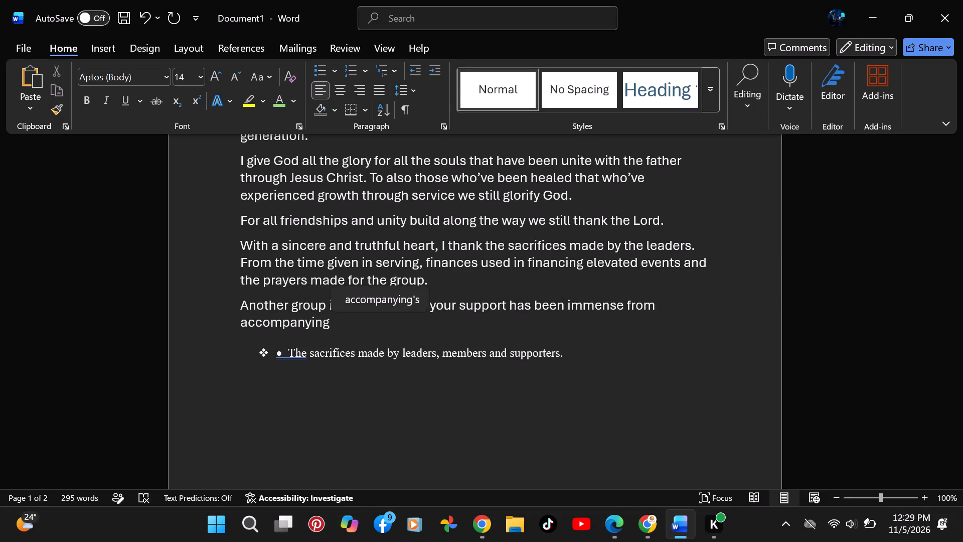
pyautogui.press('space')
pyautogui.write('us to ministrations outside')
pyautogui.press('space')
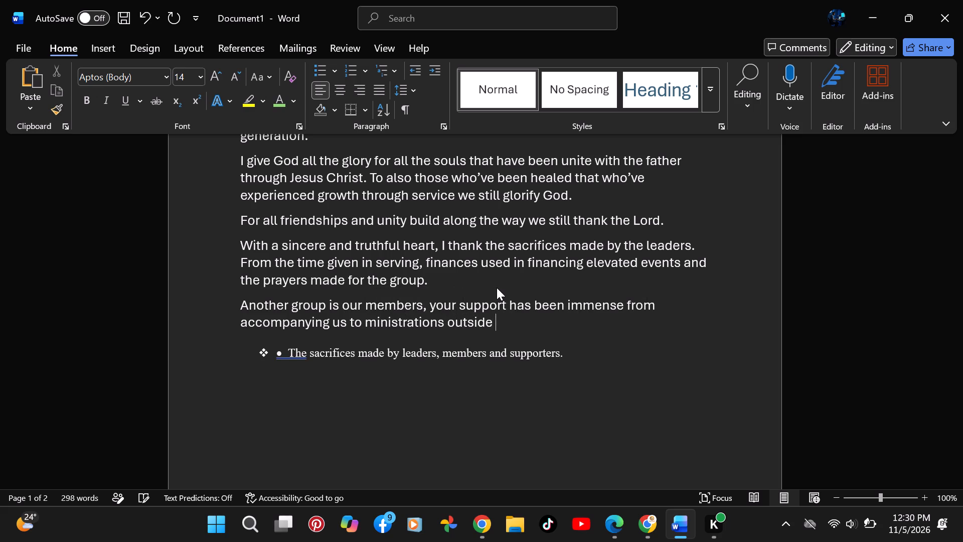
pyautogui.write('mlolongo')
pyautogui.press('space')
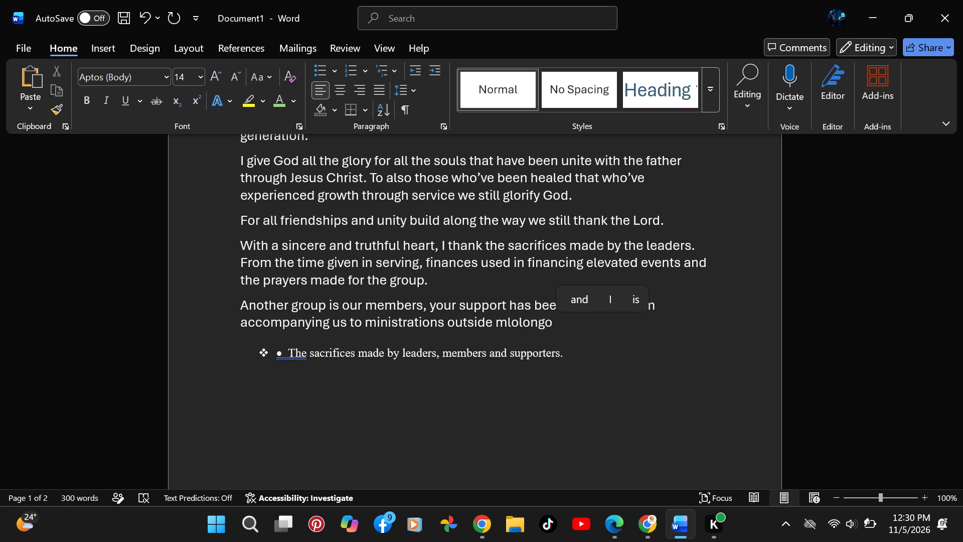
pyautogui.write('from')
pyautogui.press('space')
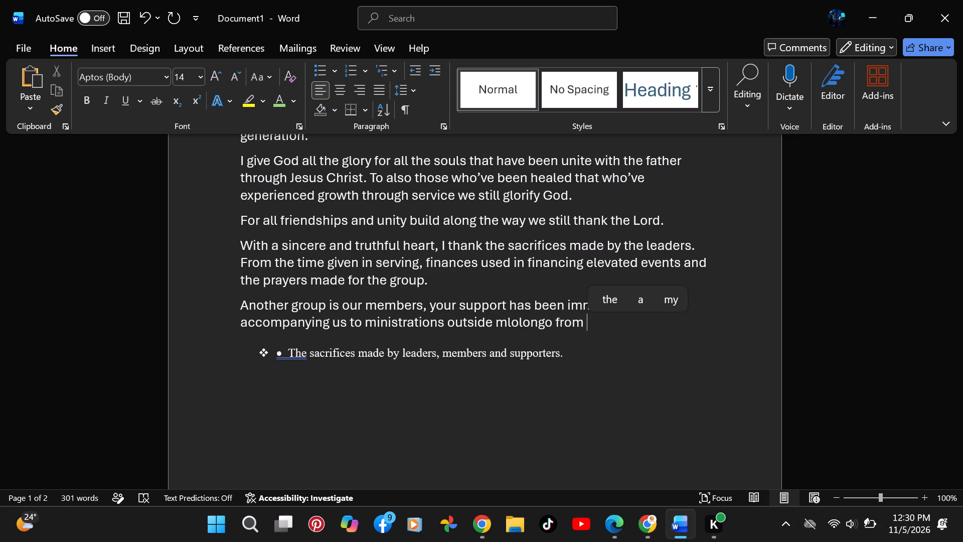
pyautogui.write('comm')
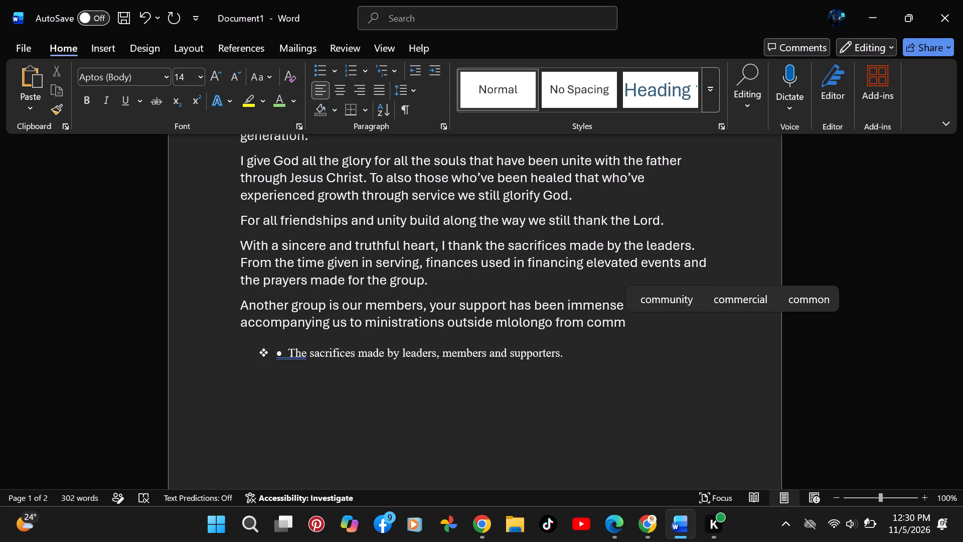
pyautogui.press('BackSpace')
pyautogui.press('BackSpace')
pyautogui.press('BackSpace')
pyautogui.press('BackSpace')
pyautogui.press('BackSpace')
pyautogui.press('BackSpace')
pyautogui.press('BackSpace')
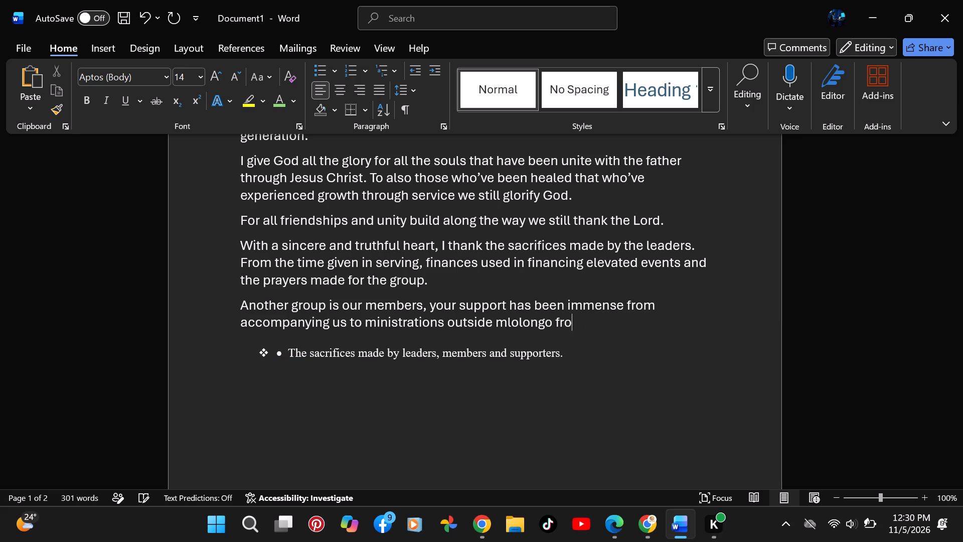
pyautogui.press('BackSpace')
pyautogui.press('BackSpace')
# Extend the sentence after "mlolongo" with "to attending all of our events", spelled correctly.
pyautogui.write('to attem')
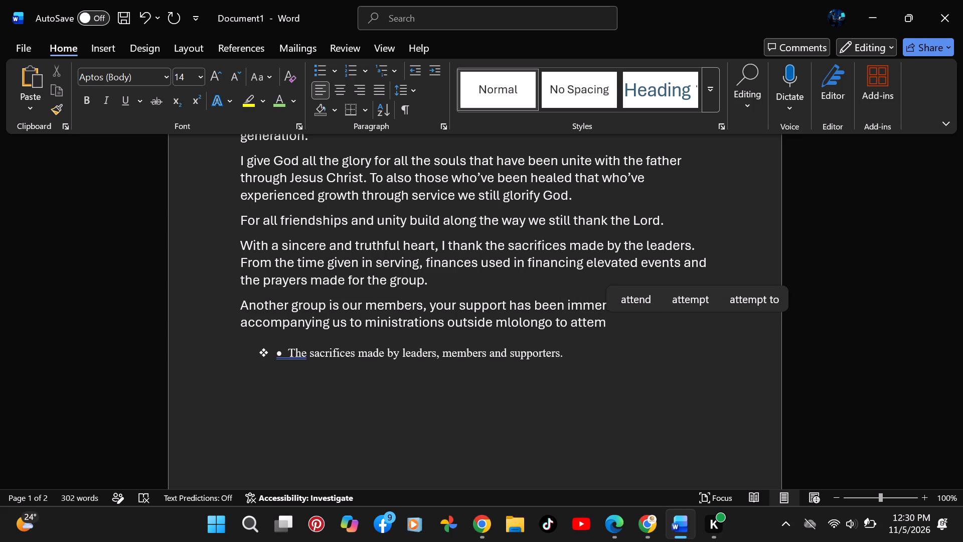
pyautogui.press('BackSpace')
pyautogui.write('nding')
pyautogui.press('space')
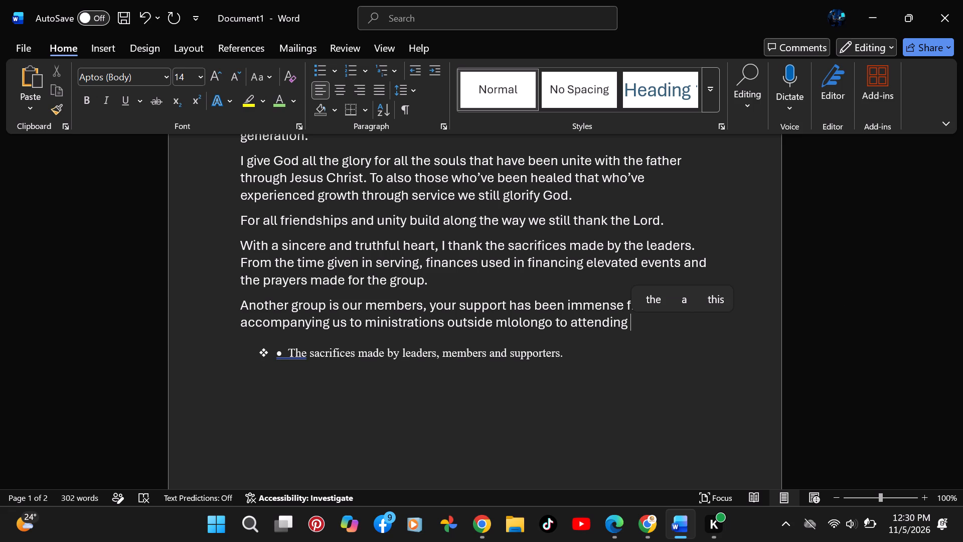
pyautogui.write('alll')
pyautogui.press('BackSpace')
pyautogui.press('space')
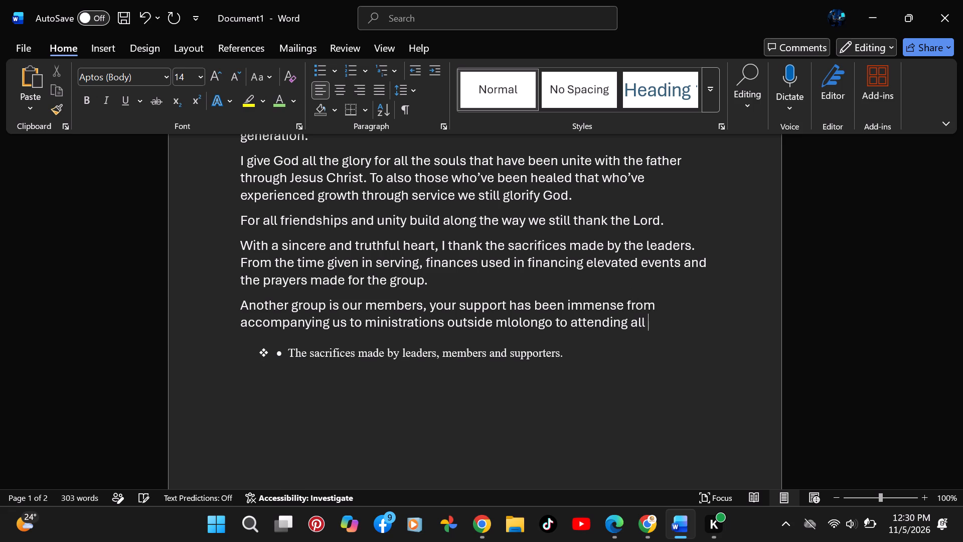
pyautogui.write('of ou')
pyautogui.write('r enb')
pyautogui.press('BackSpace')
pyautogui.write('nts')
pyautogui.press('space')
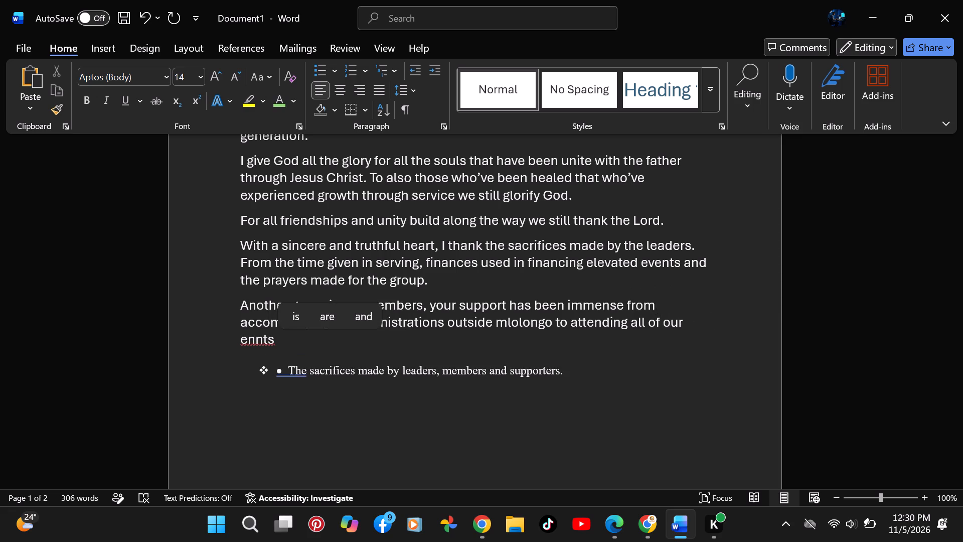
pyautogui.click(252, 348)
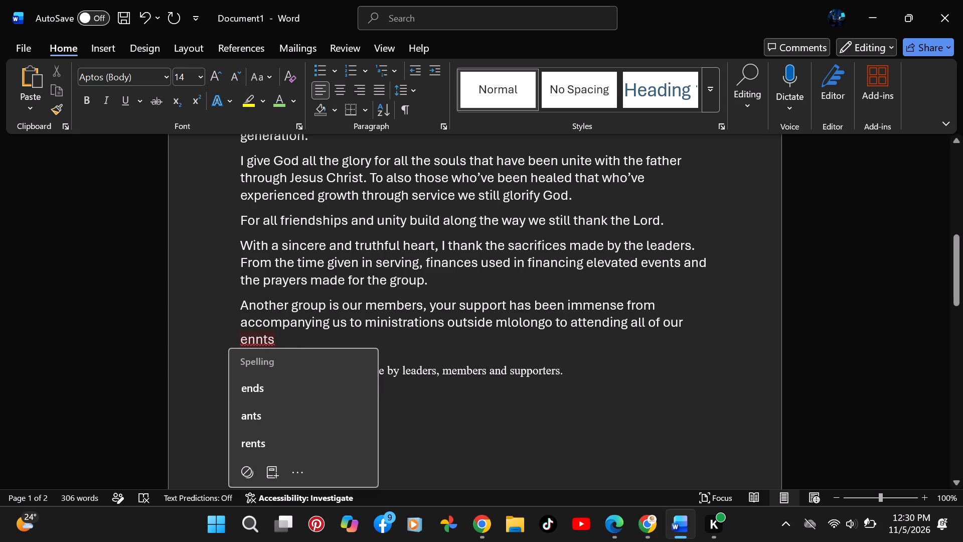
pyautogui.press('BackSpace')
pyautogui.write('ve')
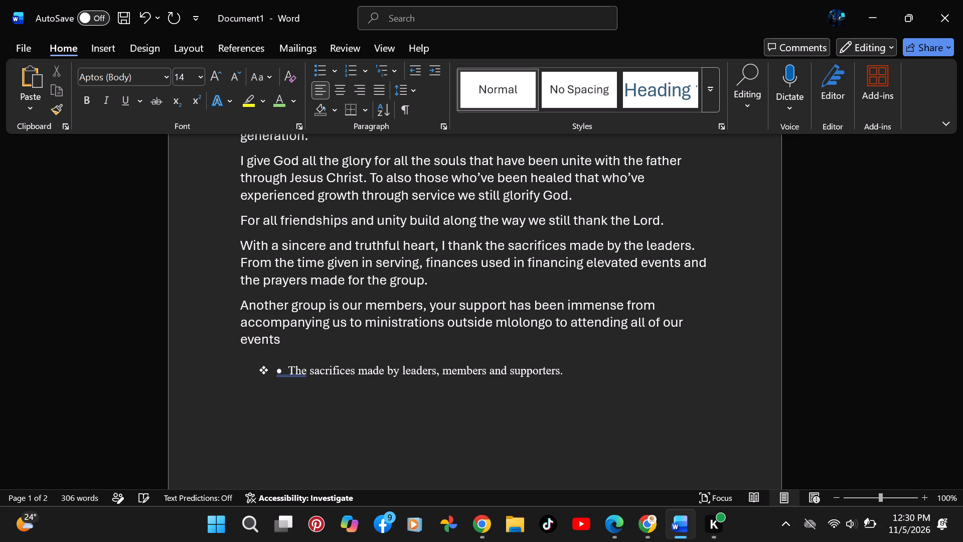
pyautogui.click(282, 350)
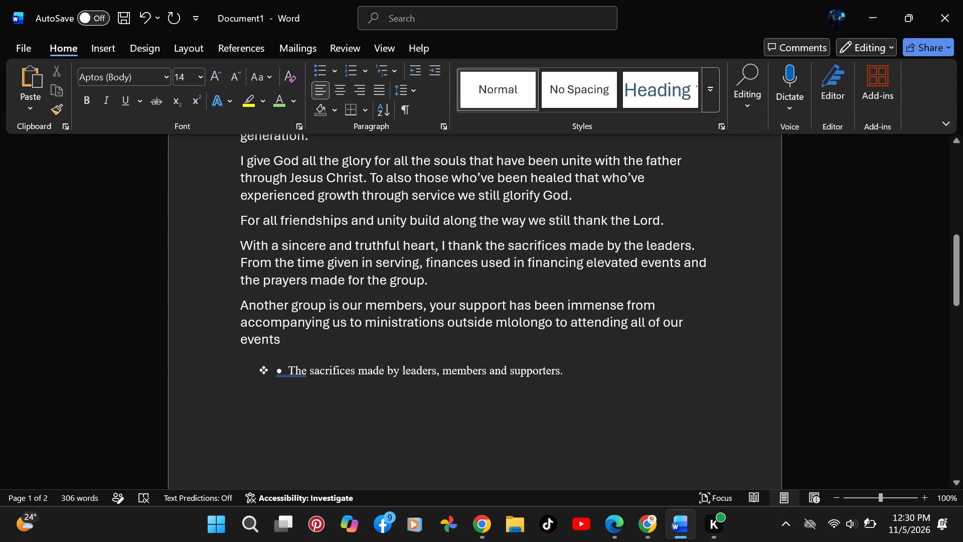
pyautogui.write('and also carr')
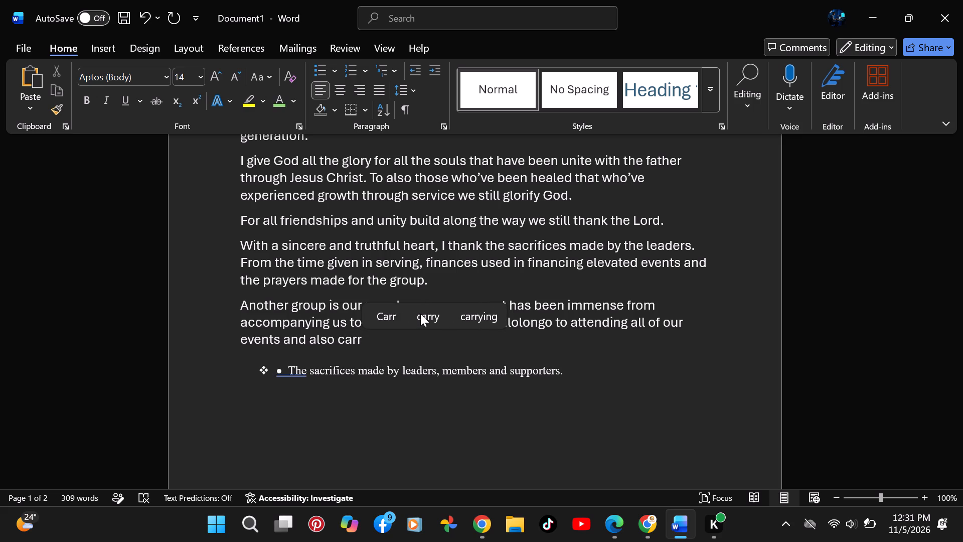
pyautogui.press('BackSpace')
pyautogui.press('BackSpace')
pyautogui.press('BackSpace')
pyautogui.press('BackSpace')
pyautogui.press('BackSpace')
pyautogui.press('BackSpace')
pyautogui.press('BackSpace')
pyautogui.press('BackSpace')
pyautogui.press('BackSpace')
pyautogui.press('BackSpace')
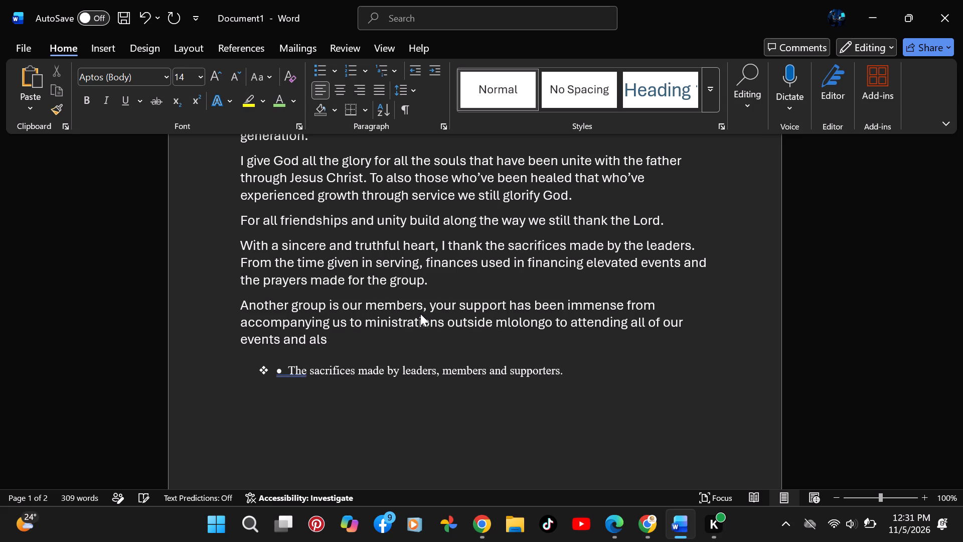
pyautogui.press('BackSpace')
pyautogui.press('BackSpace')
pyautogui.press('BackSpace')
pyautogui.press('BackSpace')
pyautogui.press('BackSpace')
# End the members paragraph with a period after "events".
pyautogui.press('.')
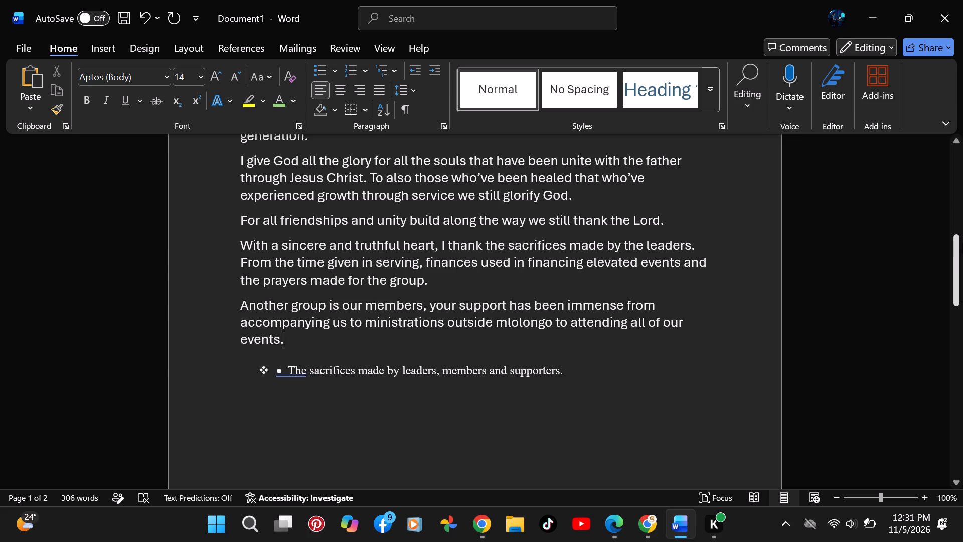
# Delete the outline bullet about the sacrifices made by leaders, members and supporters, plus the blank lines above "Celebrating achievements".
pyautogui.moveTo(959, 258); pyautogui.dragTo(954, 265)
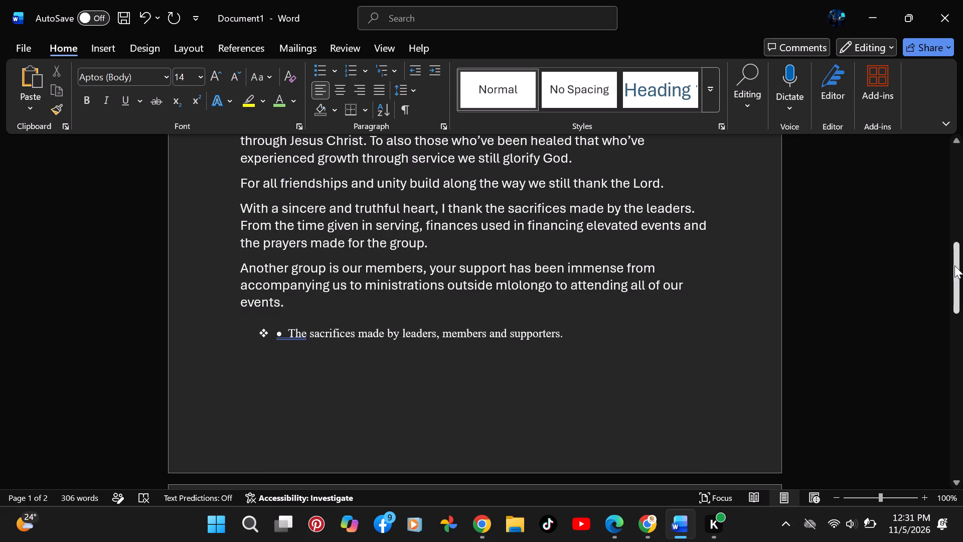
pyautogui.moveTo(954, 265); pyautogui.dragTo(949, 291)
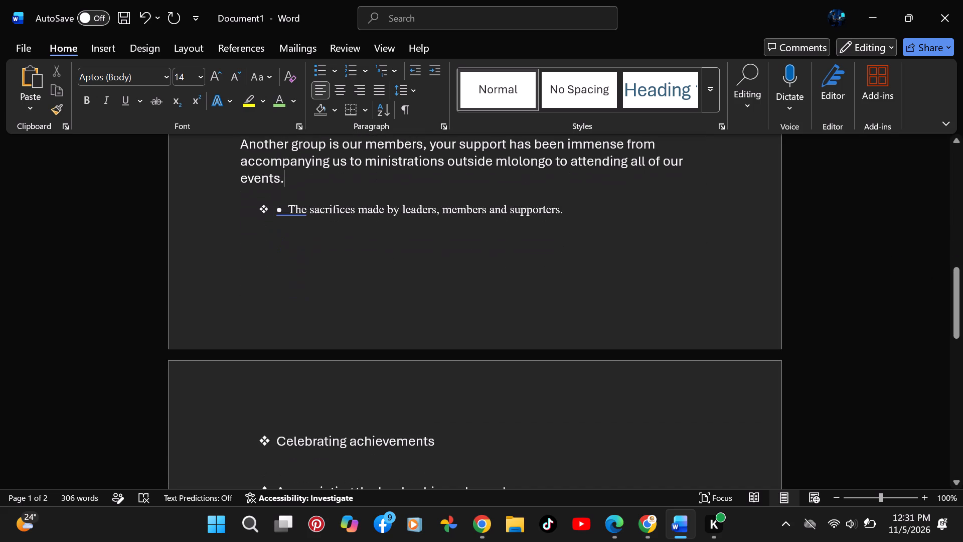
pyautogui.moveTo(563, 210); pyautogui.dragTo(261, 211)
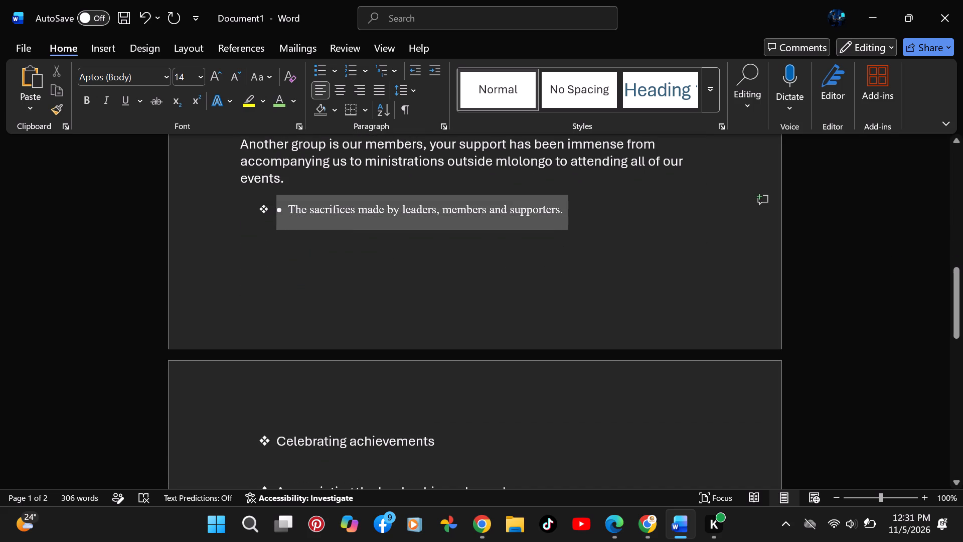
pyautogui.press('BackSpace')
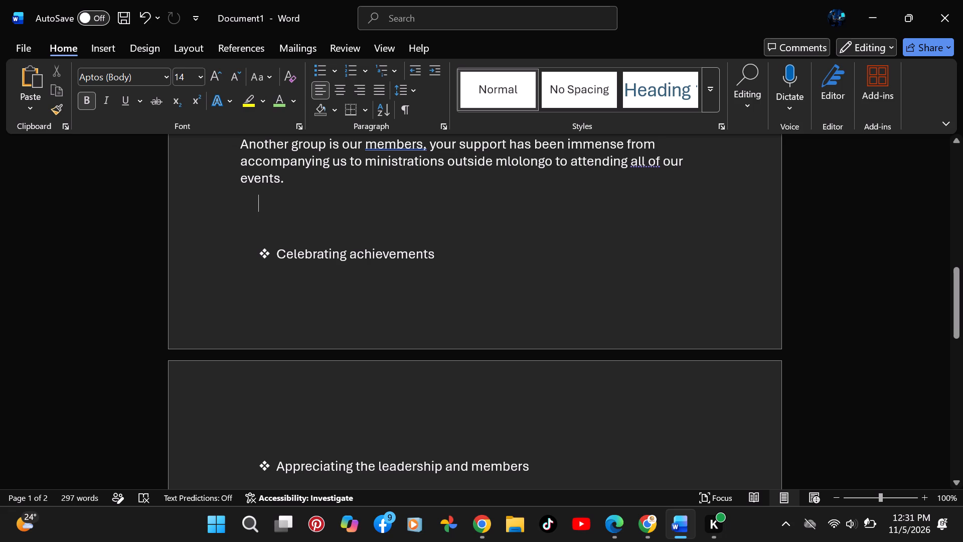
pyautogui.click(145, 21)
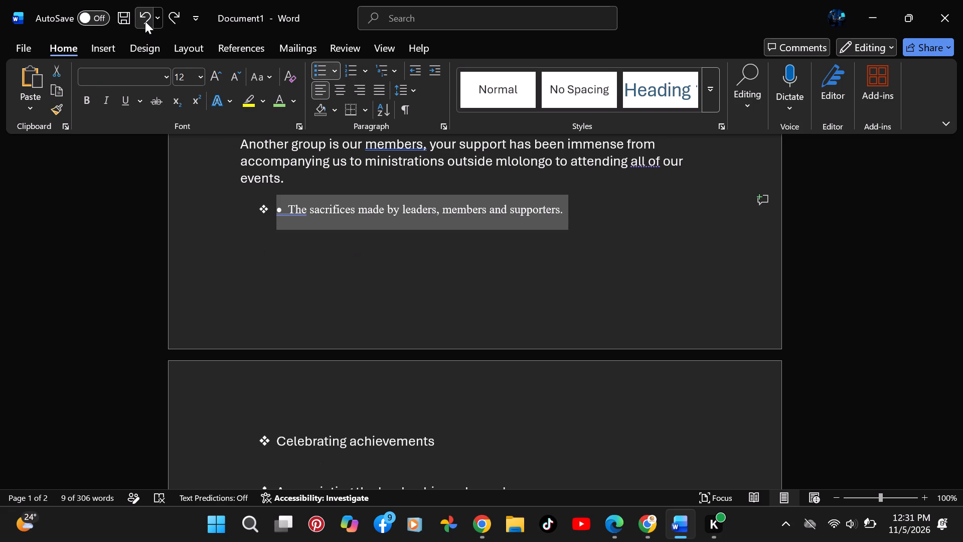
pyautogui.press('BackSpace')
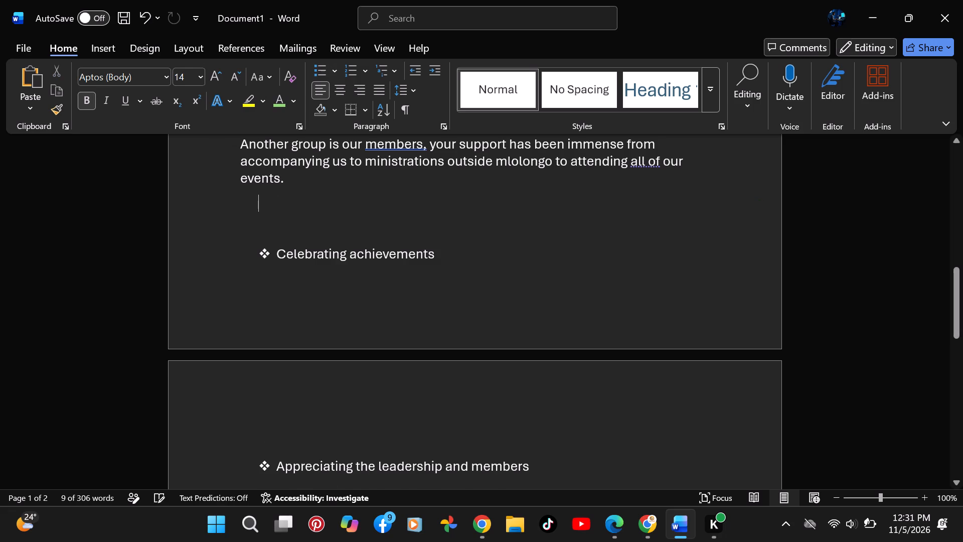
pyautogui.press('BackSpace')
pyautogui.press('BackSpace')
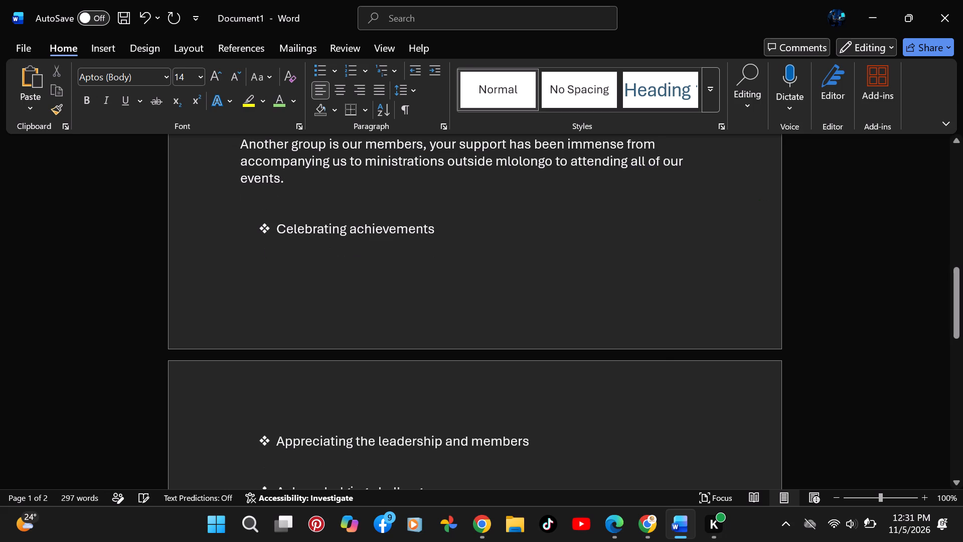
pyautogui.click(283, 205)
pyautogui.press('BackSpace')
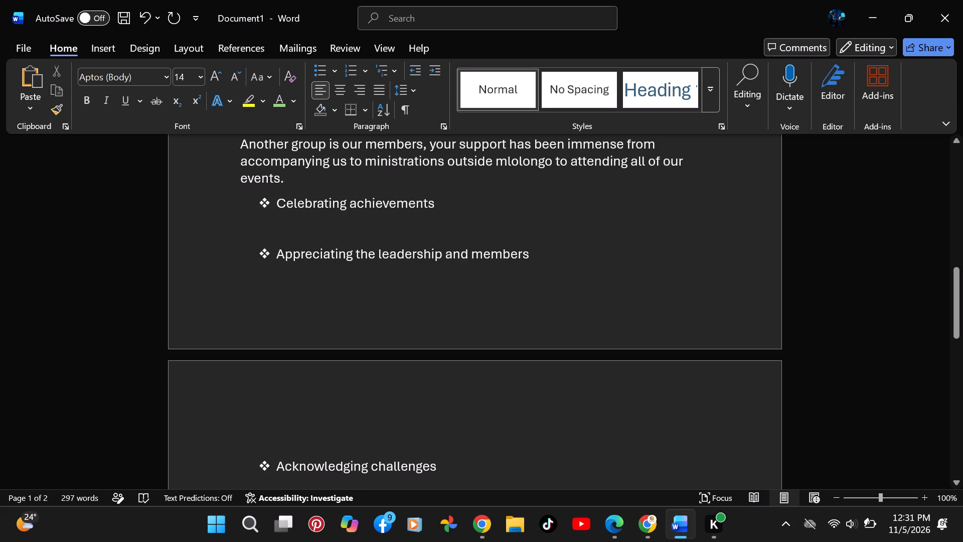
# Make the "Celebrating achievements" outline heading bold.
pyautogui.moveTo(436, 204); pyautogui.dragTo(273, 199)
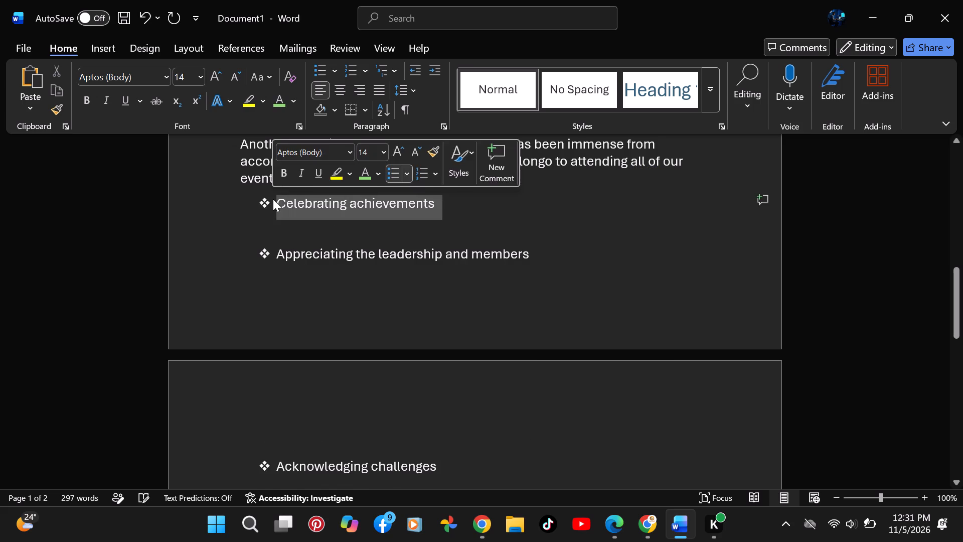
pyautogui.click(84, 95)
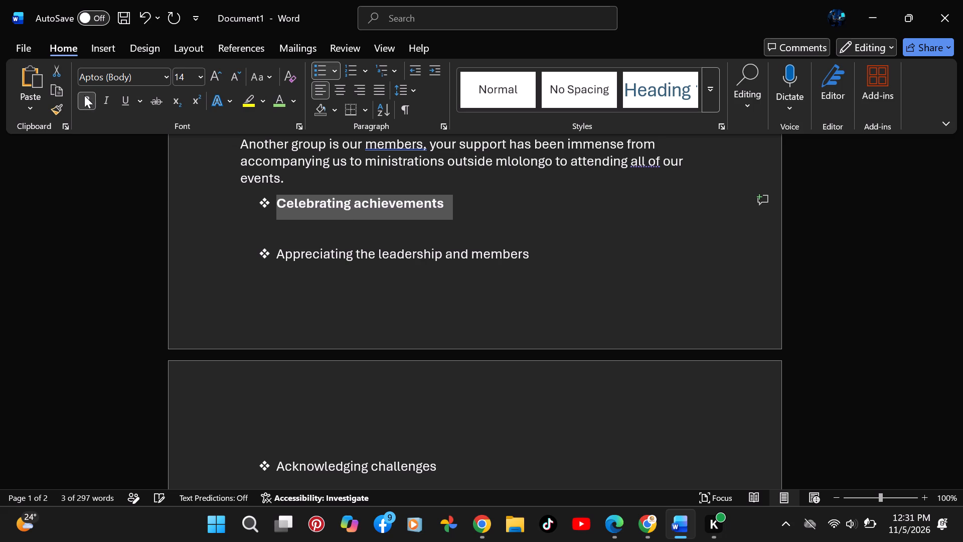
pyautogui.click(340, 236)
pyautogui.click(340, 236)
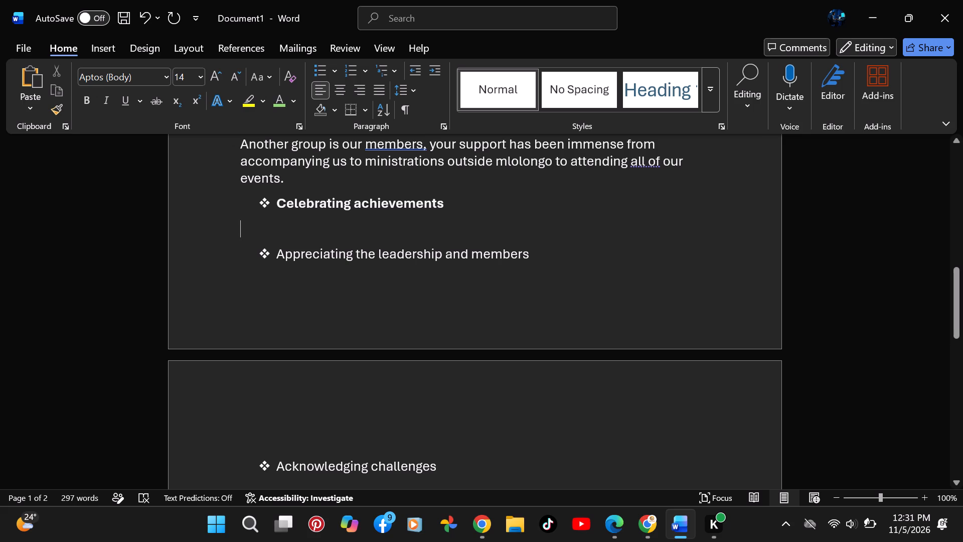
# Accept the suggested grammar correction "members;" in the first line of the members paragraph.
pyautogui.click(390, 141)
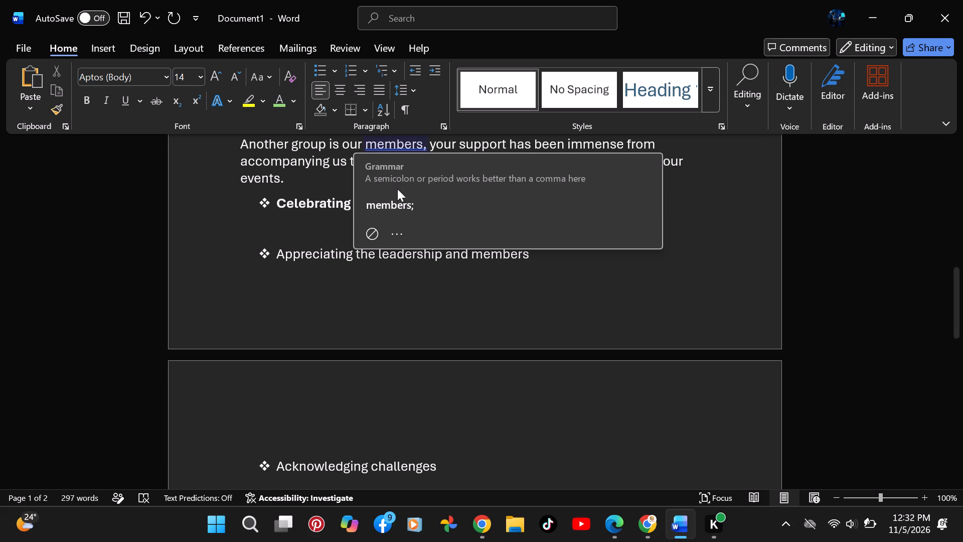
pyautogui.click(400, 200)
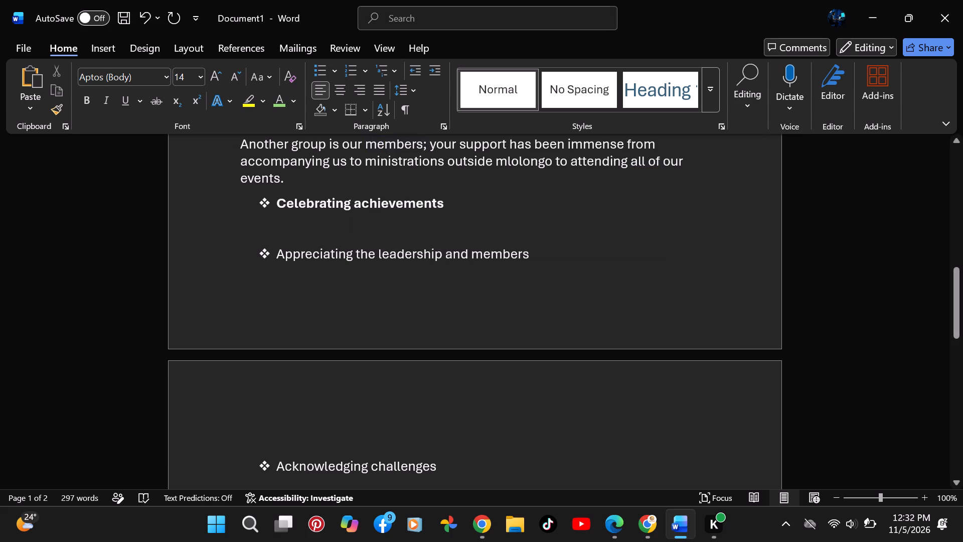
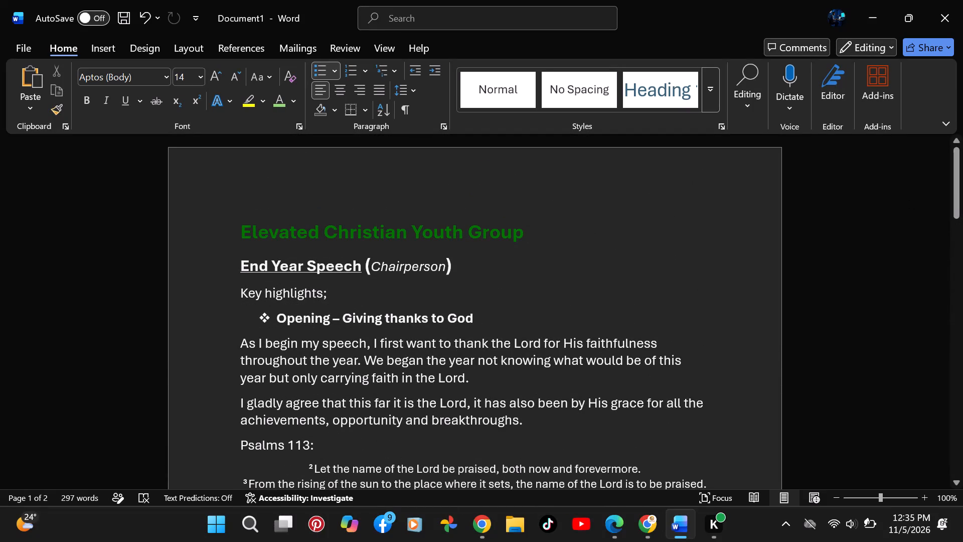
# Copy the entire speech, from the "Elevated Christian Youth Group" title to the final closing remarks paragraph.
pyautogui.moveTo(238, 224); pyautogui.dragTo(531, 518)
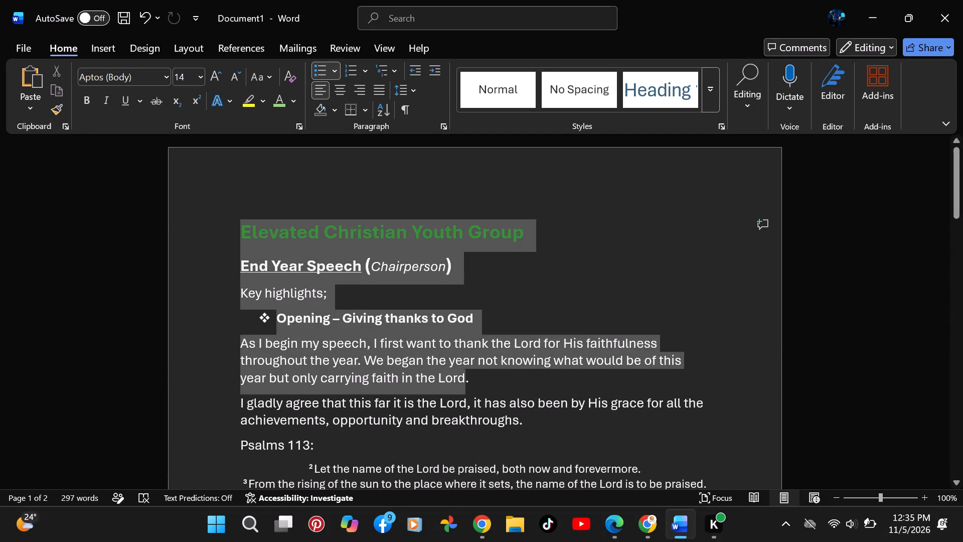
pyautogui.moveTo(531, 518); pyautogui.dragTo(547, 196)
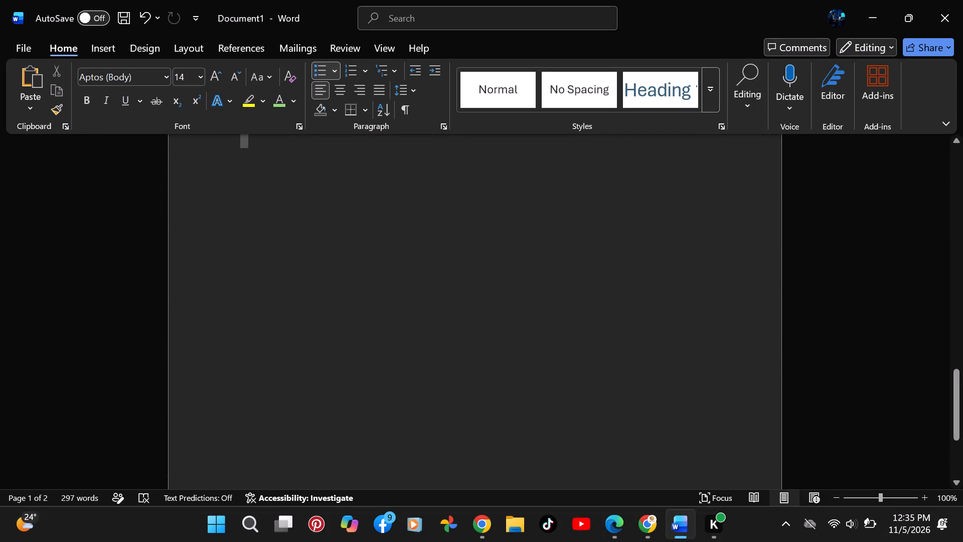
pyautogui.moveTo(547, 196); pyautogui.dragTo(536, 227)
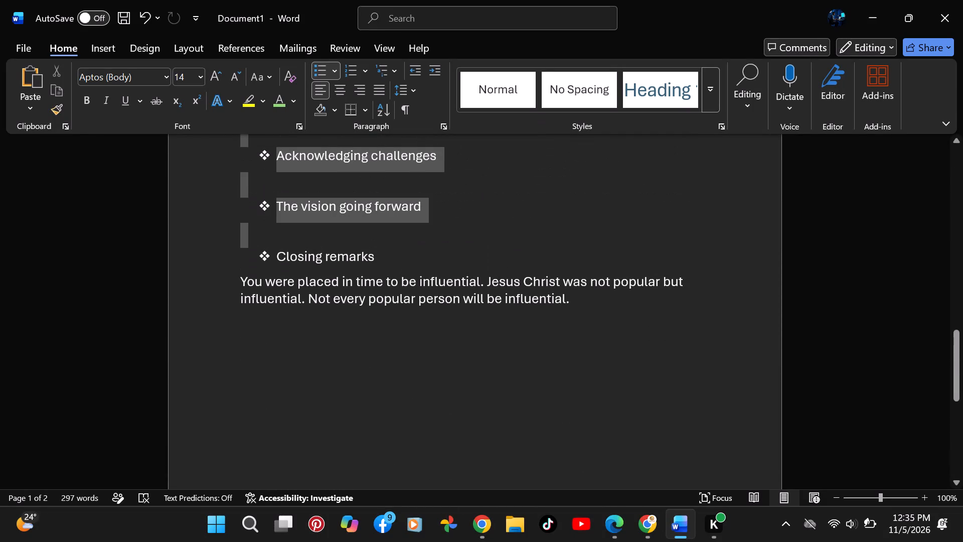
pyautogui.moveTo(536, 227); pyautogui.dragTo(601, 304)
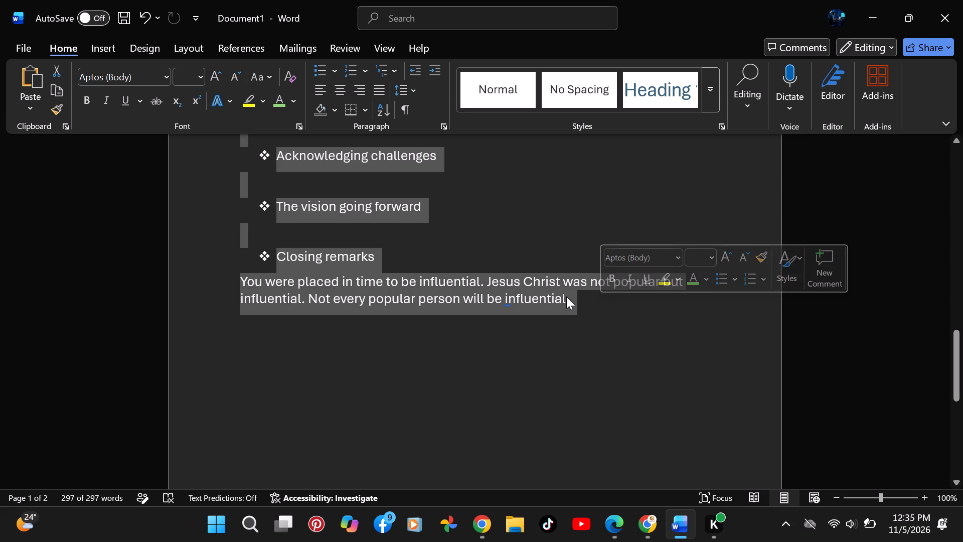
pyautogui.rightClick(566, 297)
pyautogui.click(614, 264)
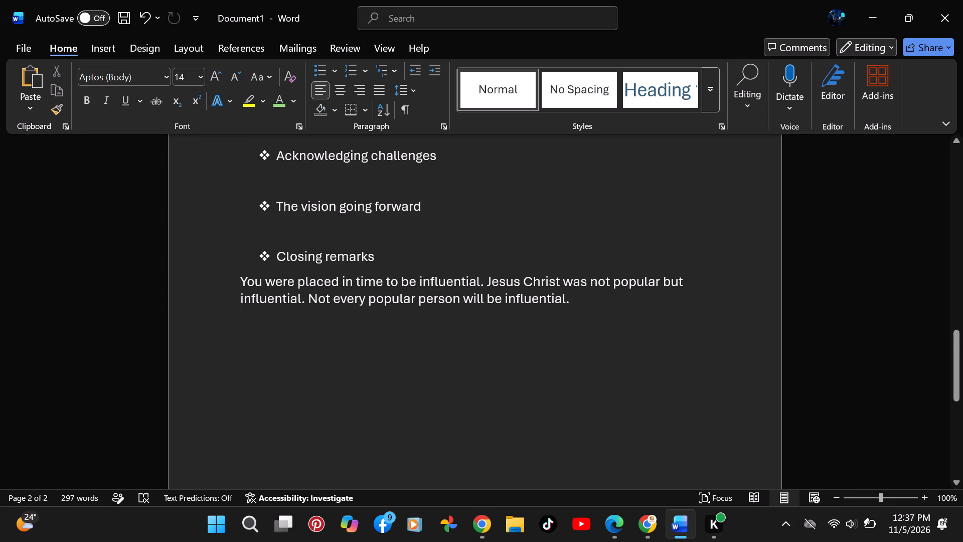
pyautogui.moveTo(960, 357); pyautogui.dragTo(961, 341)
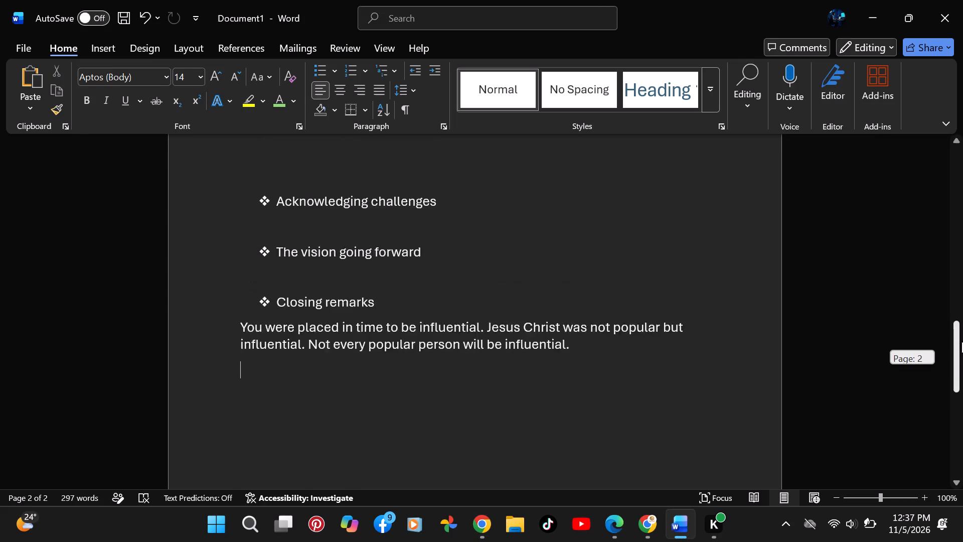
pyautogui.moveTo(961, 341); pyautogui.dragTo(962, 338)
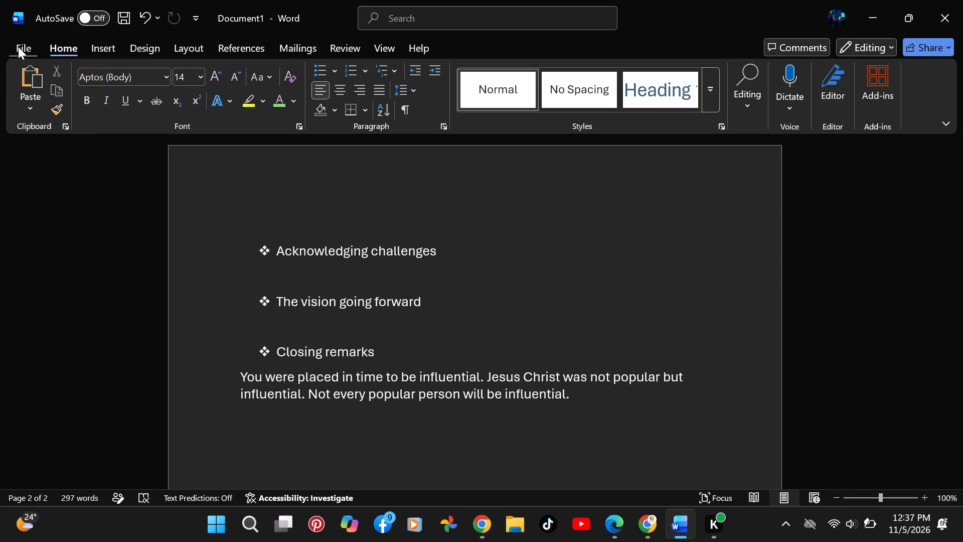
pyautogui.click(18, 47)
pyautogui.click(235, 181)
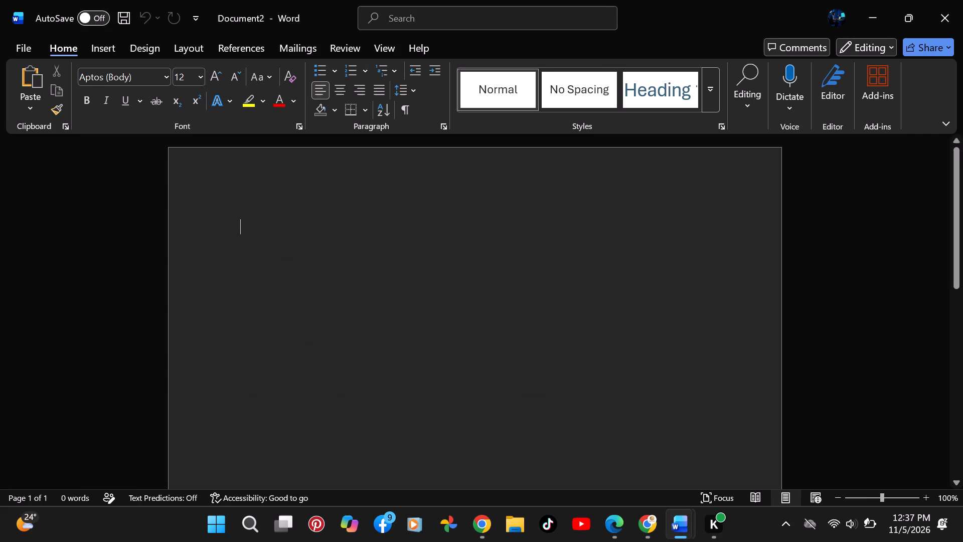
# Paste the copied ChatGPT speech into the blank document.
pyautogui.hotkey('ctrl', 'space')
pyautogui.hotkey('ctrl', 'space')
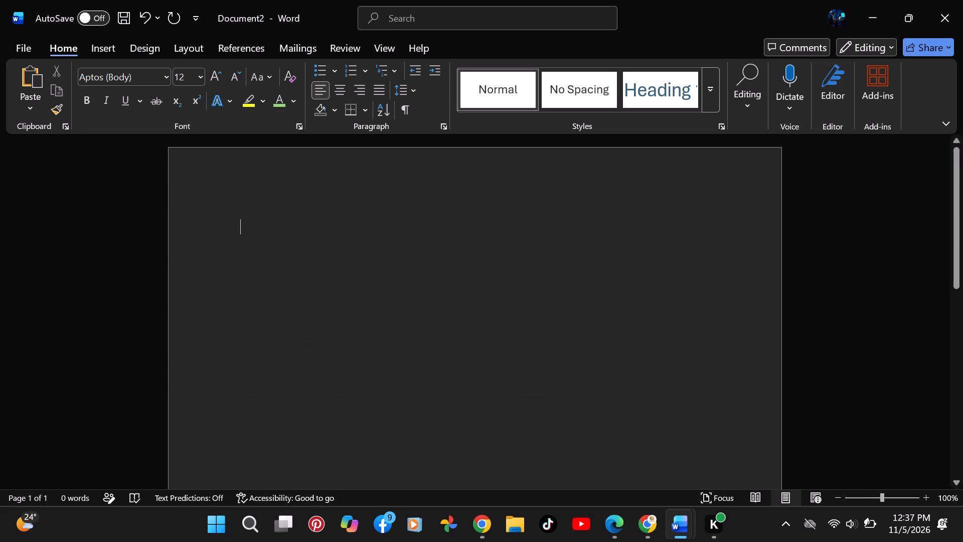
pyautogui.press('BackSpace')
pyautogui.press('BackSpace')
pyautogui.hotkey('ctrl', 'v')
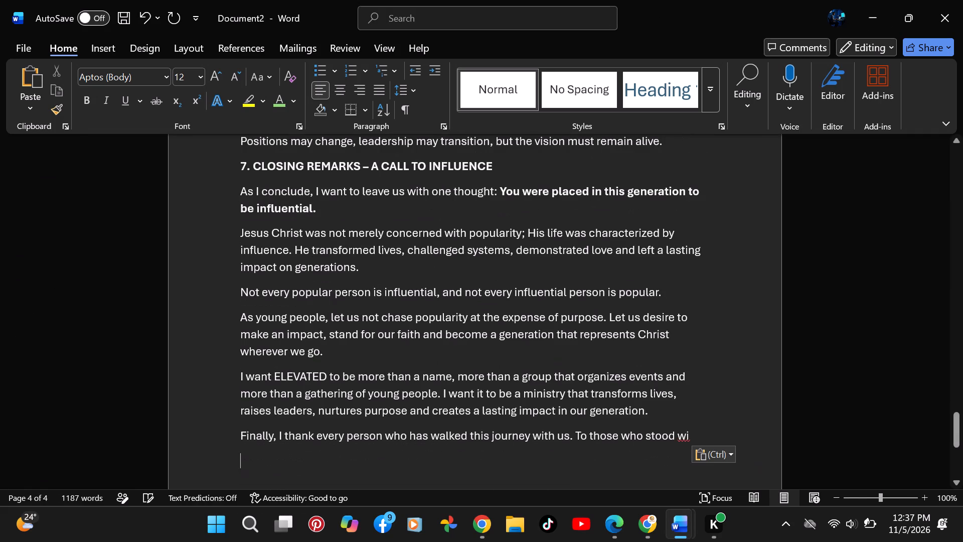
# Accept the grammar suggestions in the opening section: "hold but" in the first paragraph and "far;" in the second.
pyautogui.moveTo(960, 440); pyautogui.dragTo(962, 419)
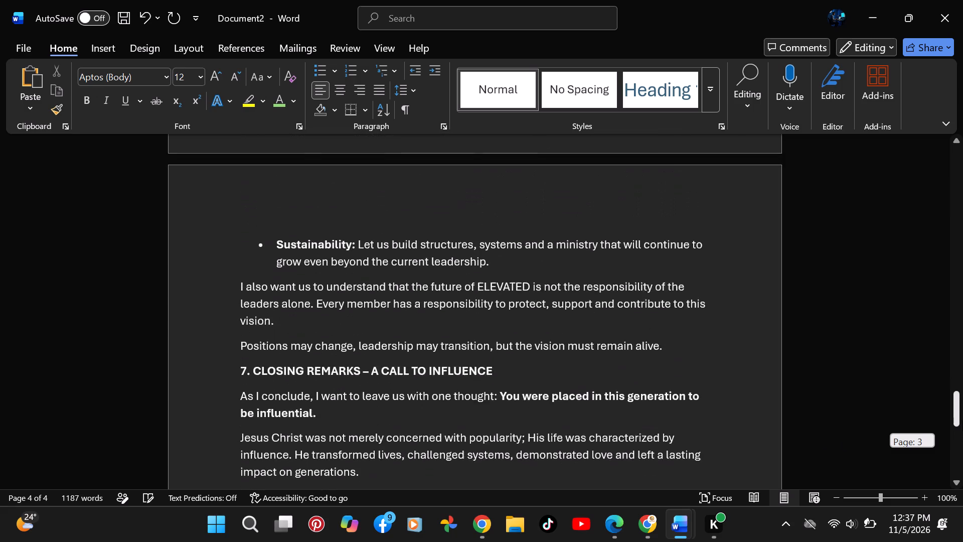
pyautogui.moveTo(962, 419); pyautogui.dragTo(962, 257)
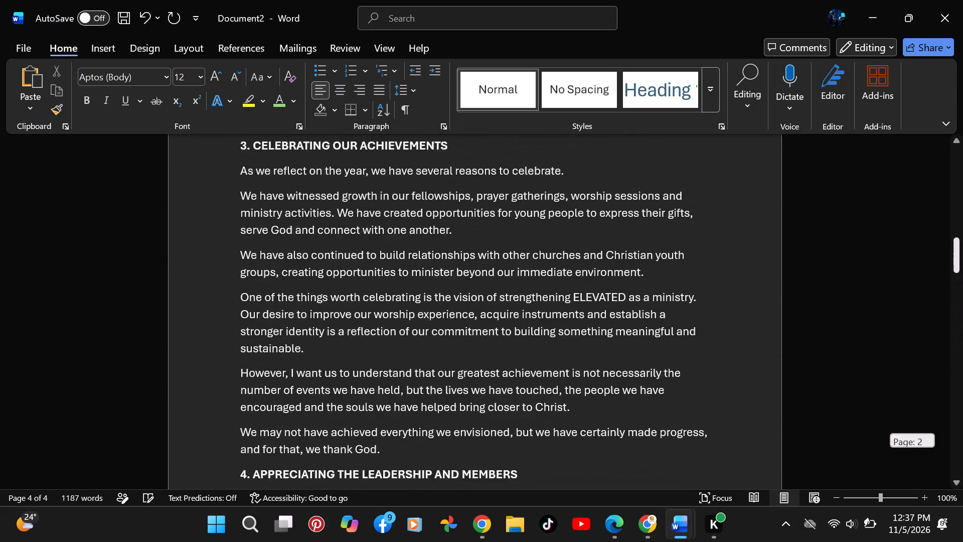
pyautogui.moveTo(962, 257); pyautogui.dragTo(962, 224)
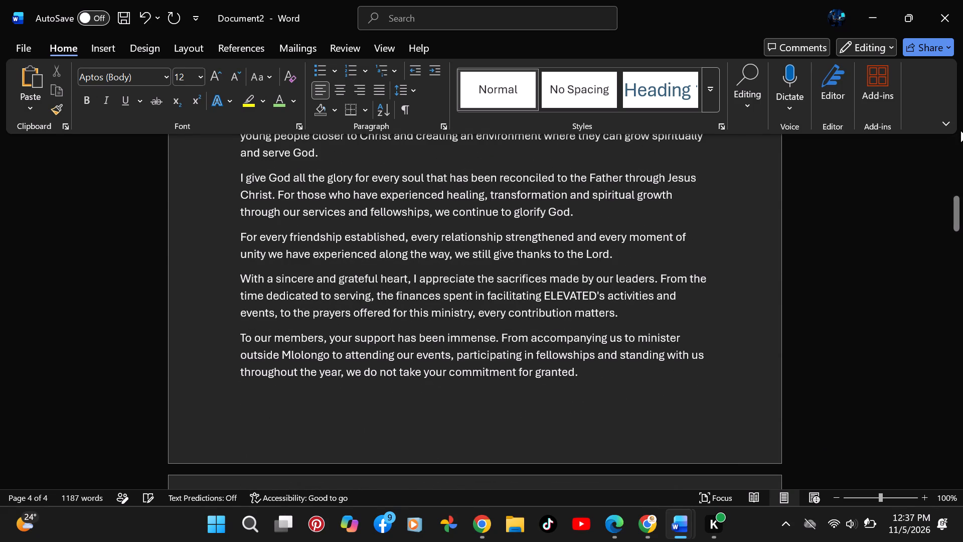
pyautogui.click(956, 142)
pyautogui.click(956, 142)
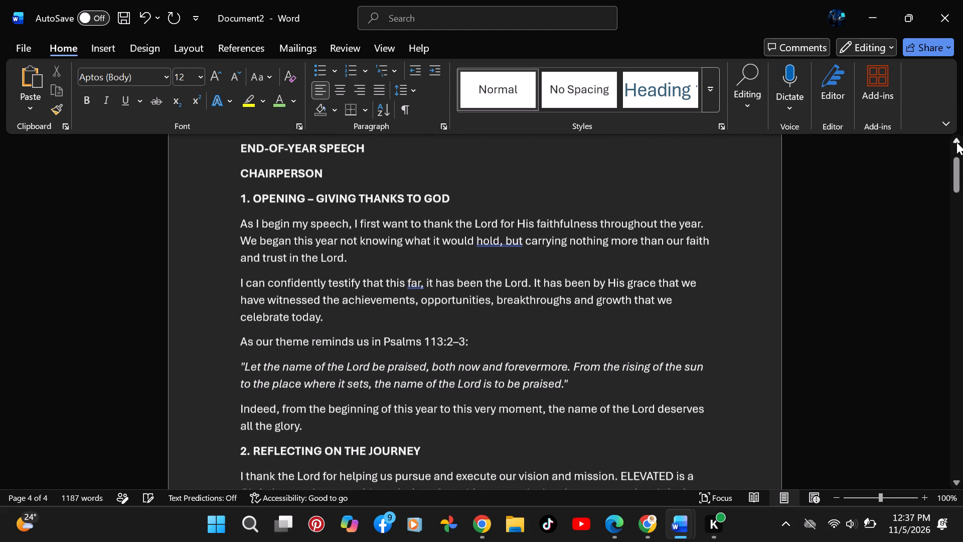
pyautogui.doubleClick(956, 142)
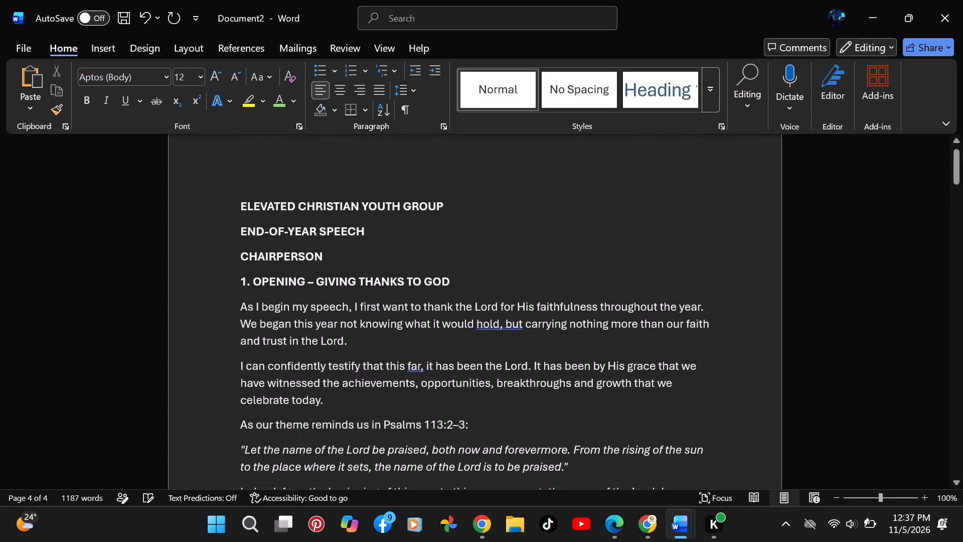
pyautogui.click(501, 326)
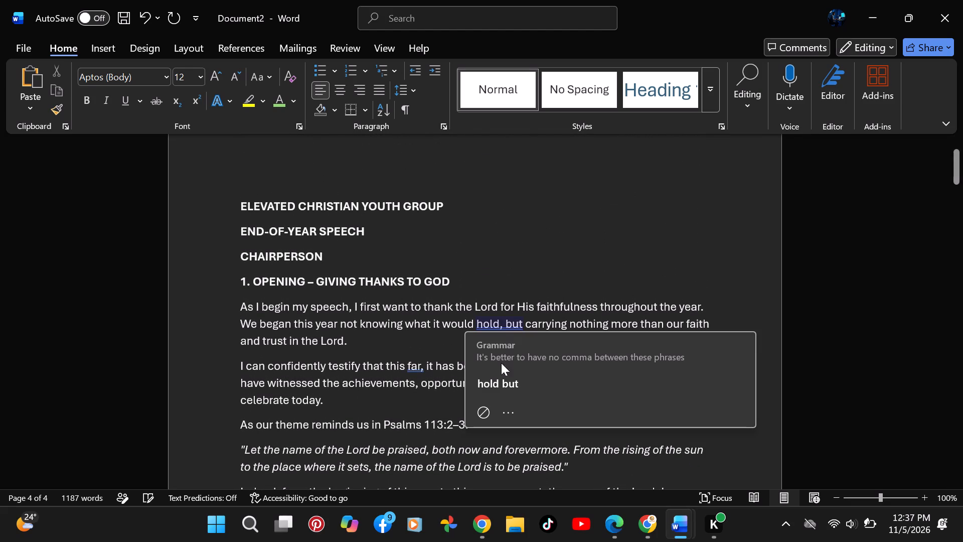
pyautogui.click(501, 380)
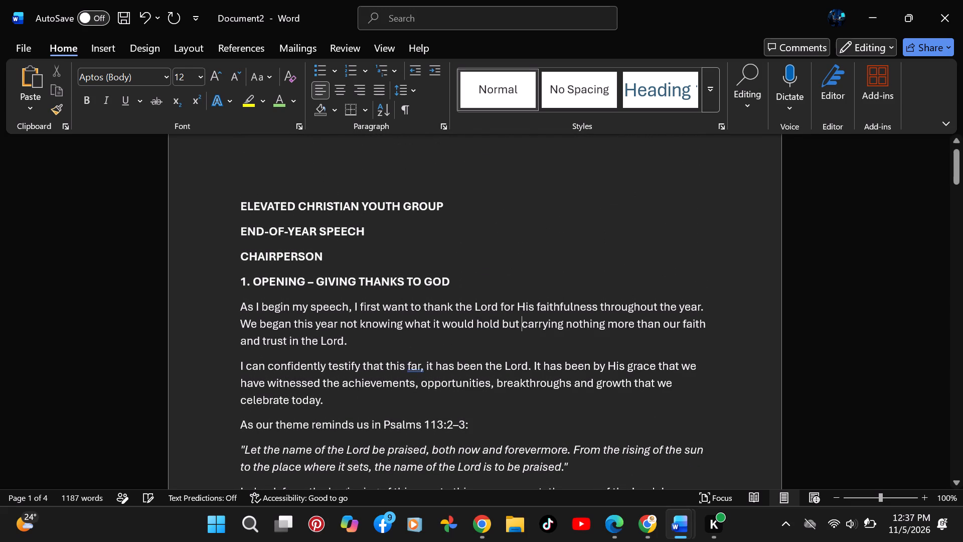
pyautogui.click(409, 364)
pyautogui.click(430, 423)
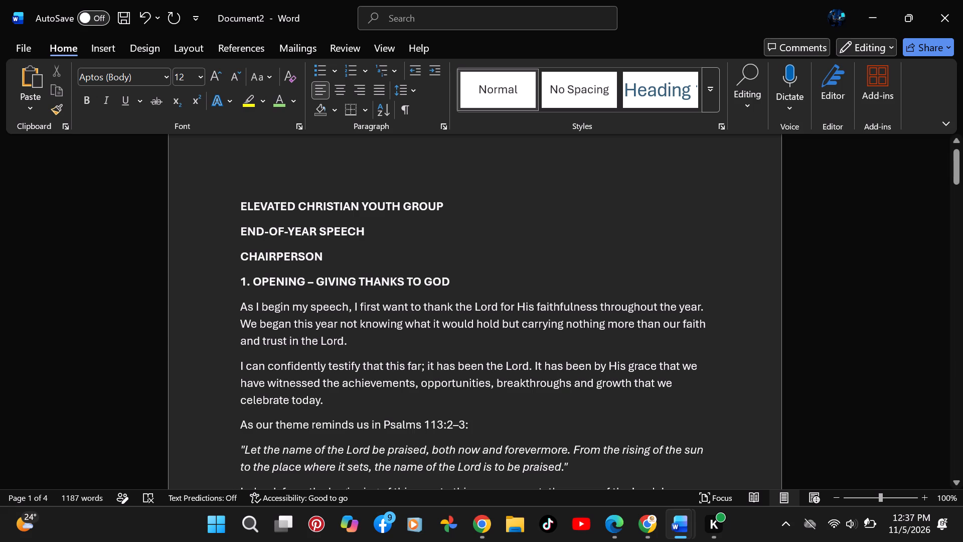
# Read through the opening section on giving thanks to God, including the Psalms 113:2–3 quotation, up to the second heading.
pyautogui.click(955, 480)
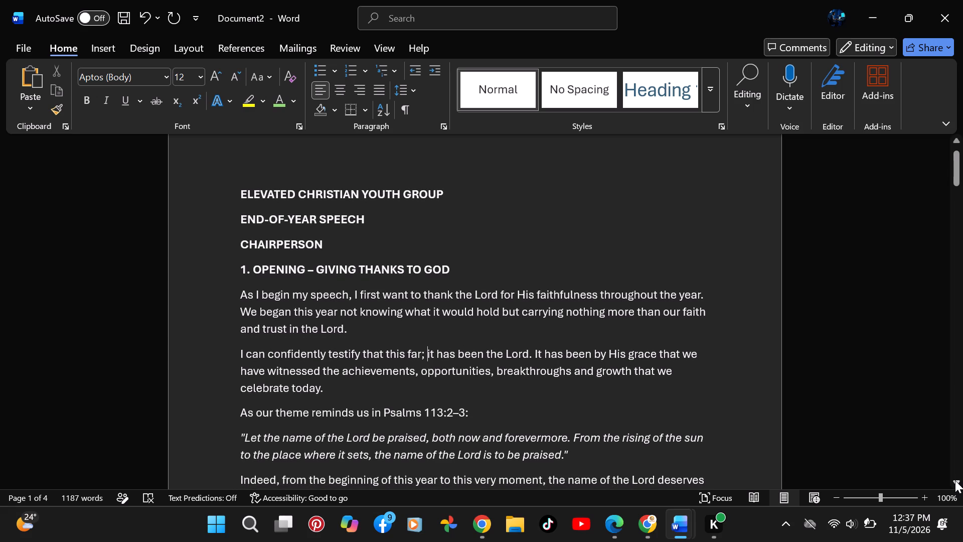
pyautogui.click(955, 480)
pyautogui.click(955, 480)
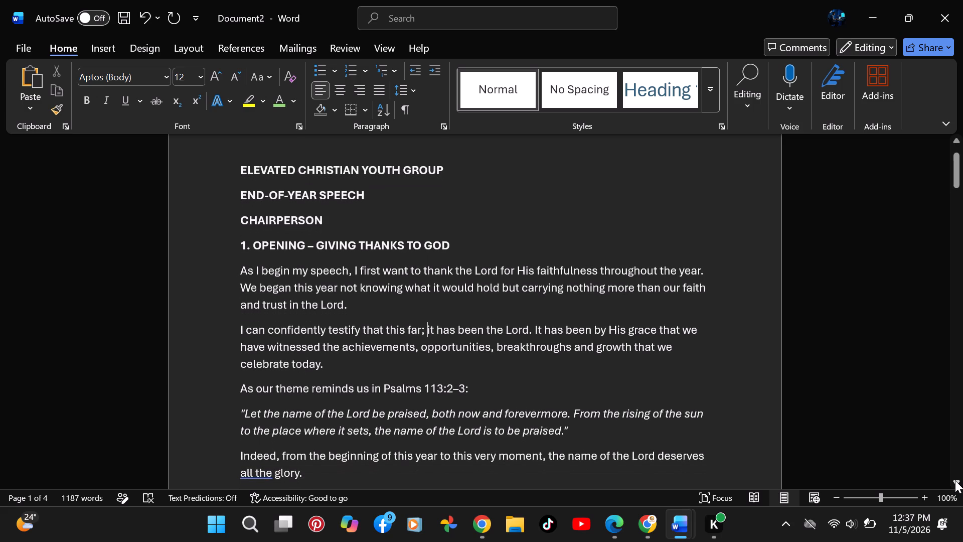
pyautogui.tripleClick(955, 480)
pyautogui.click(955, 480)
pyautogui.click(955, 480)
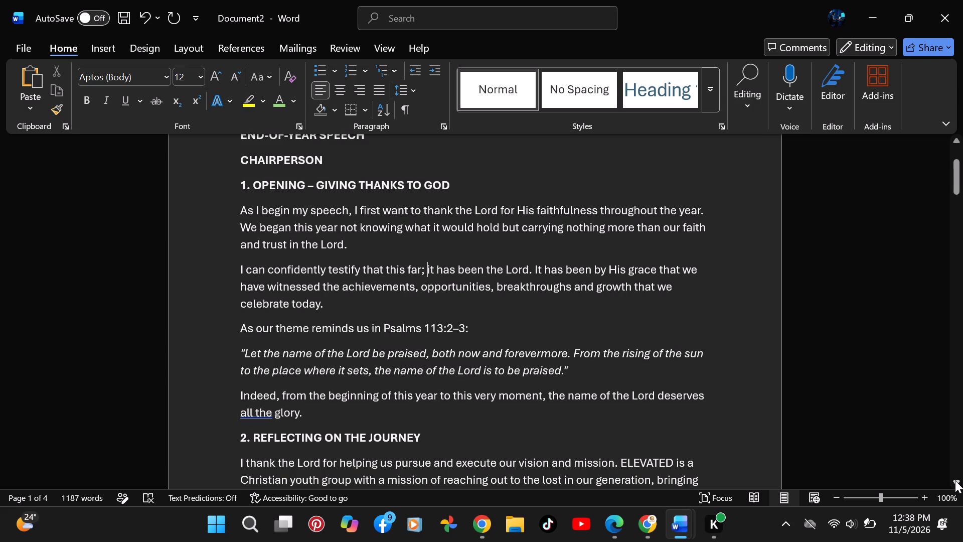
pyautogui.click(955, 480)
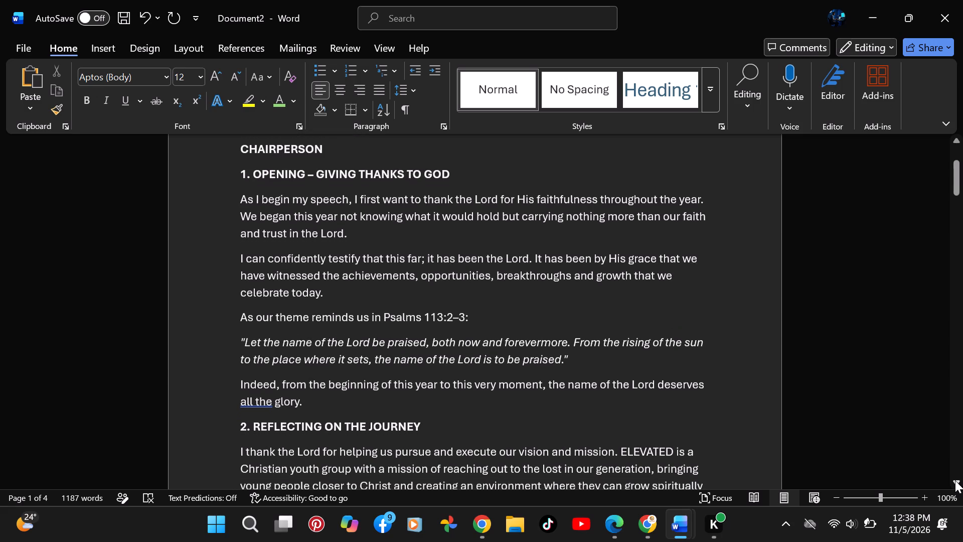
pyautogui.doubleClick(955, 480)
pyautogui.click(955, 480)
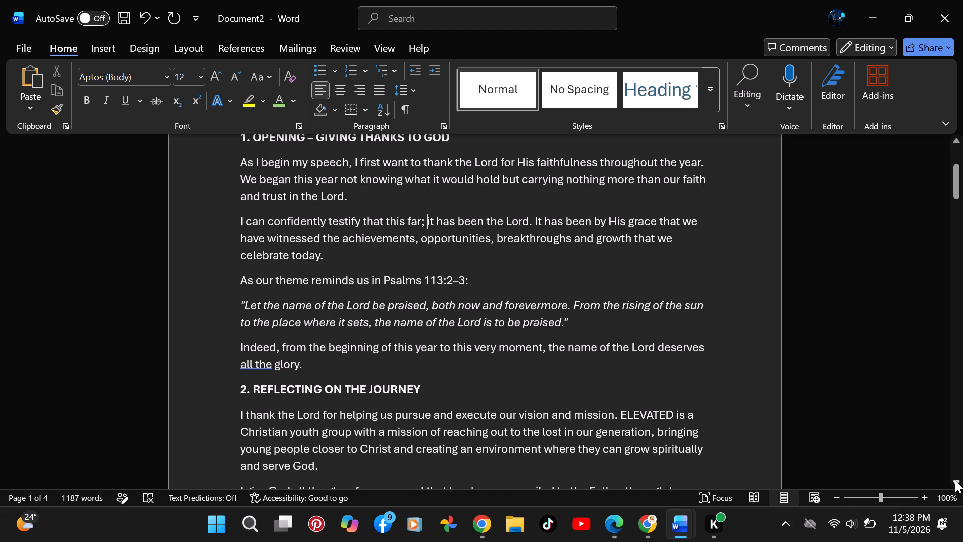
pyautogui.click(955, 480)
pyautogui.click(955, 480)
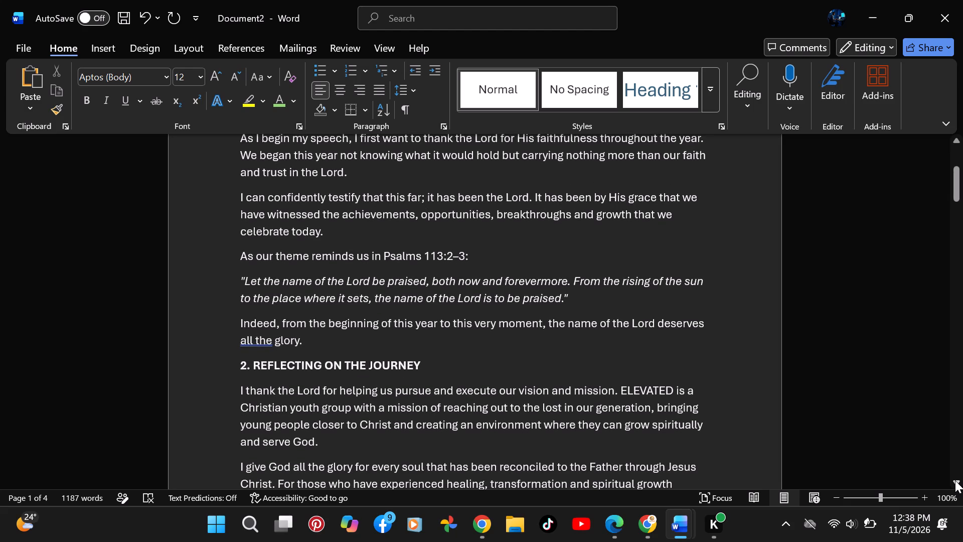
pyautogui.click(955, 480)
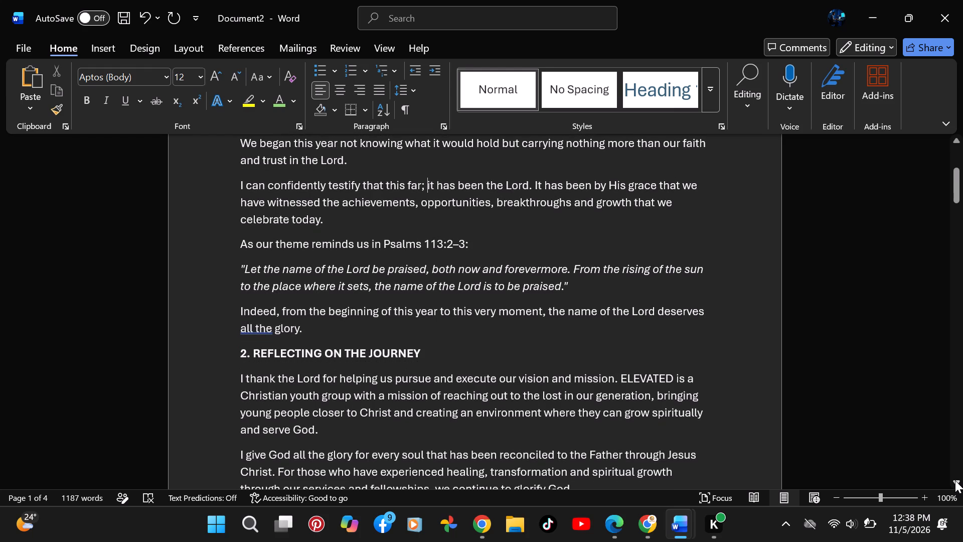
pyautogui.click(955, 480)
pyautogui.doubleClick(955, 480)
pyautogui.click(955, 480)
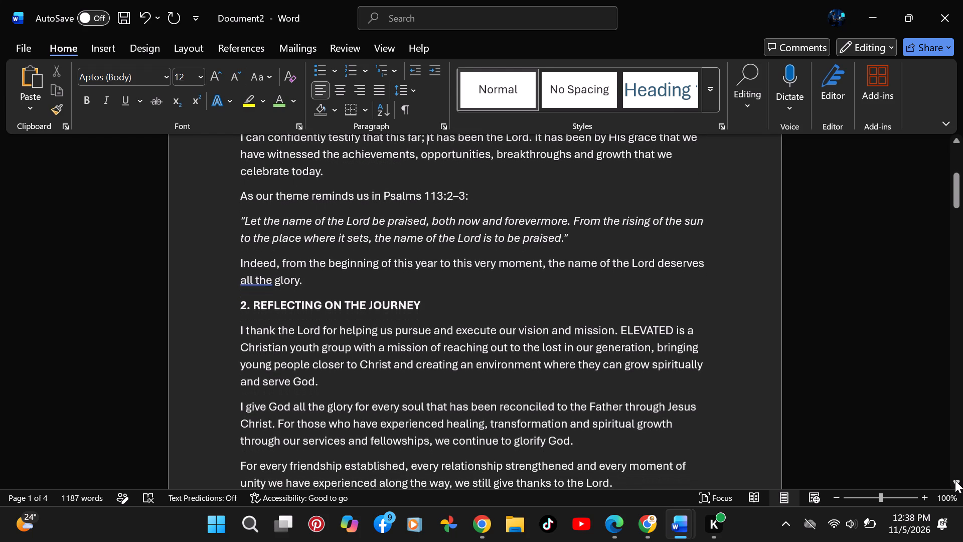
pyautogui.click(955, 480)
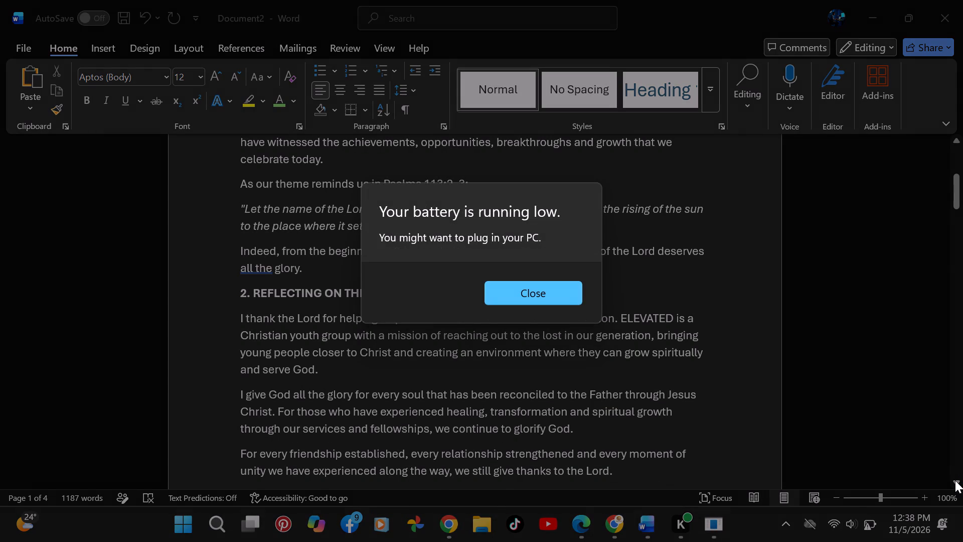
# Dismiss the low-battery notice.
pyautogui.click(545, 290)
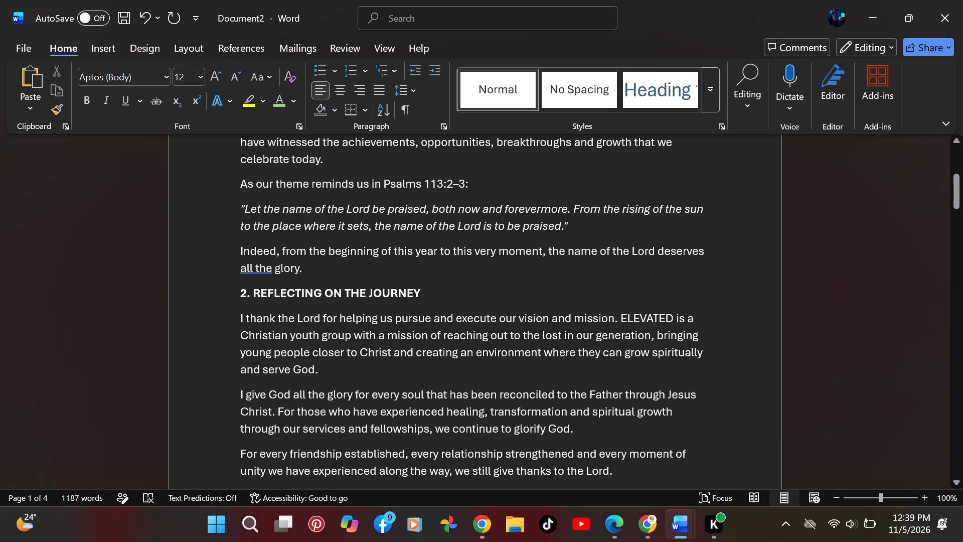
# Read through section 2, Reflecting on the Journey, to check the thanks addressed to God, the leaders and the members.
pyautogui.click(955, 483)
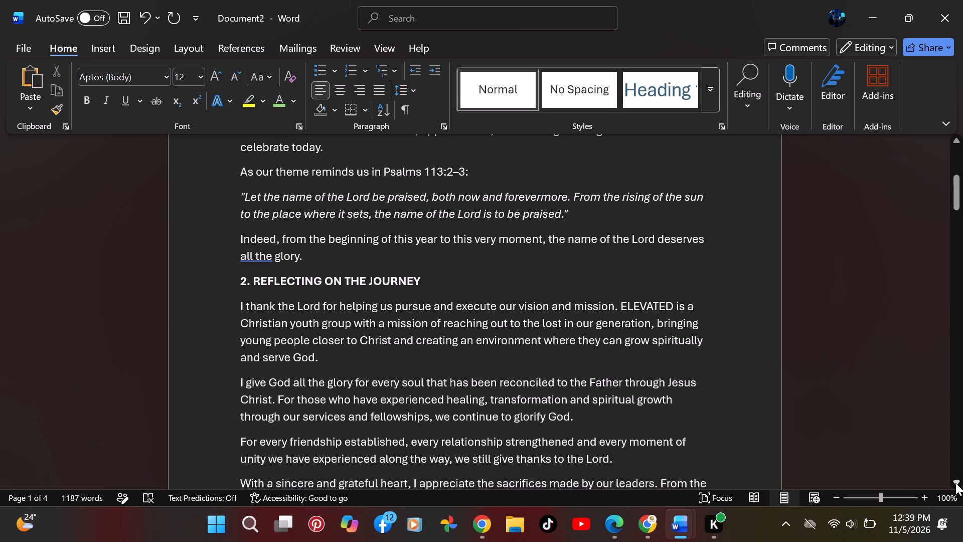
pyautogui.click(955, 483)
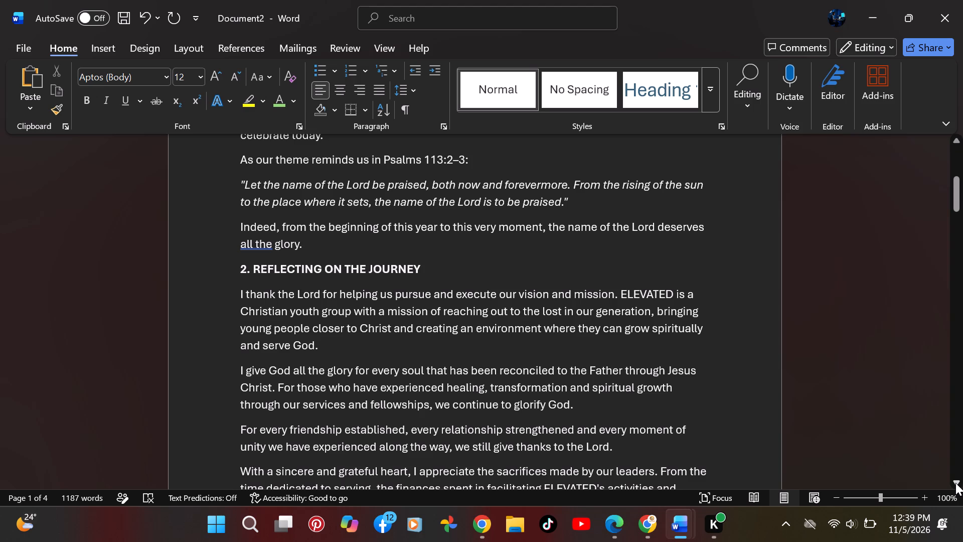
pyautogui.click(955, 483)
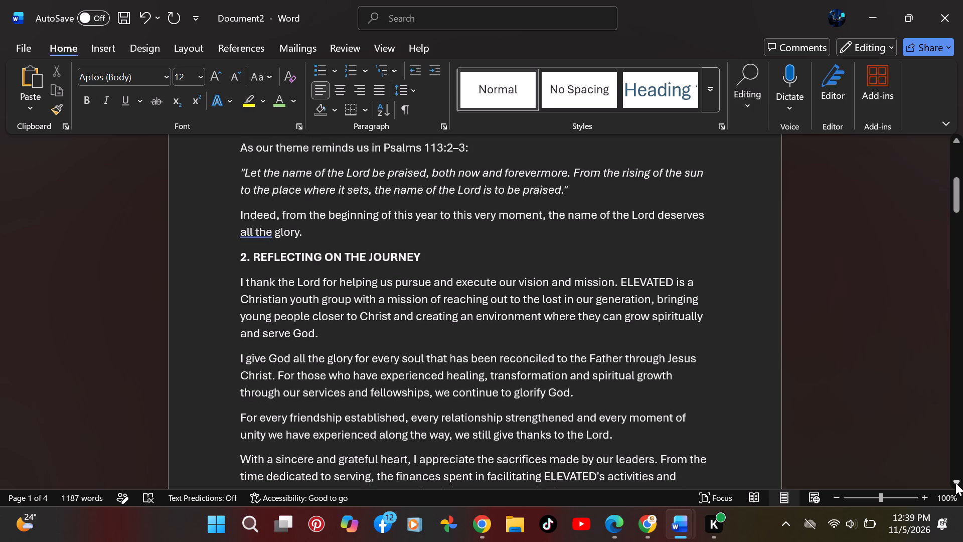
pyautogui.click(955, 483)
pyautogui.tripleClick(955, 483)
pyautogui.click(955, 483)
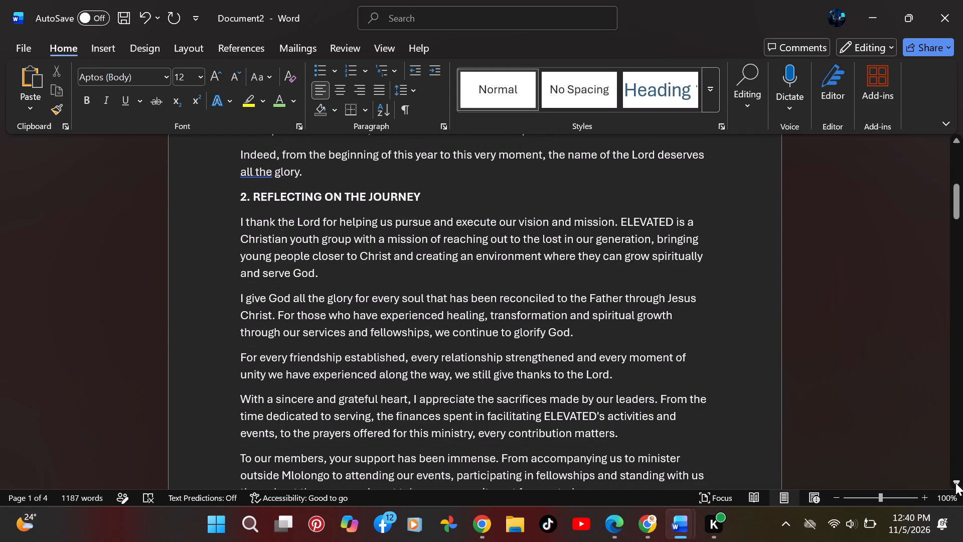
pyautogui.click(955, 483)
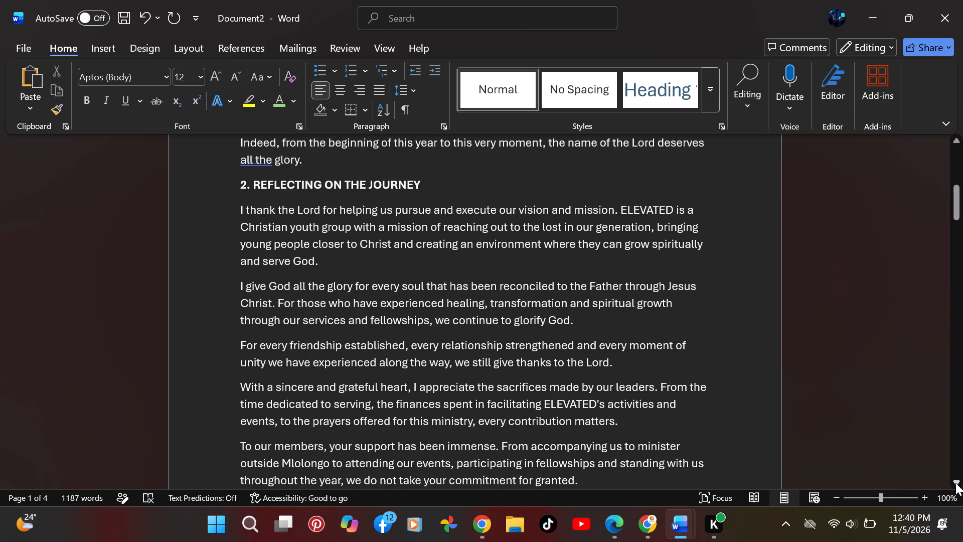
pyautogui.click(955, 483)
pyautogui.click(955, 483)
pyautogui.tripleClick(955, 483)
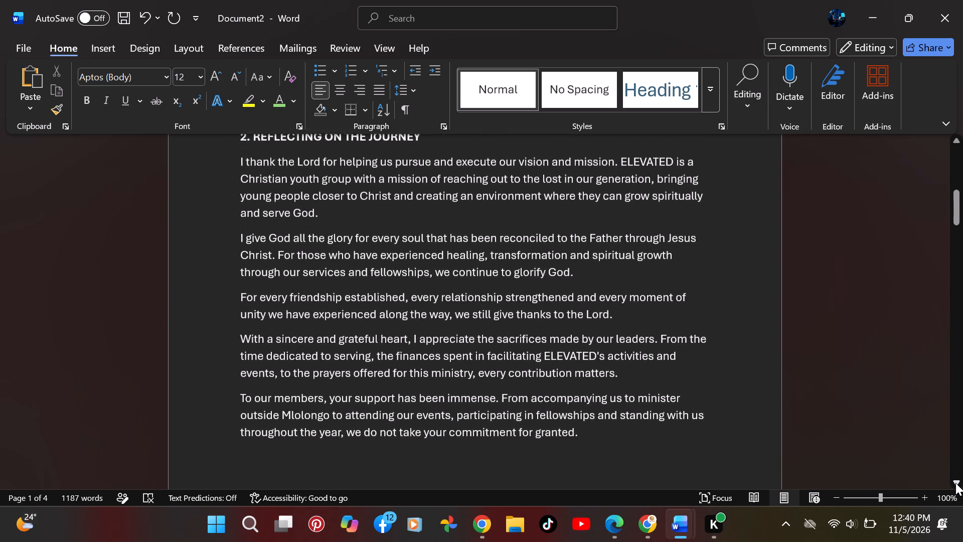
pyautogui.click(955, 483)
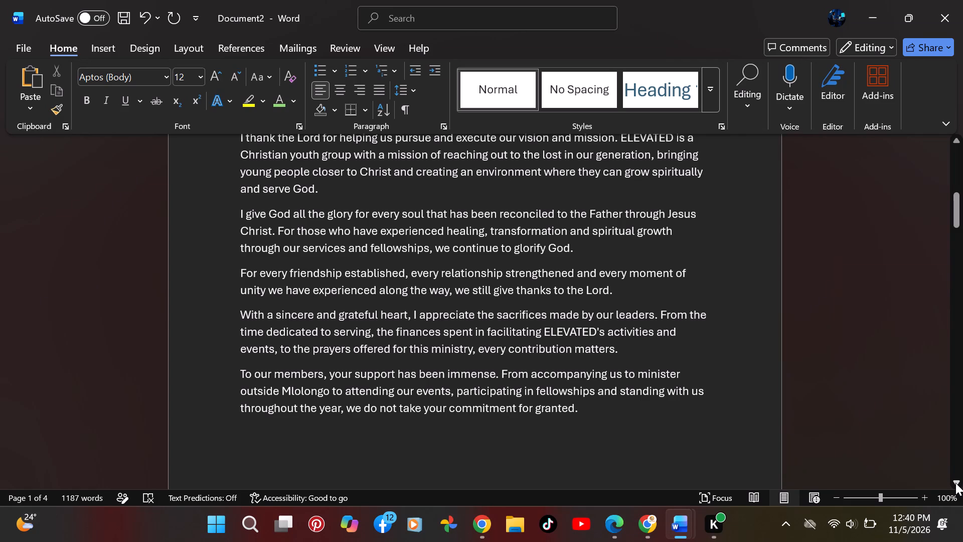
pyautogui.click(955, 483)
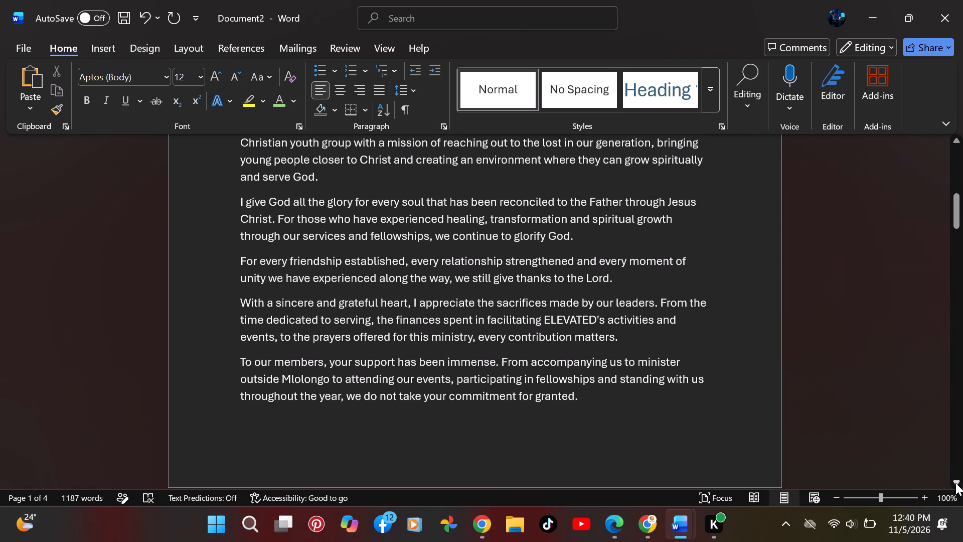
pyautogui.click(955, 483)
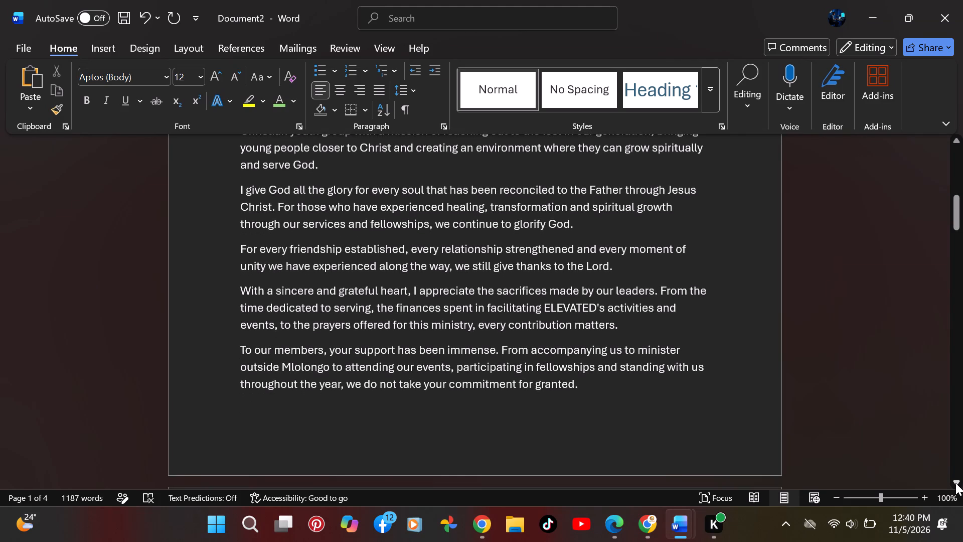
pyautogui.click(955, 483)
pyautogui.click(955, 483)
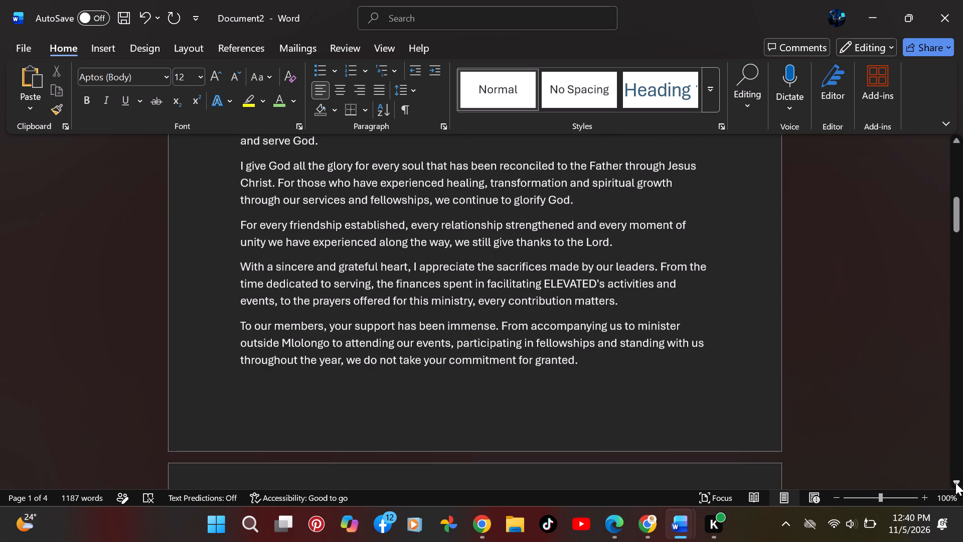
pyautogui.click(955, 483)
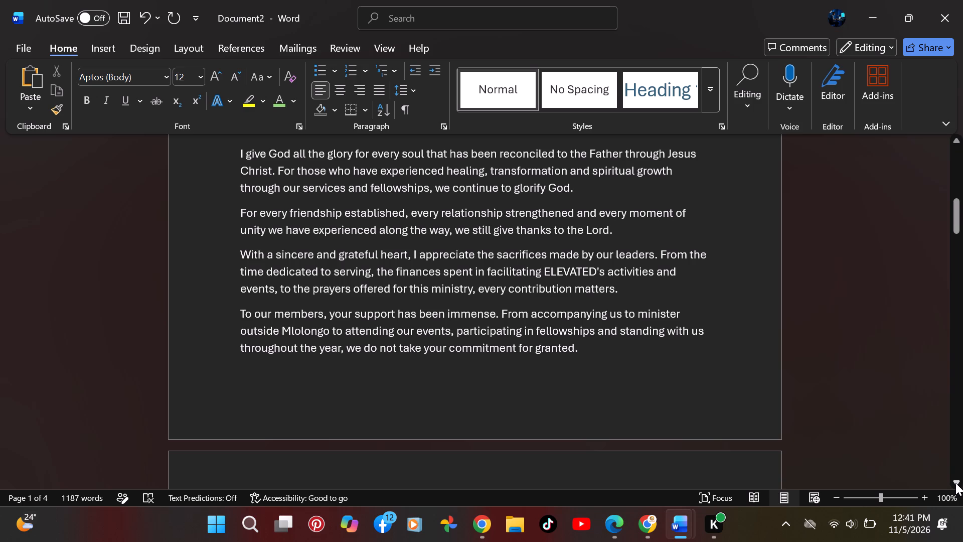
pyautogui.click(955, 483)
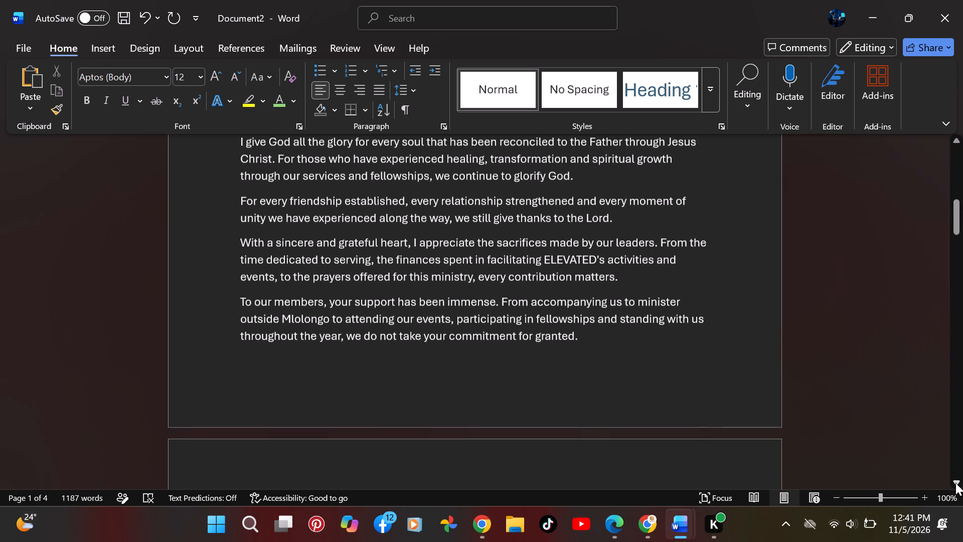
pyautogui.click(955, 483)
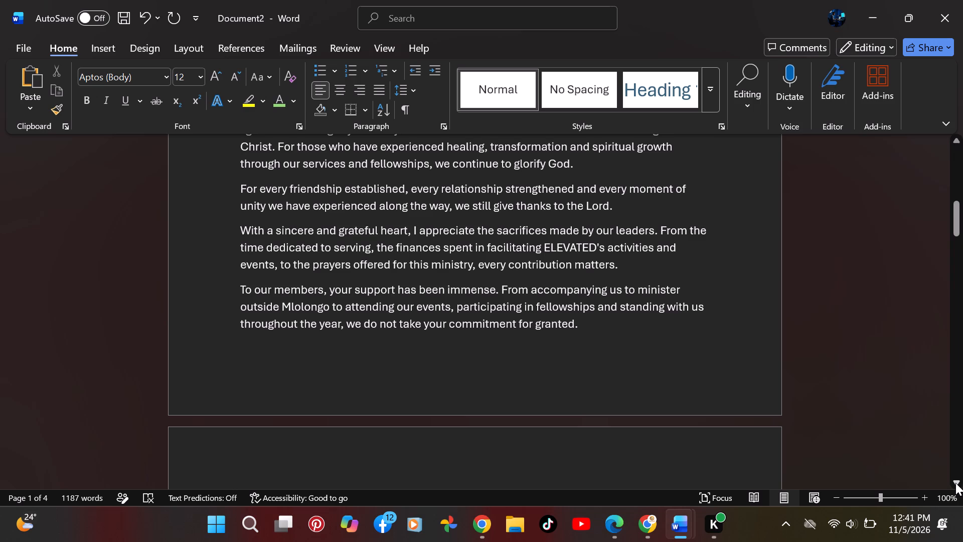
# Read through section 3, Celebrating Our Achievements, up to the heading of section 4.
pyautogui.click(955, 483)
pyautogui.click(955, 483)
pyautogui.click(955, 483)
pyautogui.tripleClick(955, 483)
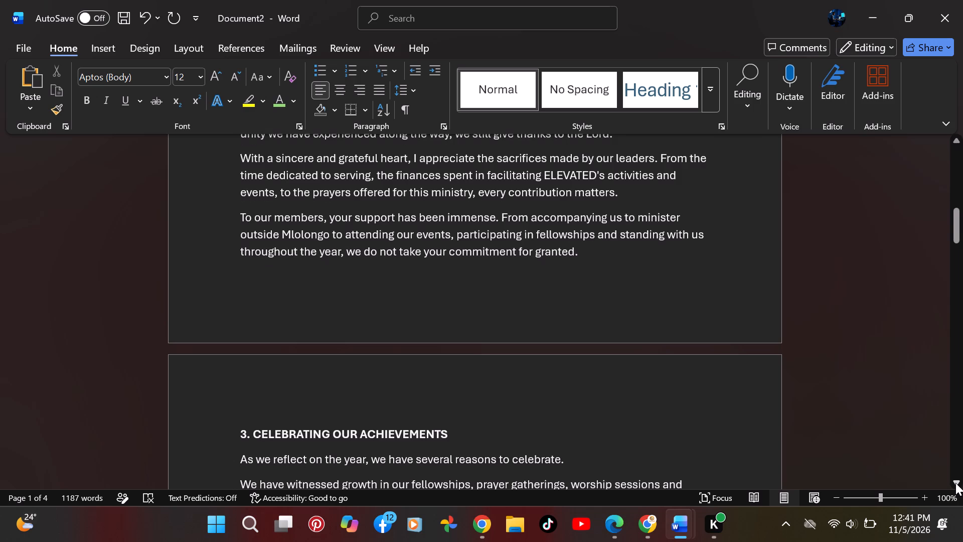
pyautogui.doubleClick(955, 483)
pyautogui.doubleClick(955, 483)
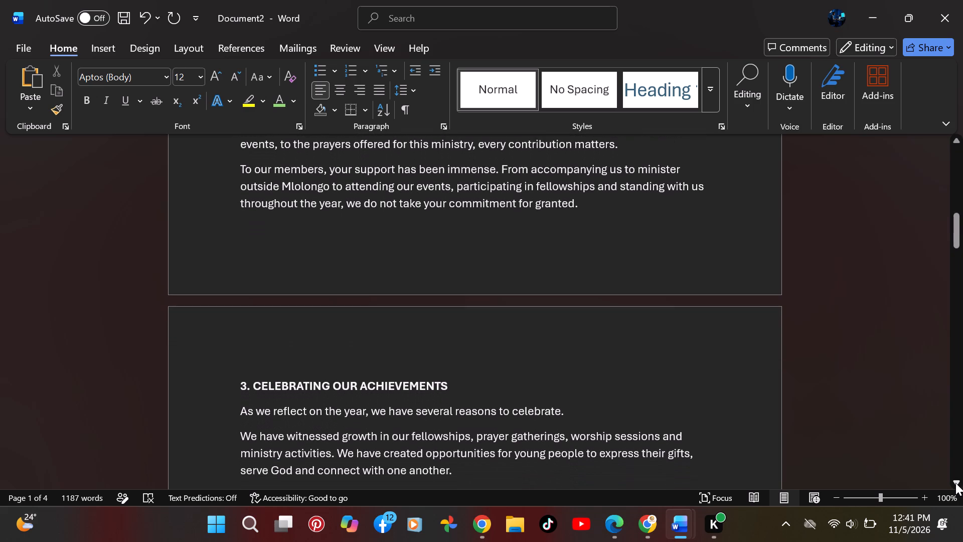
pyautogui.click(955, 483)
pyautogui.tripleClick(955, 483)
pyautogui.click(955, 483)
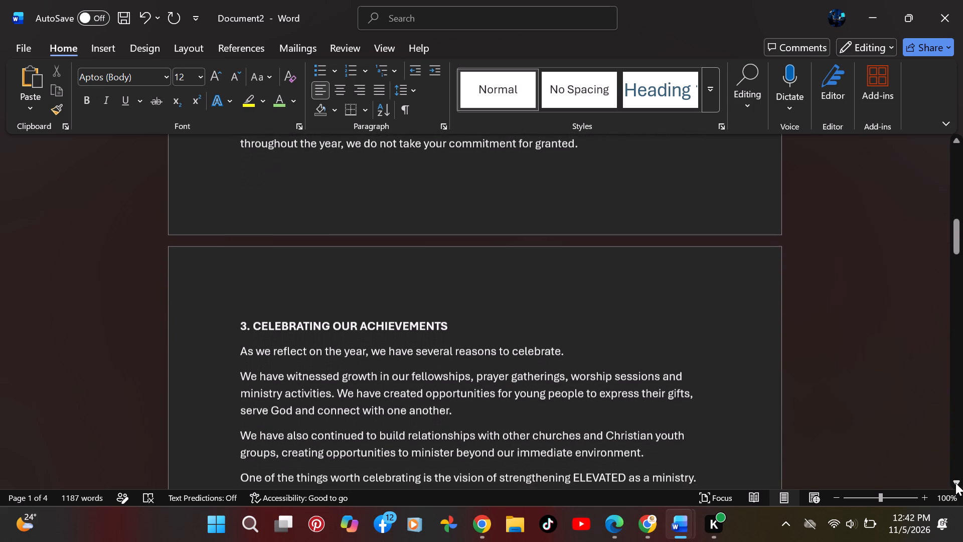
pyautogui.tripleClick(955, 483)
pyautogui.doubleClick(955, 483)
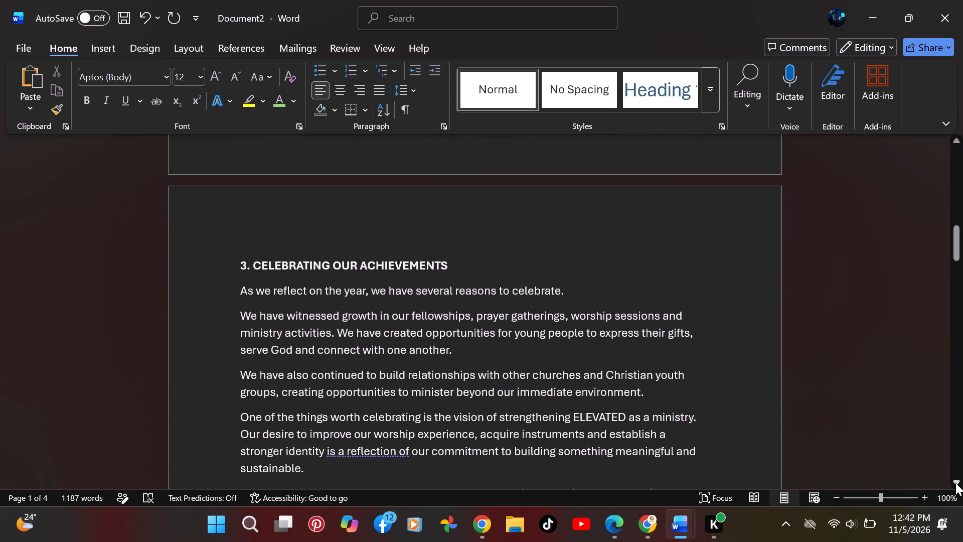
pyautogui.doubleClick(955, 483)
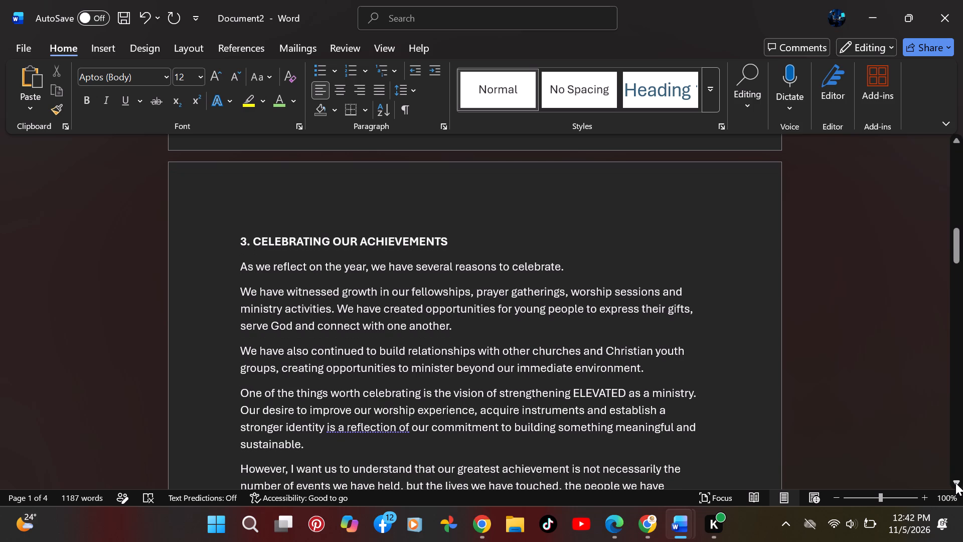
pyautogui.click(955, 483)
pyautogui.click(955, 483)
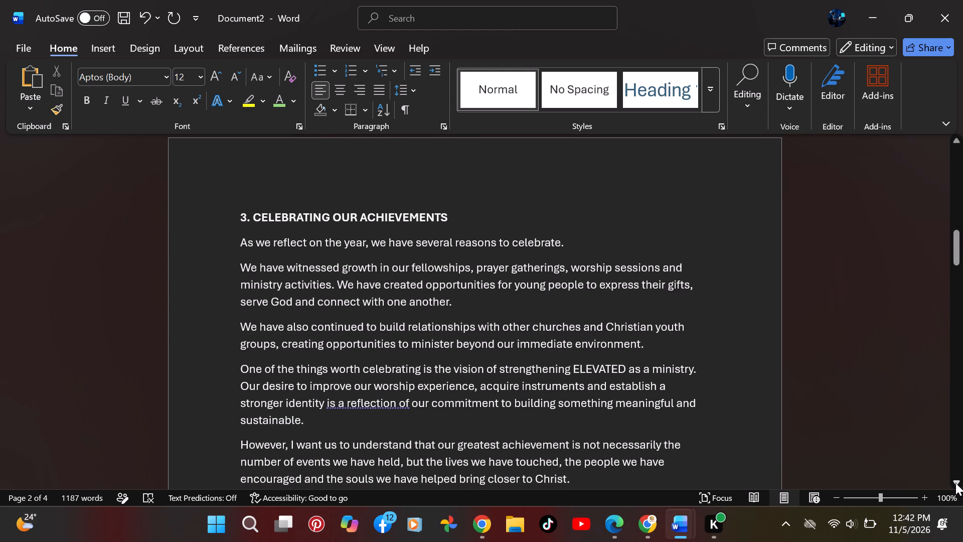
pyautogui.doubleClick(955, 483)
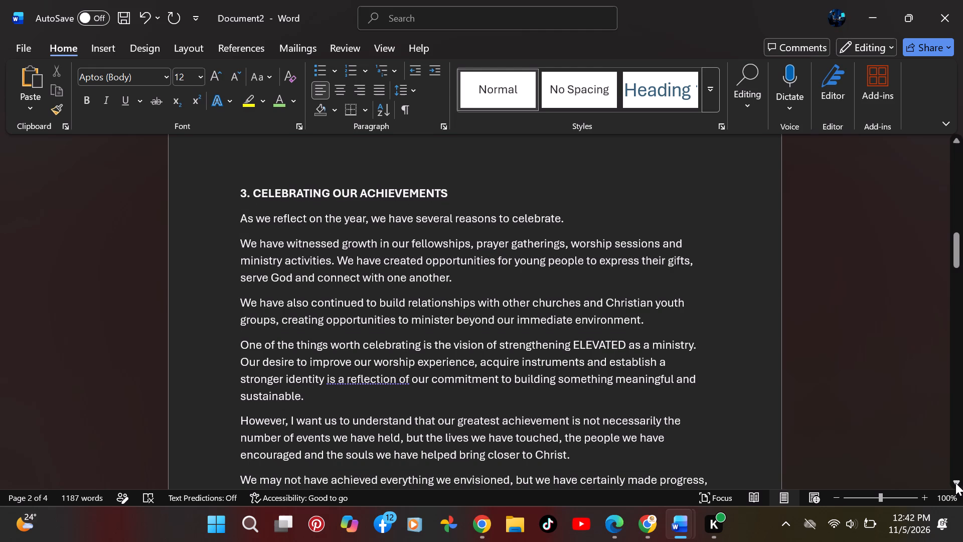
pyautogui.tripleClick(955, 483)
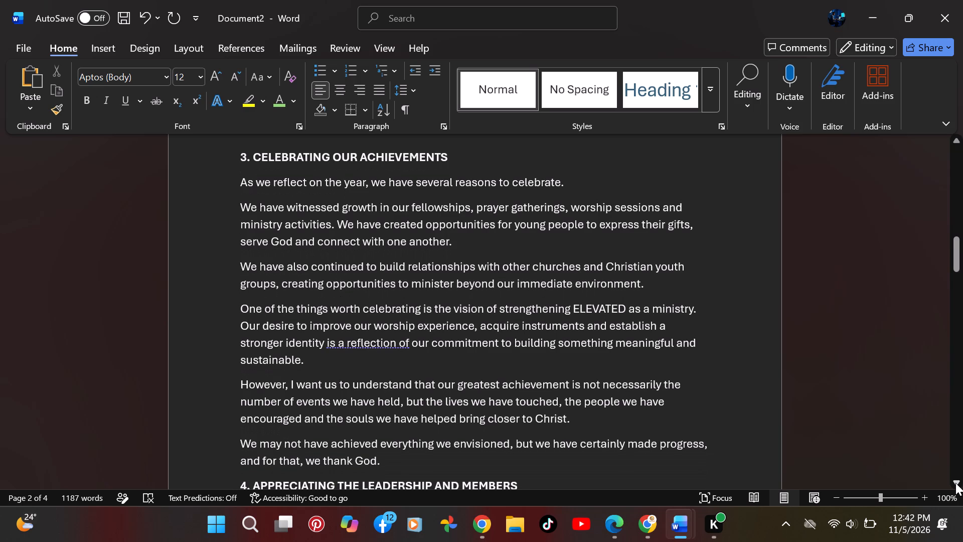
pyautogui.click(955, 483)
pyautogui.doubleClick(955, 483)
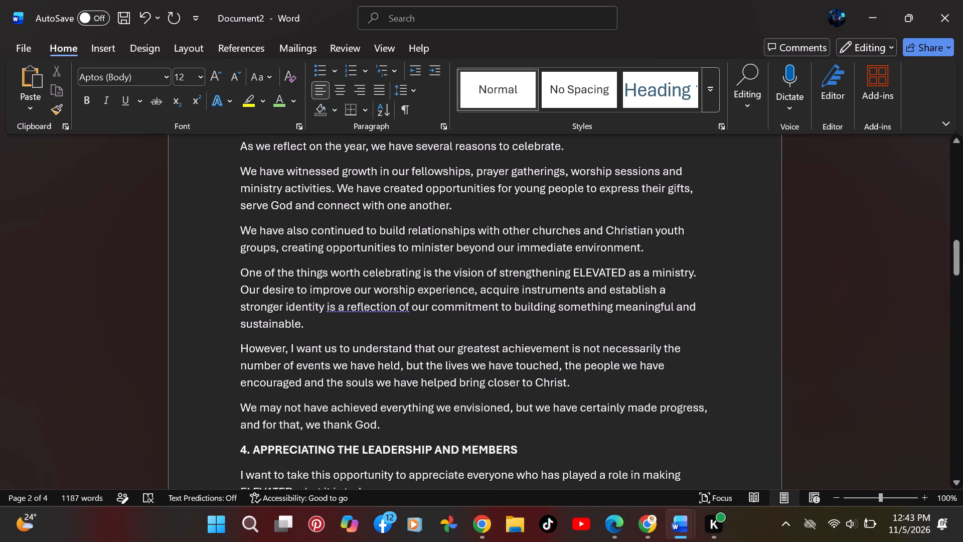
# Accept the conciseness suggestion "reflects" in the section 3 paragraph on strengthening ELEVATED as a ministry.
pyautogui.click(354, 311)
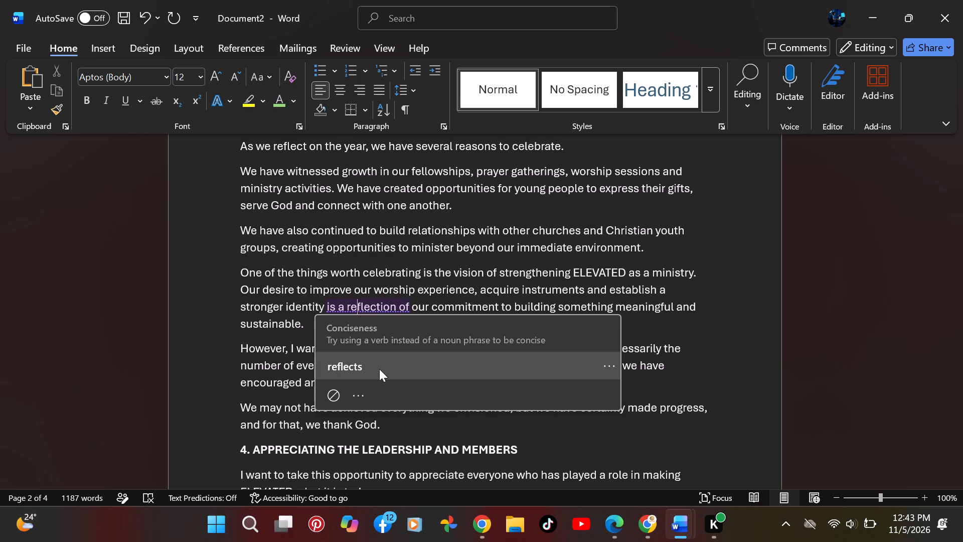
pyautogui.click(379, 369)
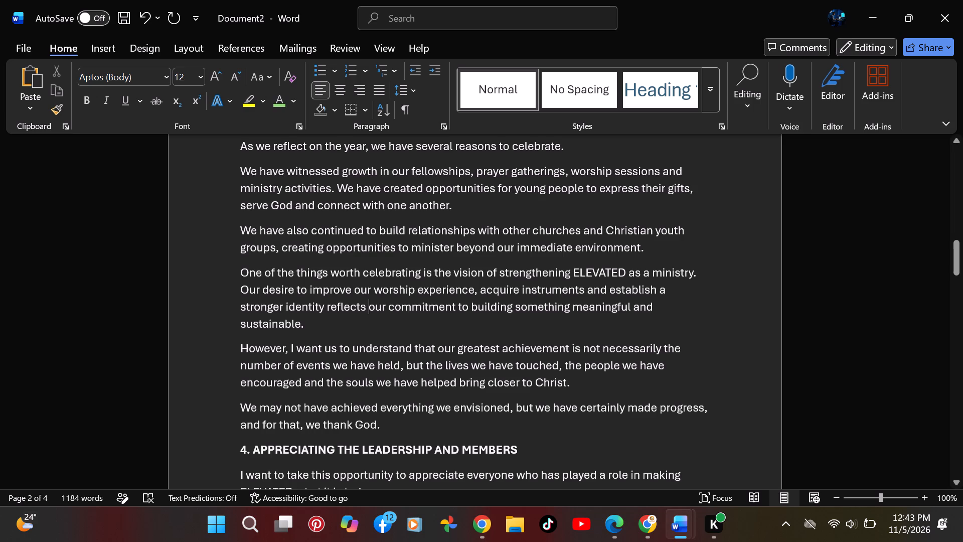
# Read through section 4, Appreciating the Leadership and Members, checking the thanks to each team and the members.
pyautogui.tripleClick(958, 482)
pyautogui.doubleClick(958, 482)
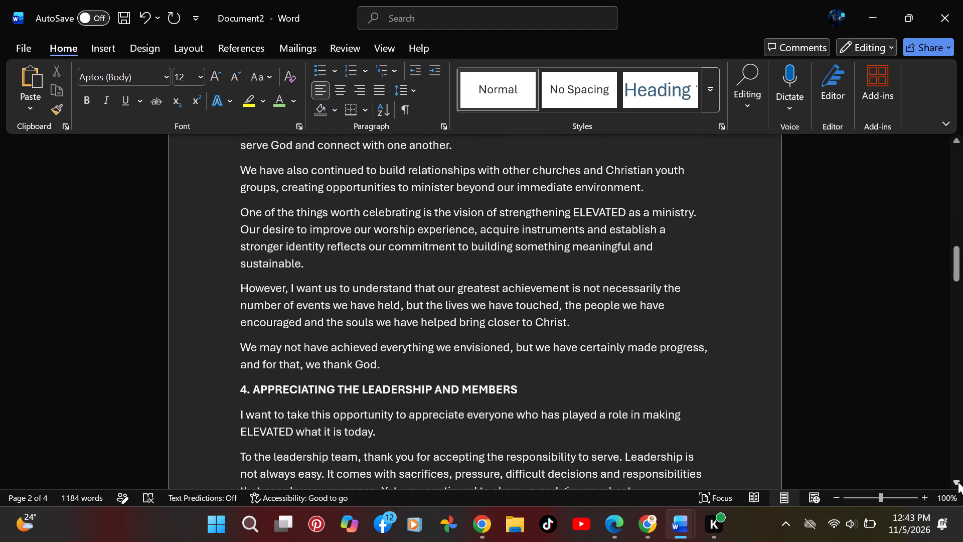
pyautogui.doubleClick(958, 482)
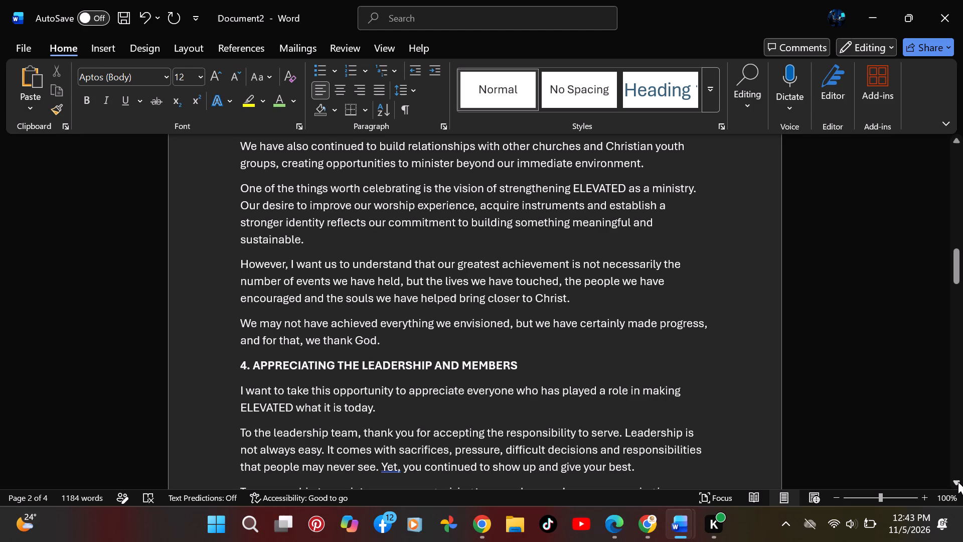
pyautogui.tripleClick(958, 482)
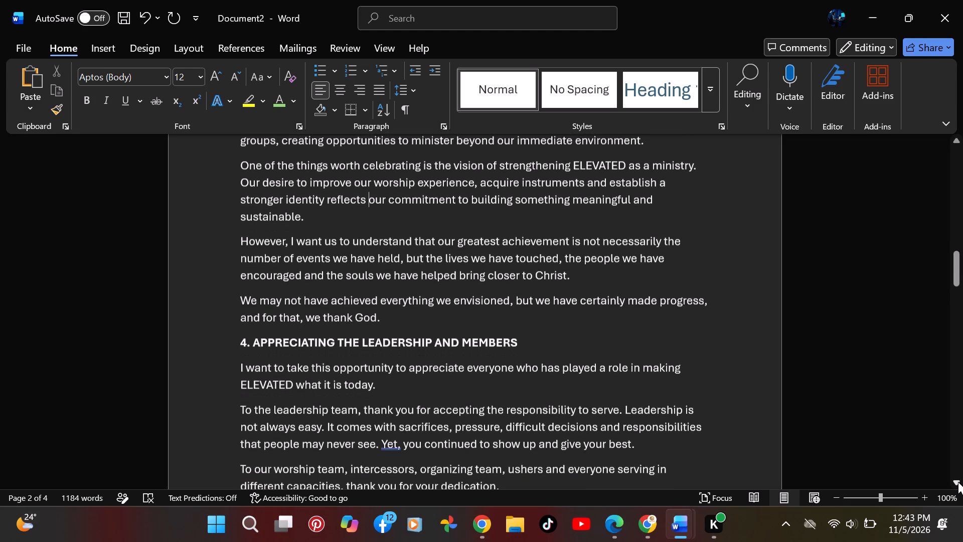
pyautogui.click(958, 482)
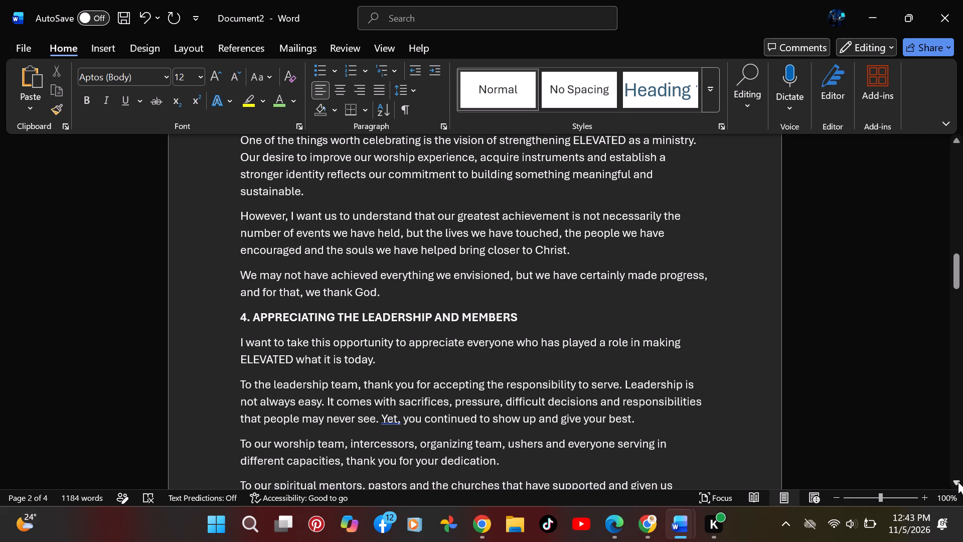
pyautogui.tripleClick(958, 482)
pyautogui.click(958, 482)
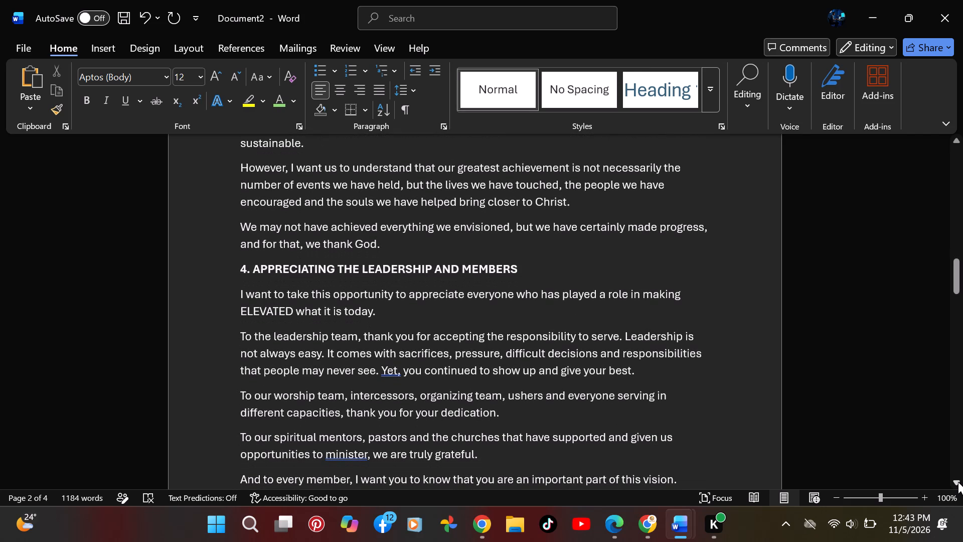
pyautogui.tripleClick(958, 482)
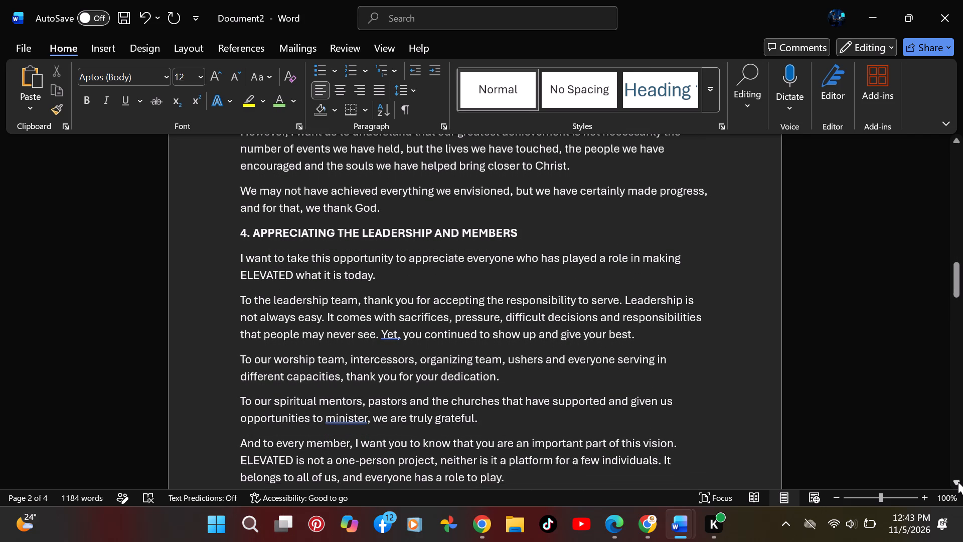
pyautogui.click(958, 482)
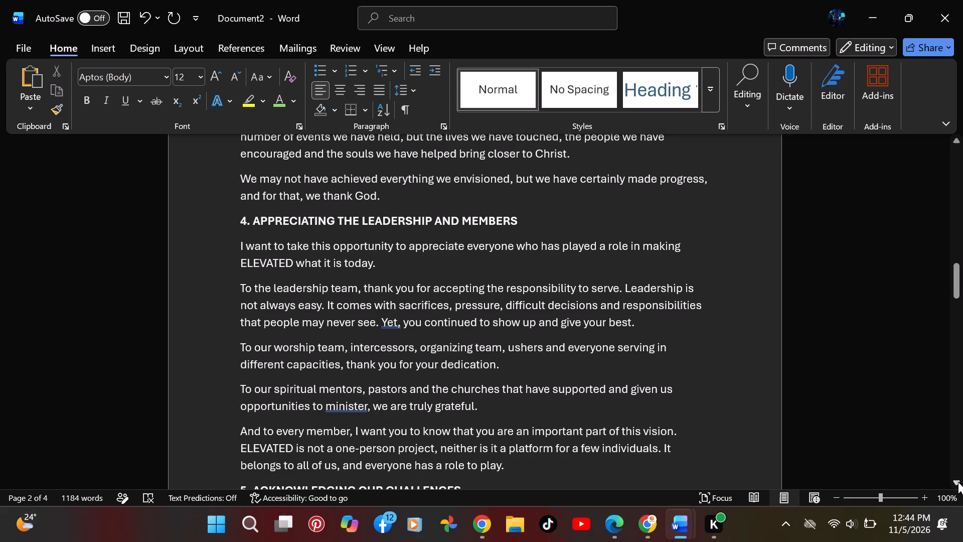
pyautogui.tripleClick(958, 482)
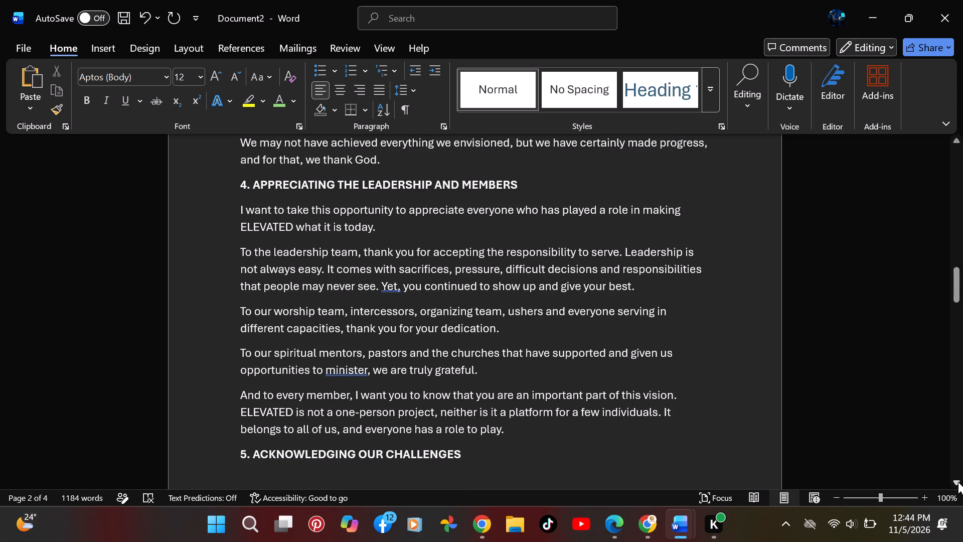
# Accept the suggestion to remove the comma after "Yet" in section 4's leadership team paragraph.
pyautogui.click(395, 288)
pyautogui.click(412, 350)
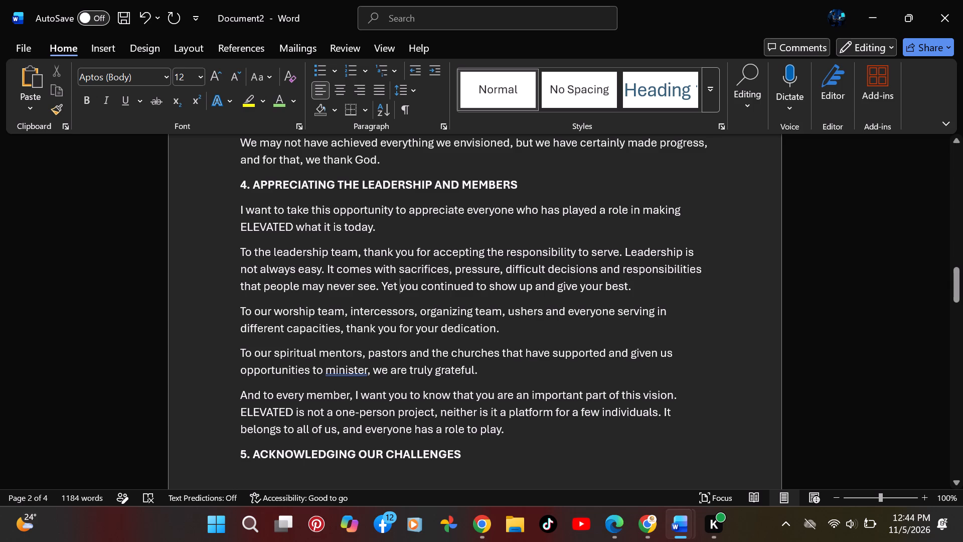
# Check the grammar suggestion for "minister" in the paragraph on spiritual mentors, pastors and churches, and close it without applying it.
pyautogui.tripleClick(960, 483)
pyautogui.click(960, 483)
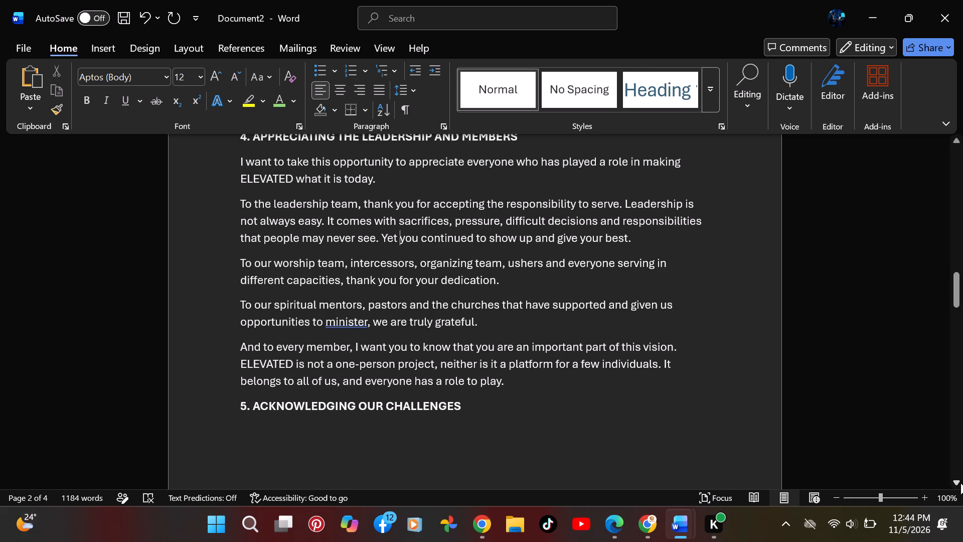
pyautogui.click(960, 483)
pyautogui.click(960, 483)
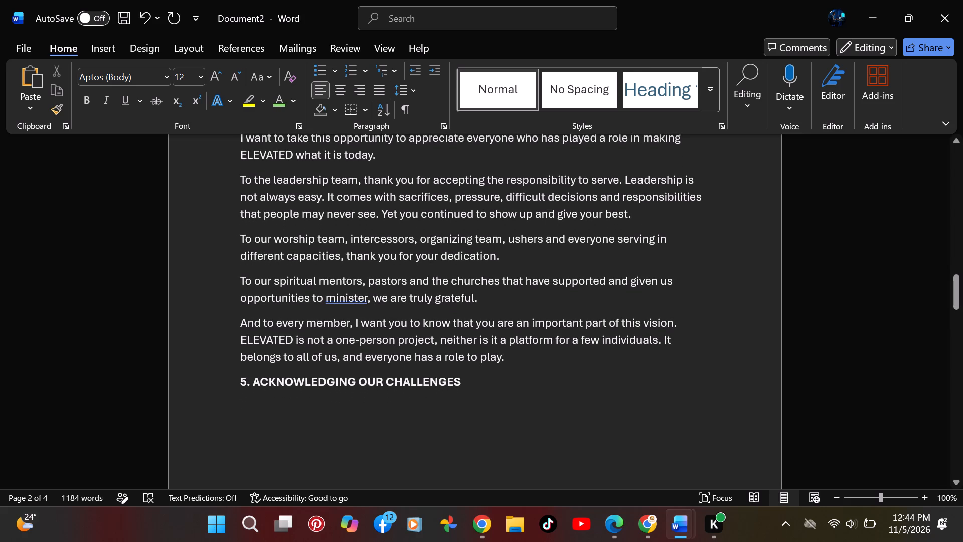
pyautogui.click(350, 297)
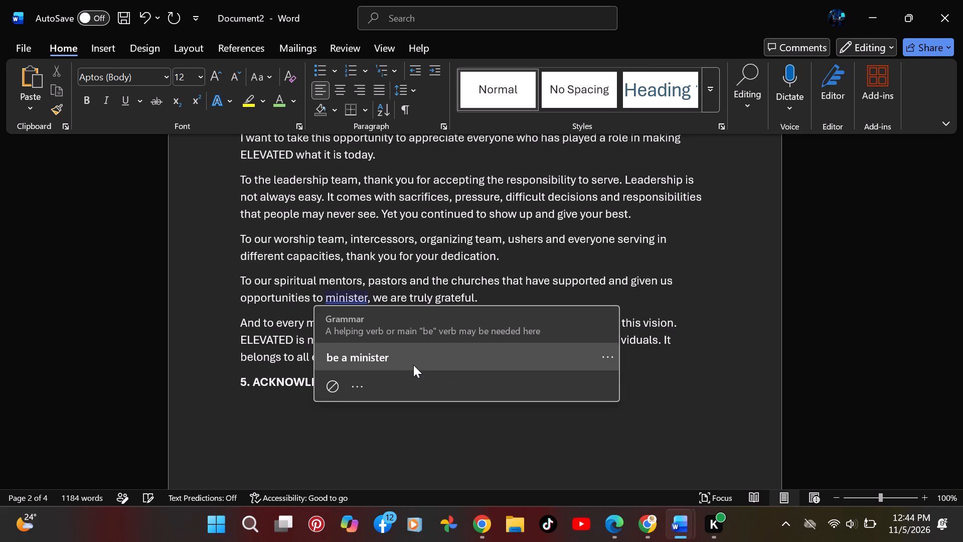
pyautogui.click(487, 437)
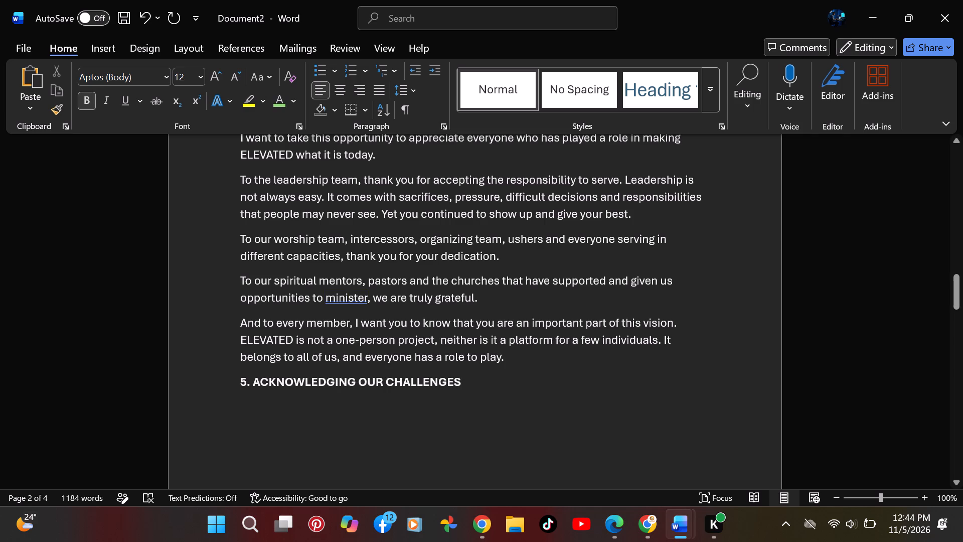
# Read through section 5, Acknowledging Our Challenges, up to the heading of section 6.
pyautogui.tripleClick(957, 482)
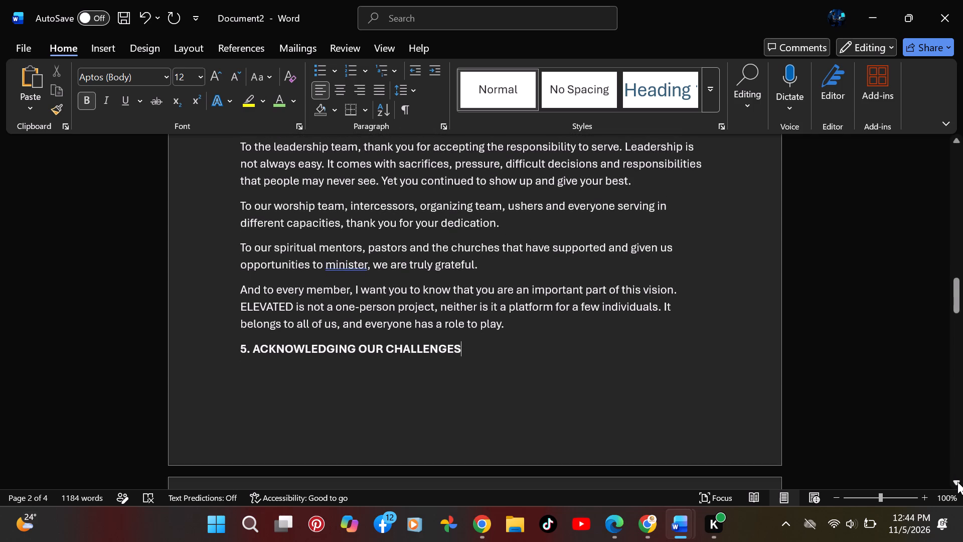
pyautogui.tripleClick(957, 482)
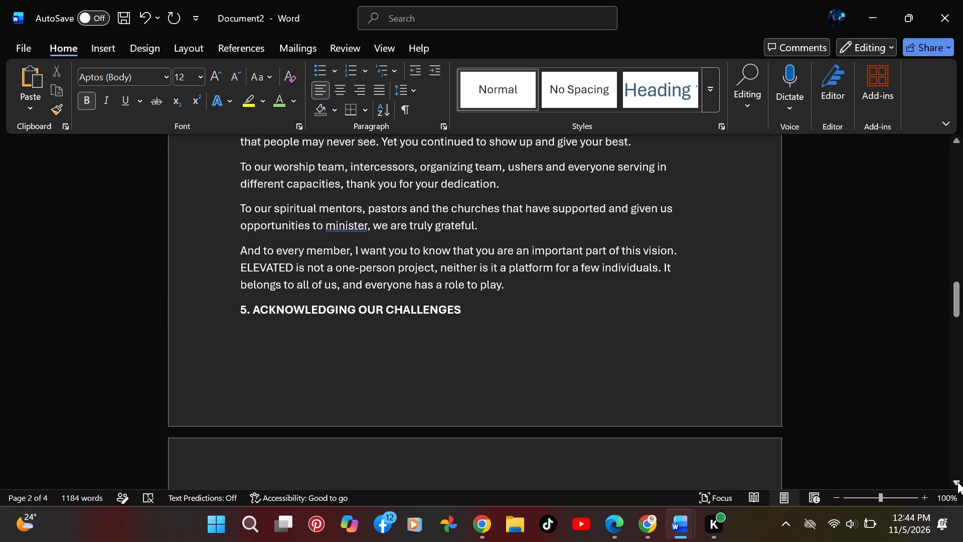
pyautogui.click(957, 482)
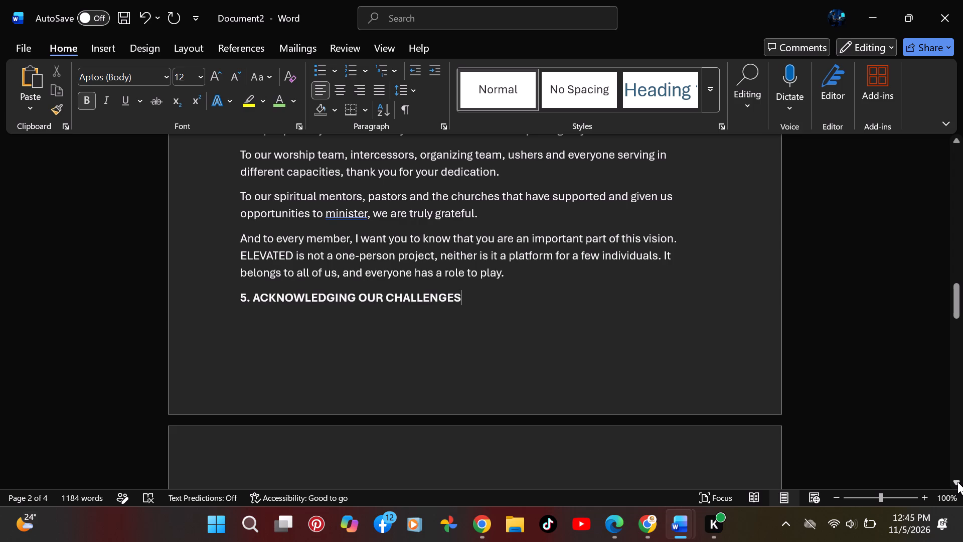
pyautogui.doubleClick(957, 482)
pyautogui.doubleClick(957, 482)
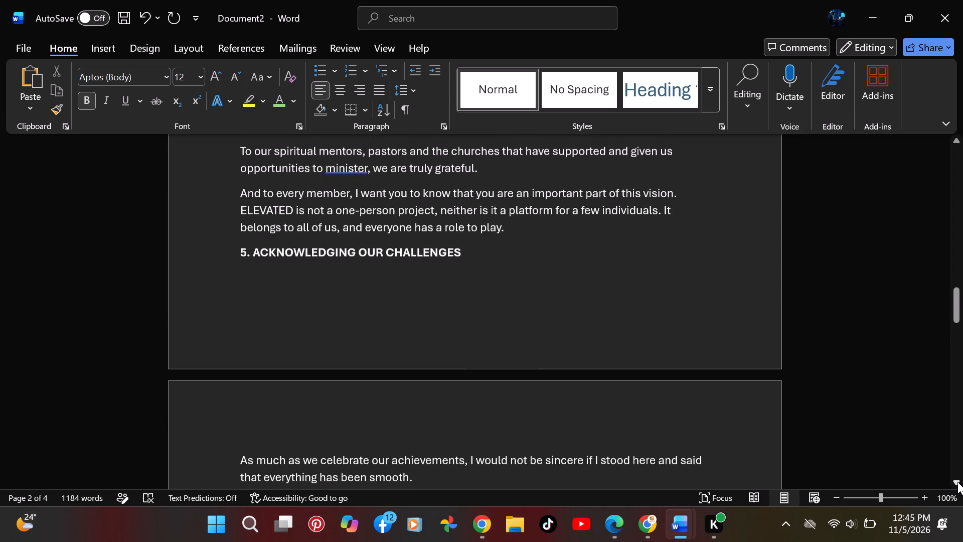
pyautogui.doubleClick(957, 482)
pyautogui.doubleClick(957, 482)
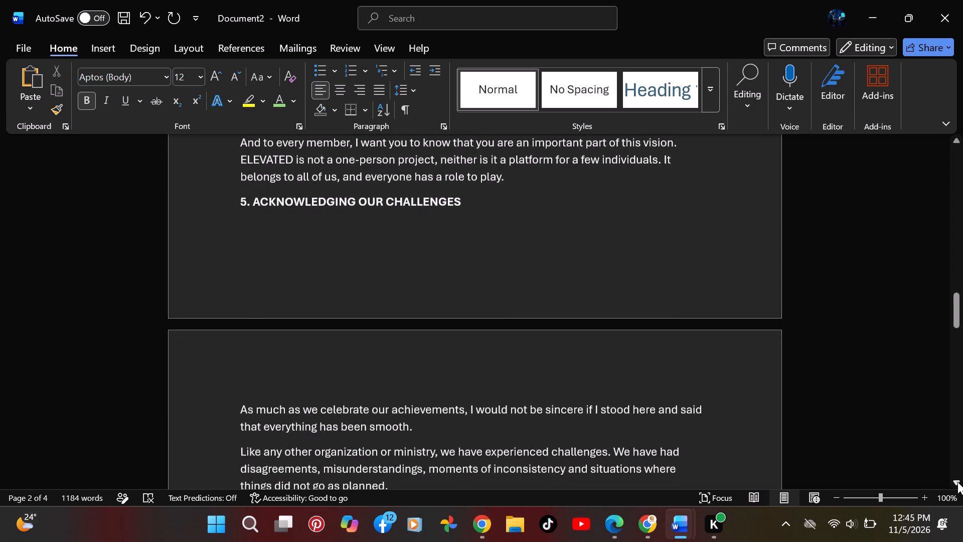
pyautogui.tripleClick(957, 482)
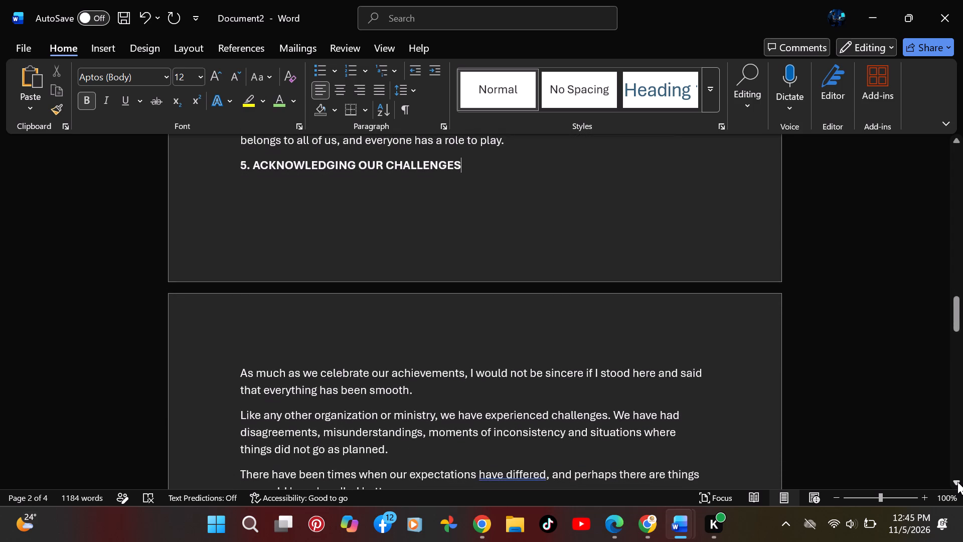
pyautogui.tripleClick(957, 482)
pyautogui.tripleClick(957, 482)
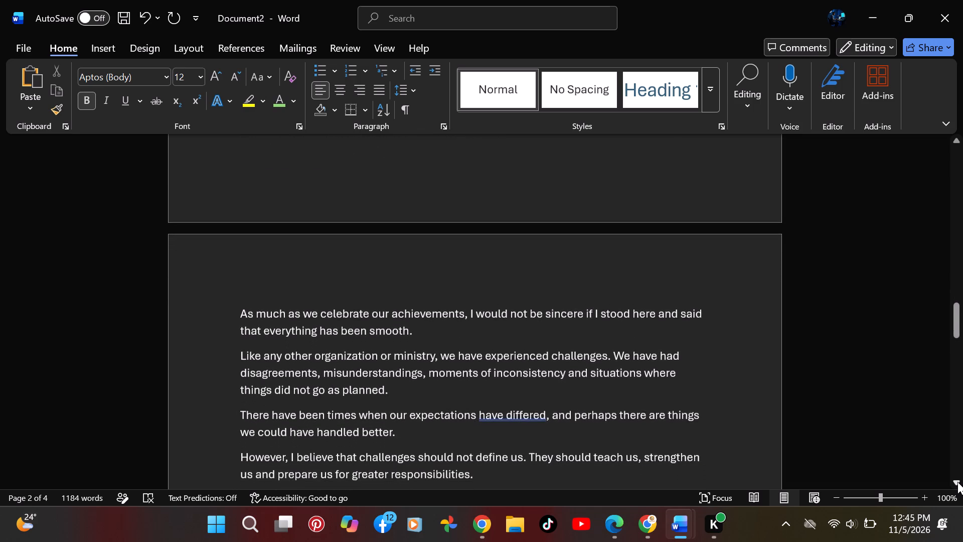
pyautogui.doubleClick(957, 482)
pyautogui.doubleClick(957, 482)
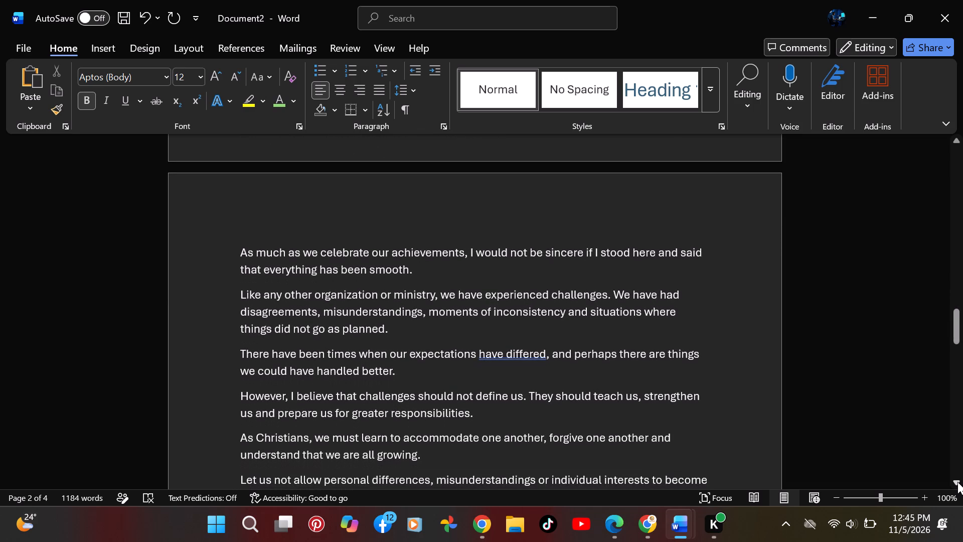
pyautogui.tripleClick(957, 482)
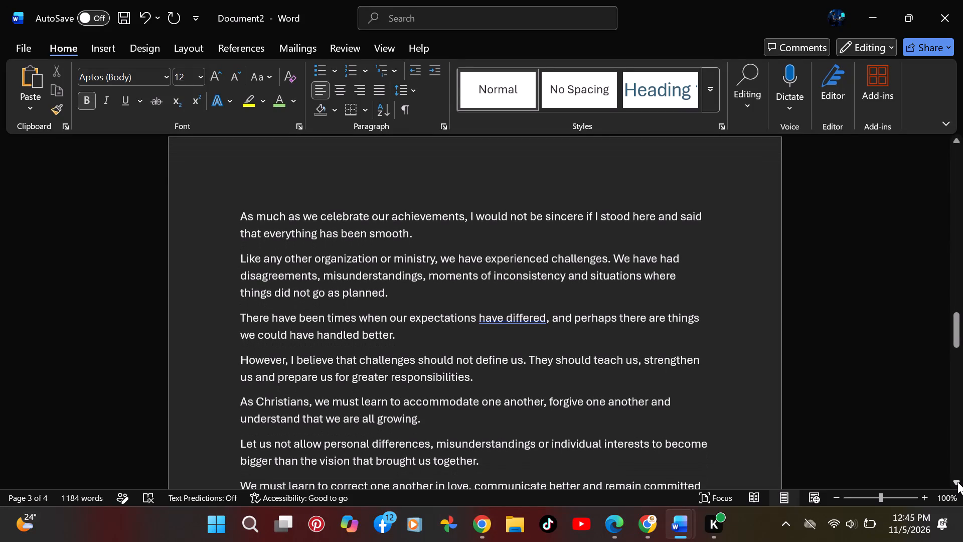
pyautogui.click(957, 482)
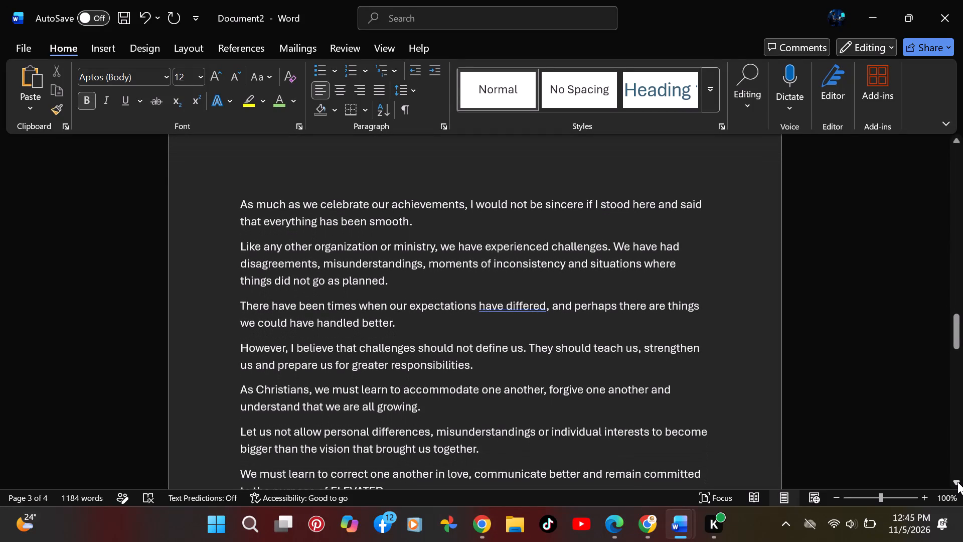
pyautogui.click(957, 482)
pyautogui.doubleClick(957, 482)
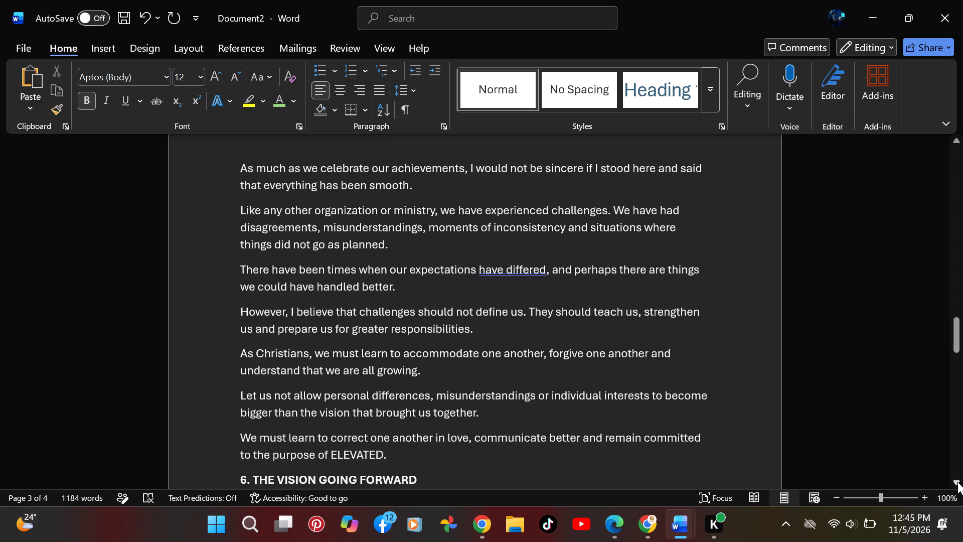
# Read the last paragraphs of section 5 and the opening of section 6, The Vision Going Forward.
pyautogui.doubleClick(957, 482)
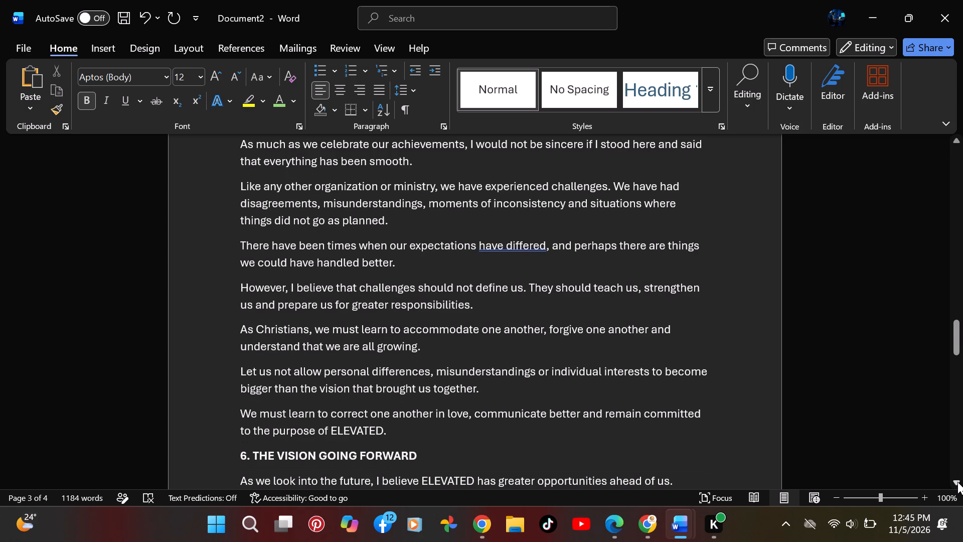
pyautogui.doubleClick(957, 482)
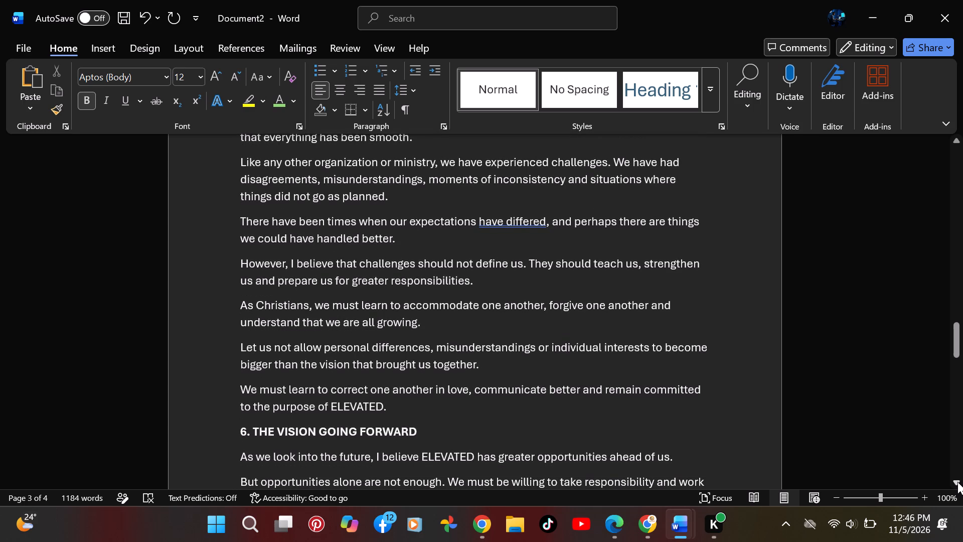
pyautogui.tripleClick(957, 482)
pyautogui.tripleClick(957, 482)
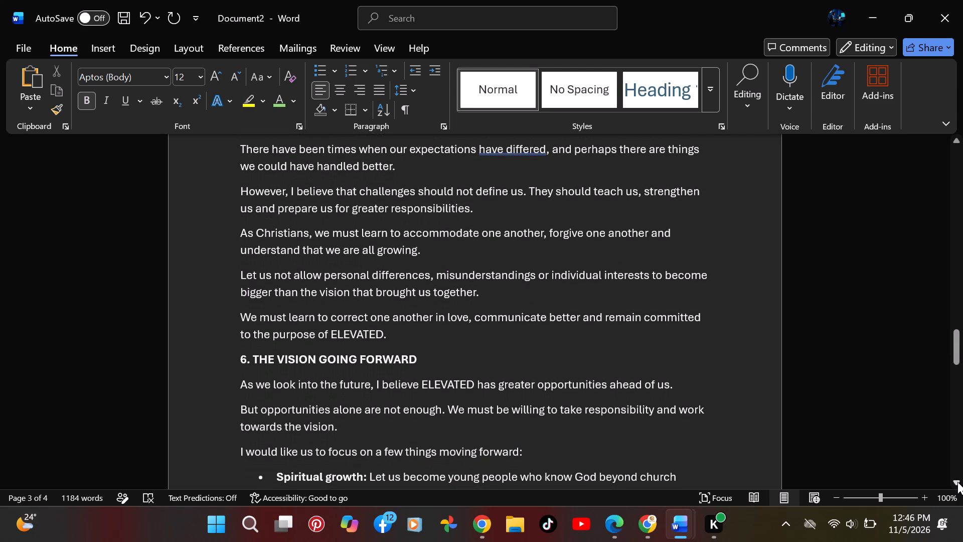
pyautogui.doubleClick(957, 482)
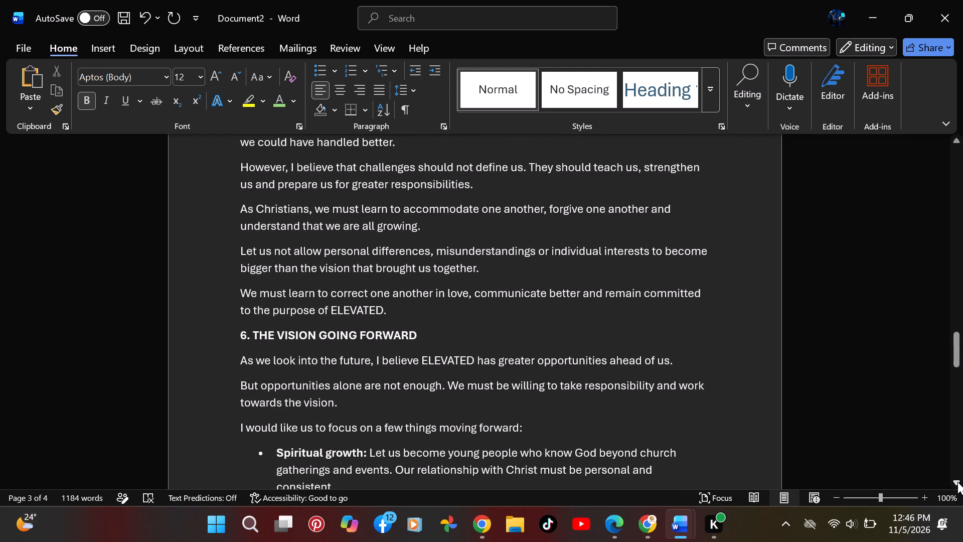
pyautogui.click(957, 482)
pyautogui.doubleClick(957, 482)
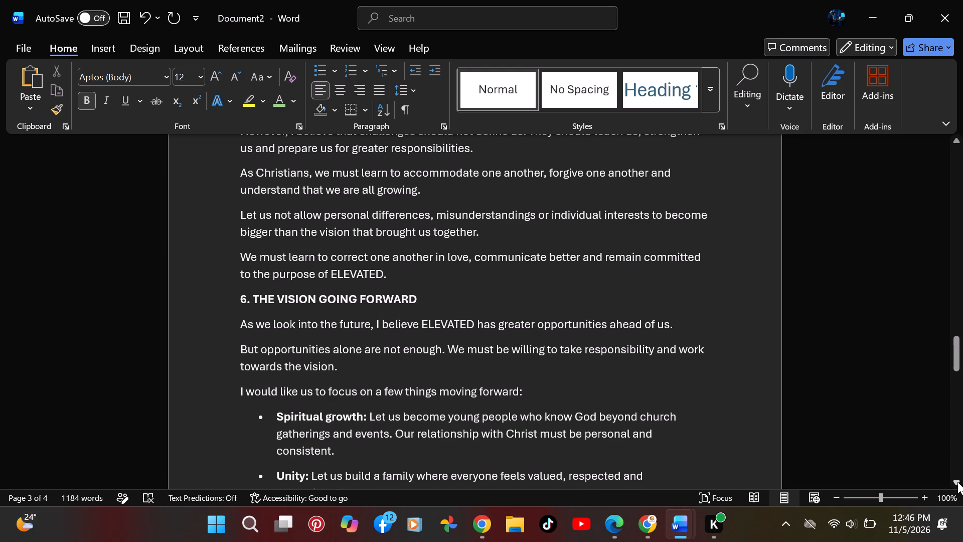
pyautogui.click(957, 482)
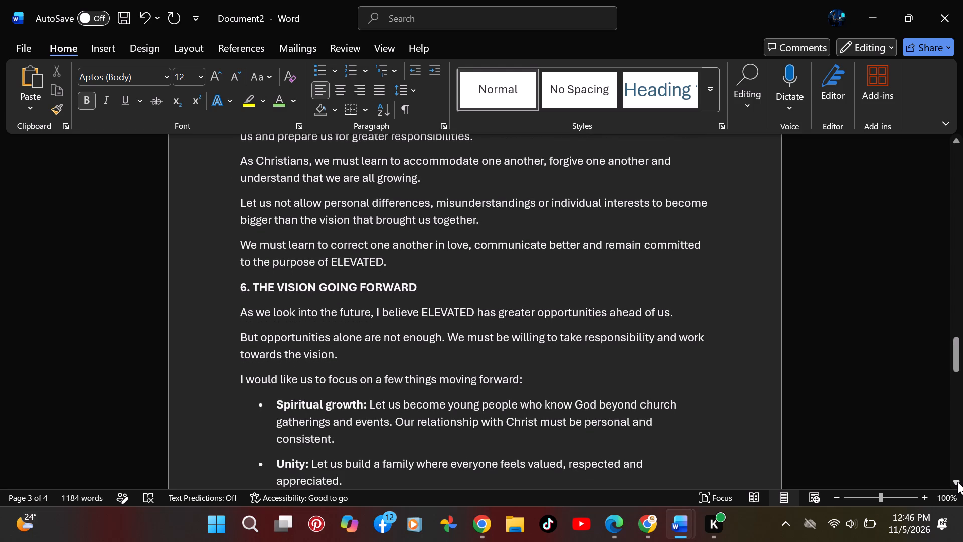
pyautogui.doubleClick(957, 482)
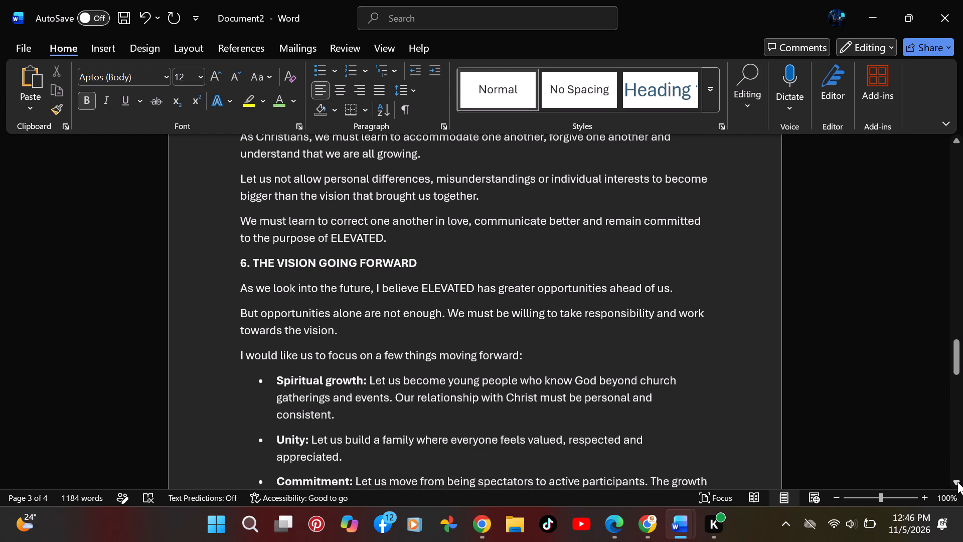
# Read section 6's bulleted focus points, from Spiritual growth through Development.
pyautogui.doubleClick(957, 482)
pyautogui.click(957, 482)
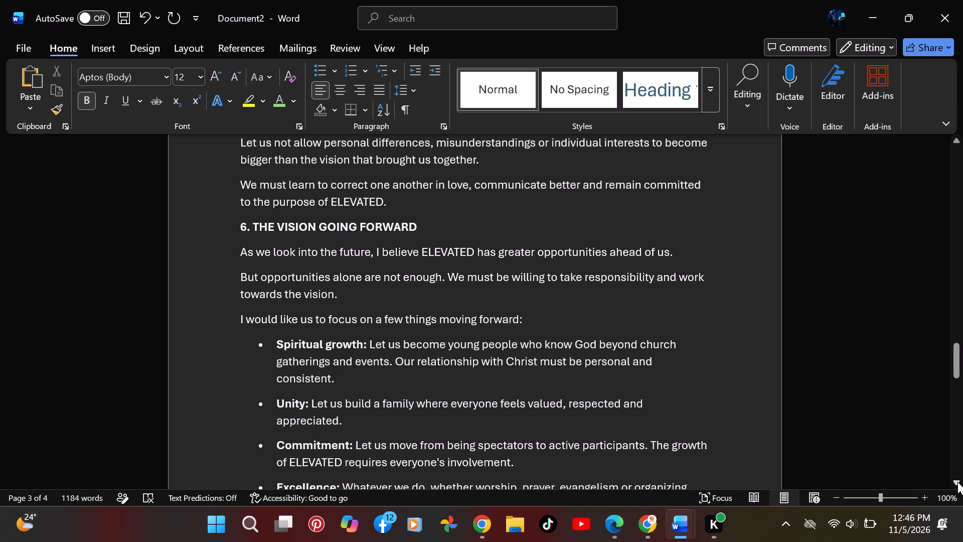
pyautogui.tripleClick(957, 482)
pyautogui.click(957, 482)
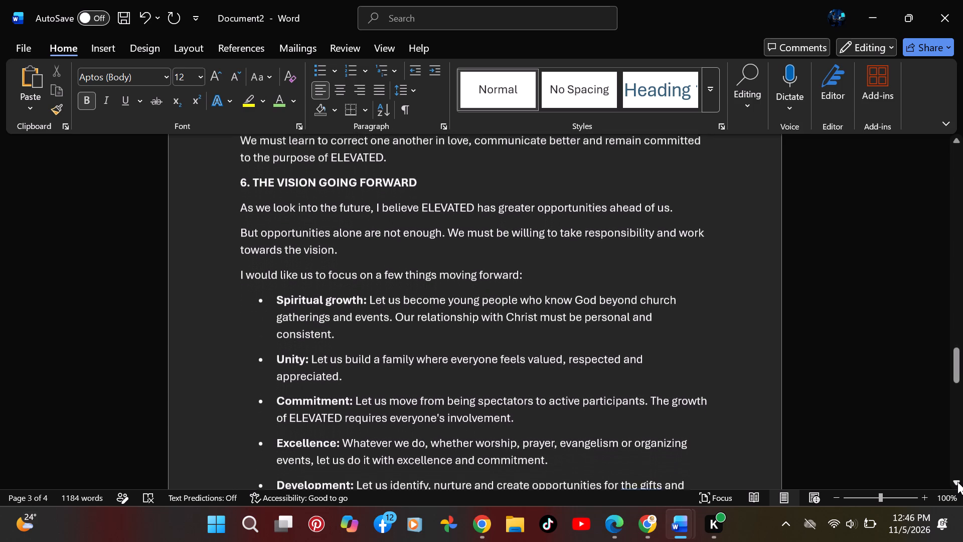
pyautogui.doubleClick(957, 482)
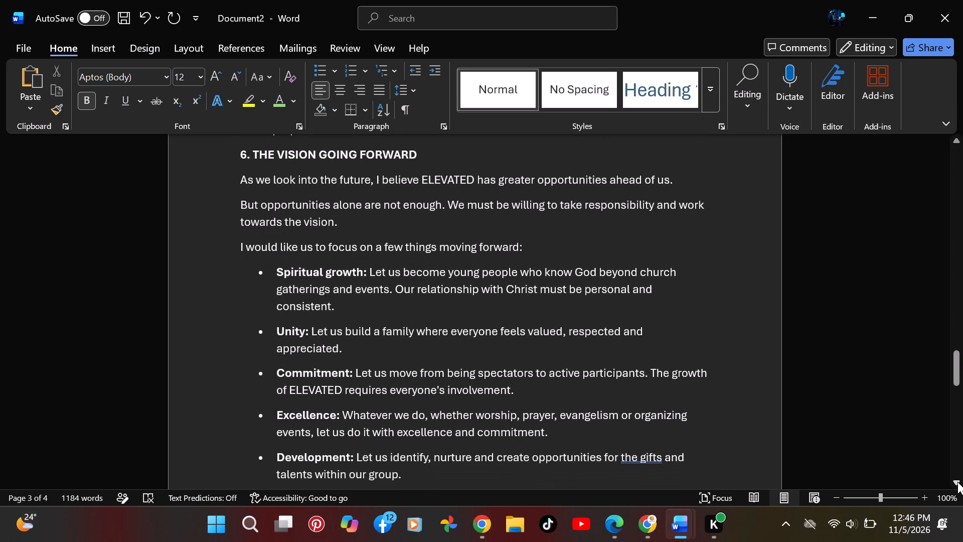
pyautogui.doubleClick(957, 482)
pyautogui.click(957, 482)
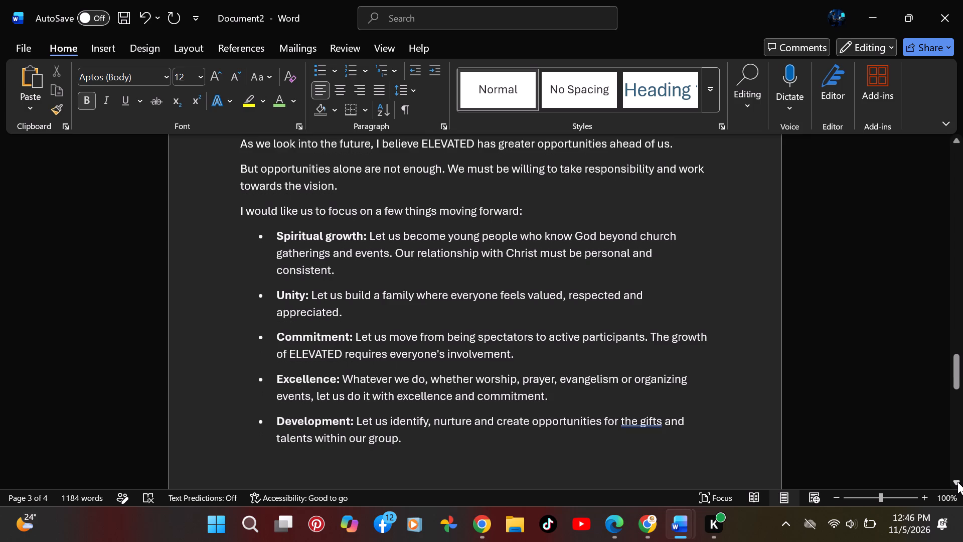
pyautogui.tripleClick(957, 482)
pyautogui.doubleClick(957, 482)
pyautogui.click(957, 482)
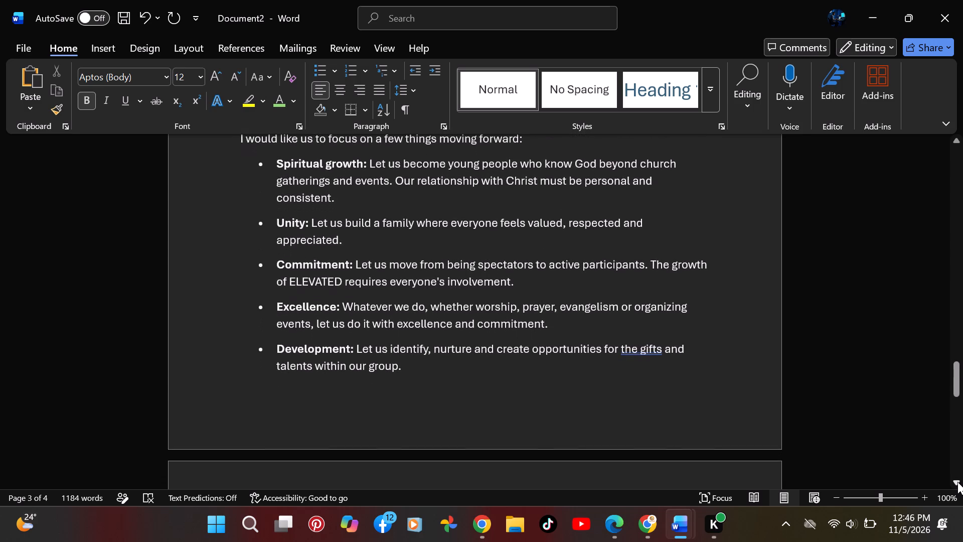
pyautogui.click(957, 482)
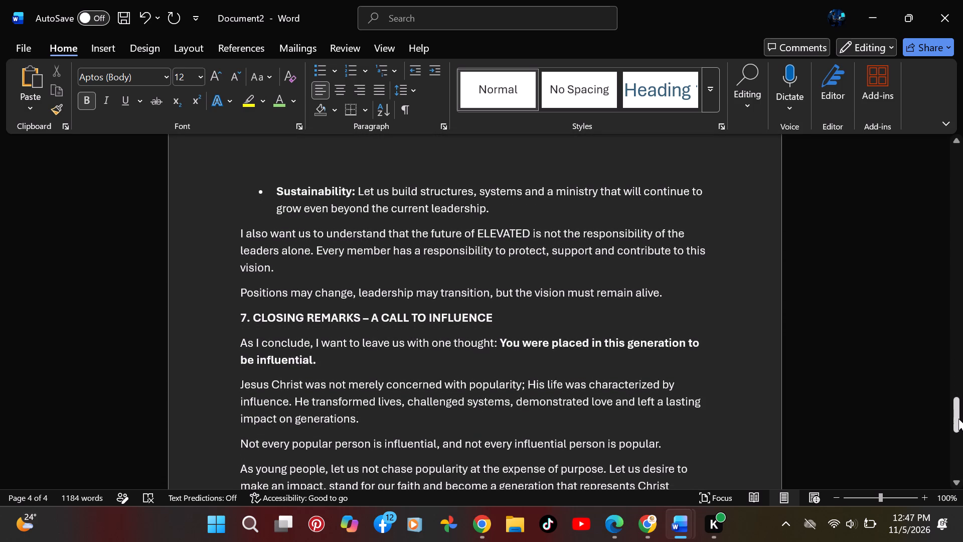
# Go back to the start of section 6 and review its focus points through Sustainability and the paragraphs on ELEVATED's future.
pyautogui.moveTo(958, 419); pyautogui.dragTo(962, 374)
pyautogui.doubleClick(962, 374)
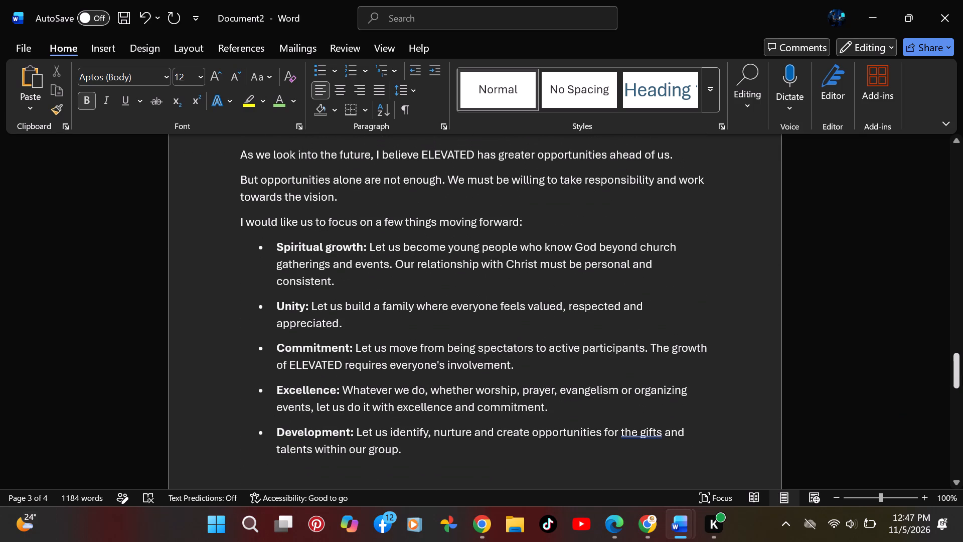
pyautogui.tripleClick(956, 139)
pyautogui.click(956, 139)
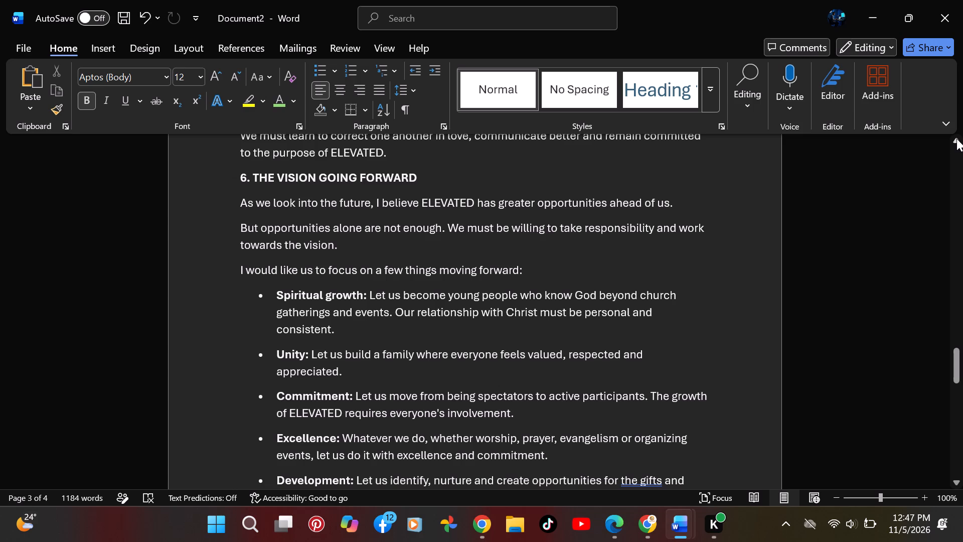
pyautogui.doubleClick(955, 482)
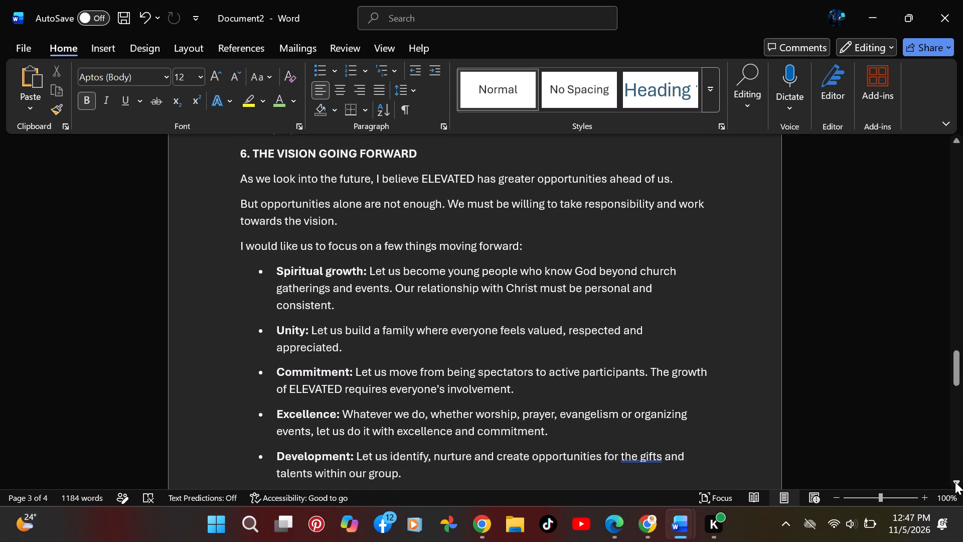
pyautogui.tripleClick(955, 482)
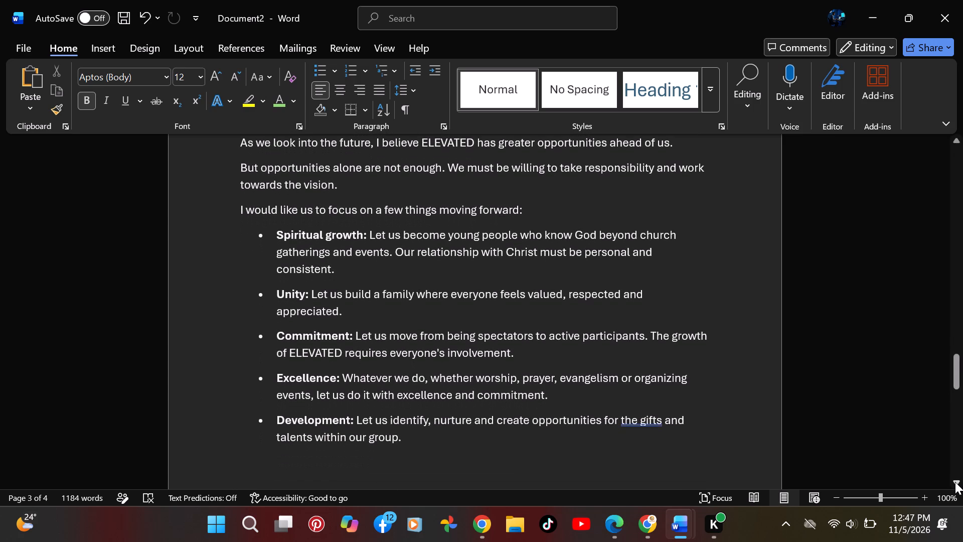
pyautogui.doubleClick(955, 482)
pyautogui.doubleClick(955, 482)
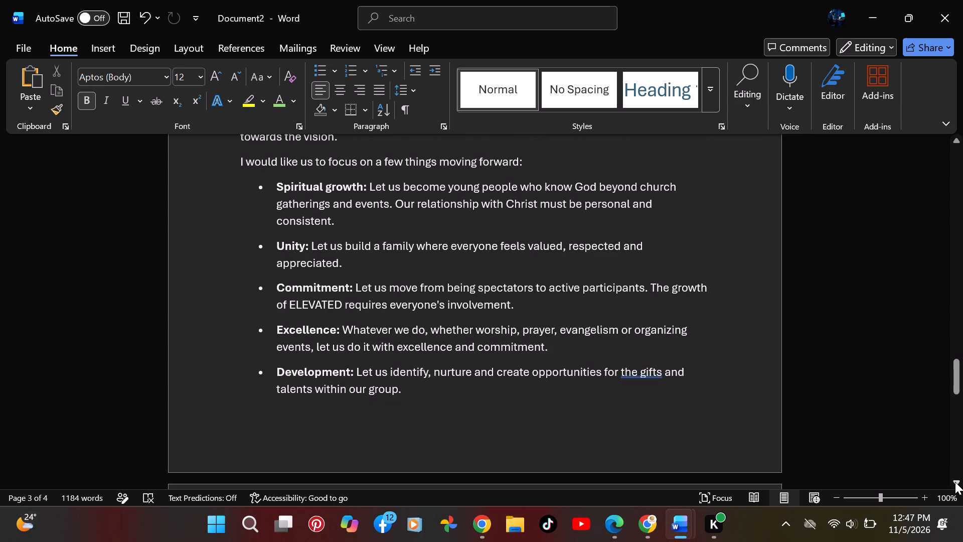
pyautogui.tripleClick(955, 482)
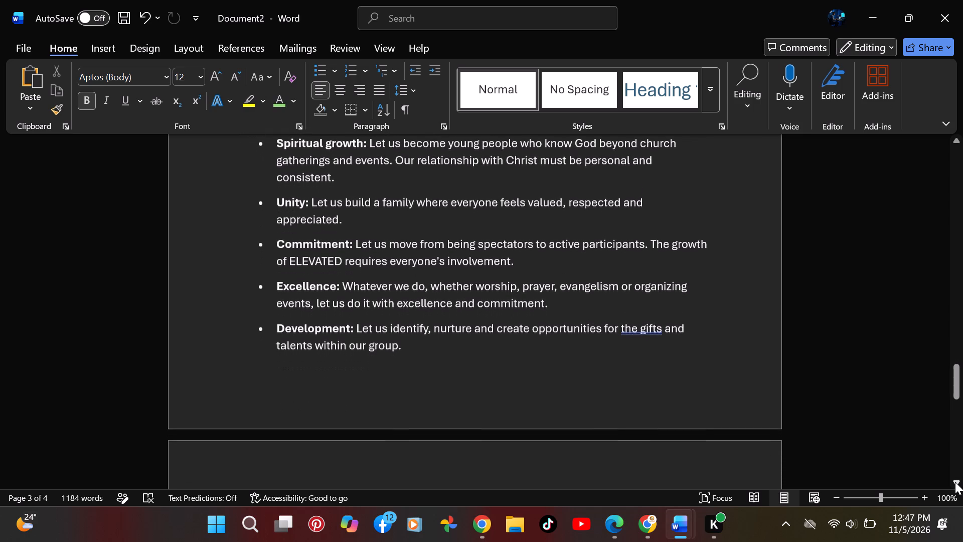
pyautogui.click(955, 482)
pyautogui.click(955, 482)
pyautogui.click(955, 482)
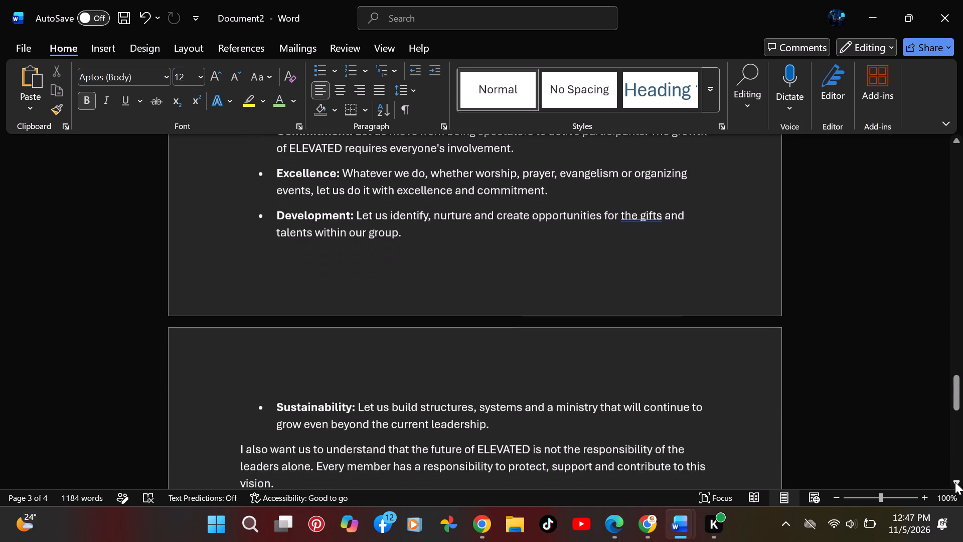
pyautogui.doubleClick(955, 482)
pyautogui.doubleClick(955, 482)
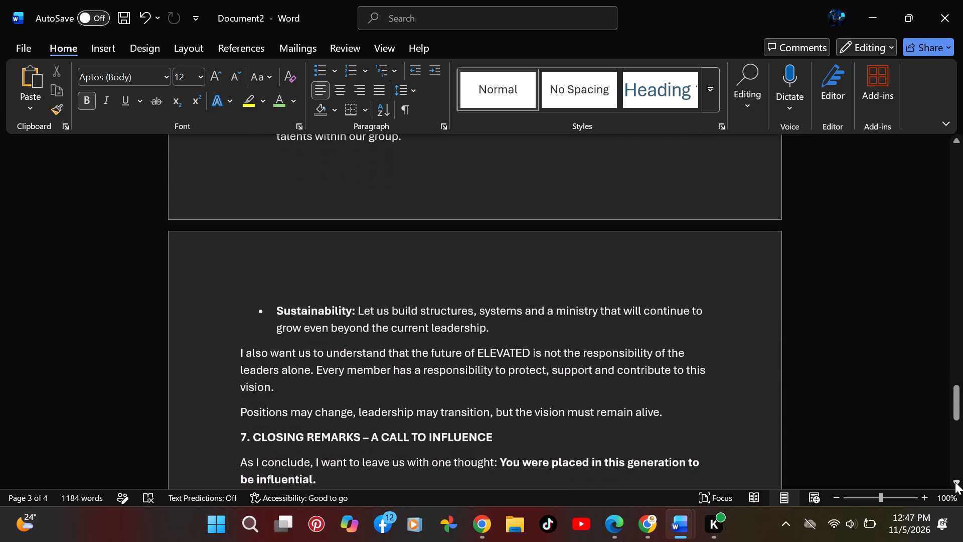
pyautogui.doubleClick(955, 482)
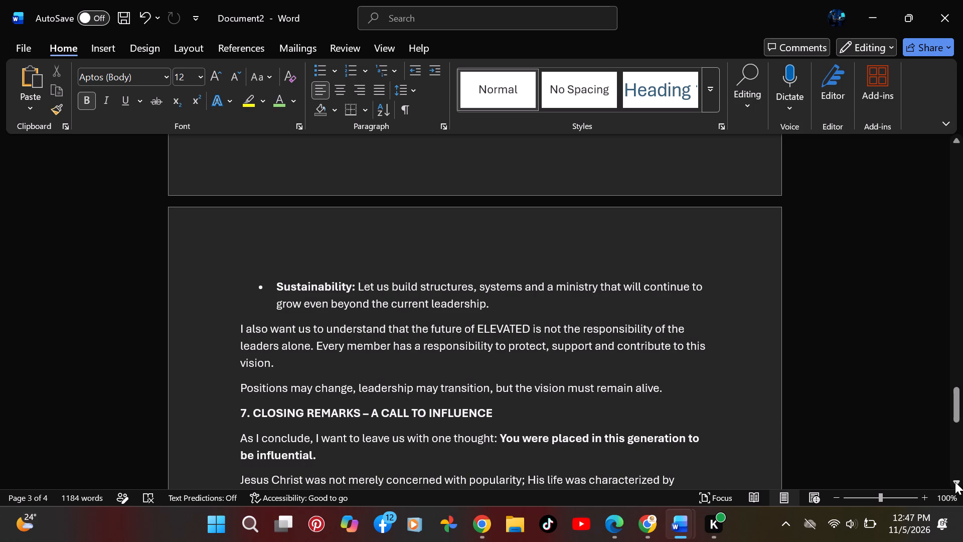
pyautogui.tripleClick(955, 482)
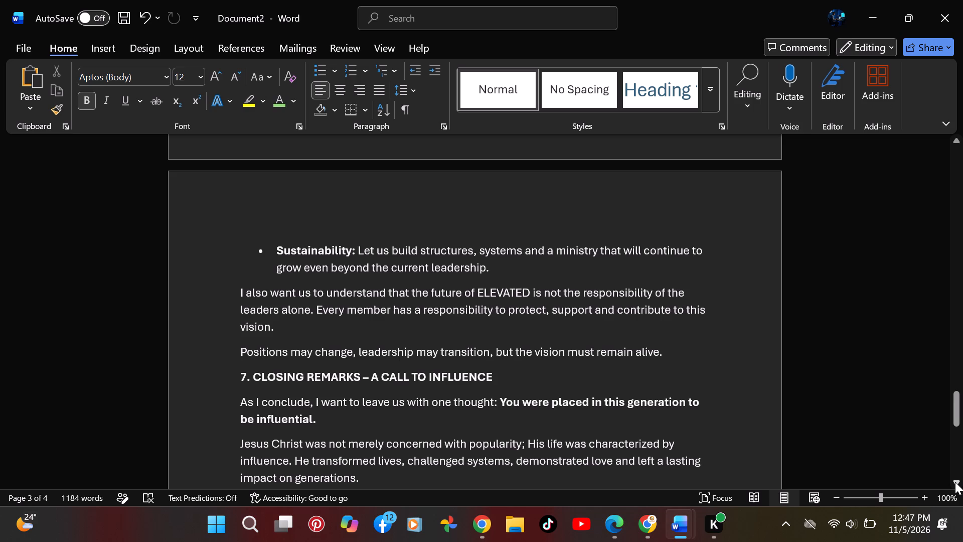
# Read through section 7, Closing Remarks – A Call to Influence, to the last line of the document.
pyautogui.tripleClick(955, 482)
pyautogui.tripleClick(955, 482)
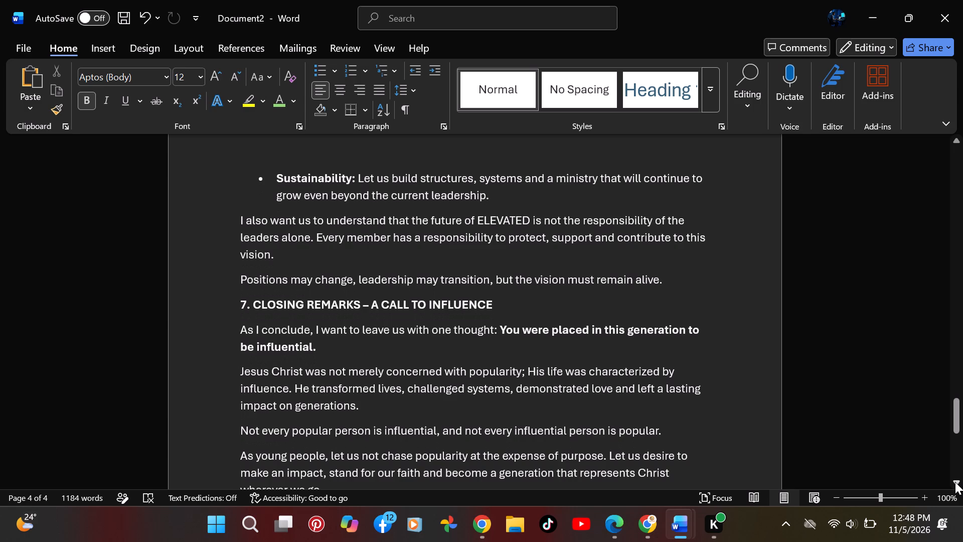
pyautogui.tripleClick(955, 482)
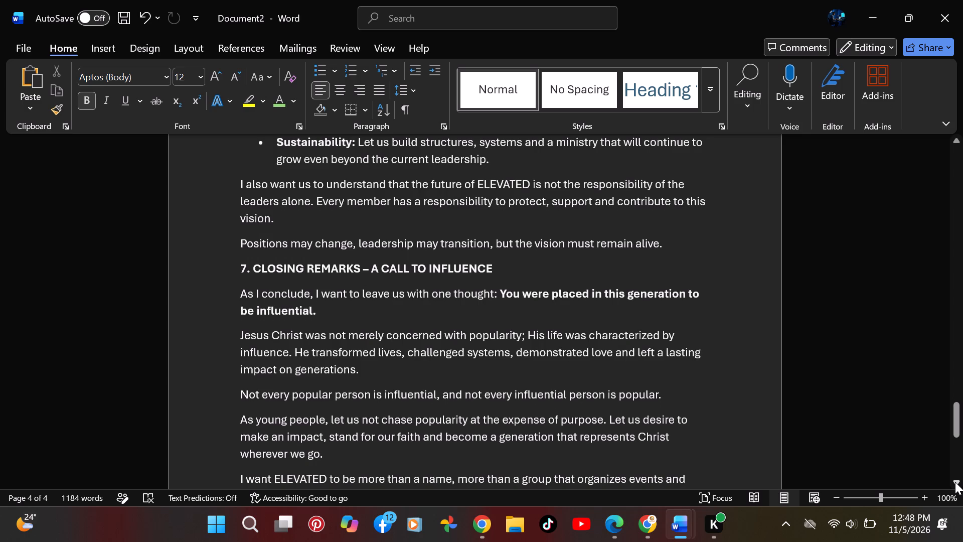
pyautogui.doubleClick(955, 482)
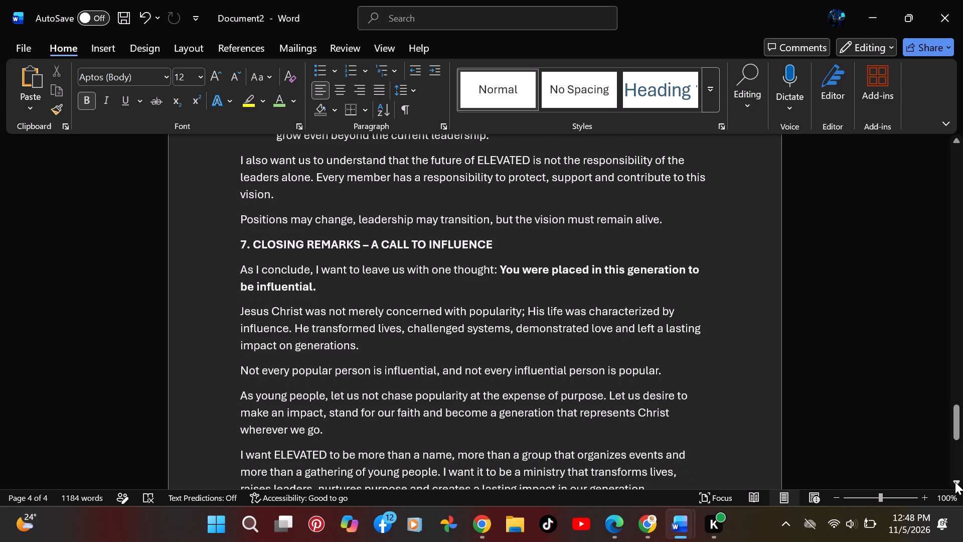
pyautogui.doubleClick(955, 482)
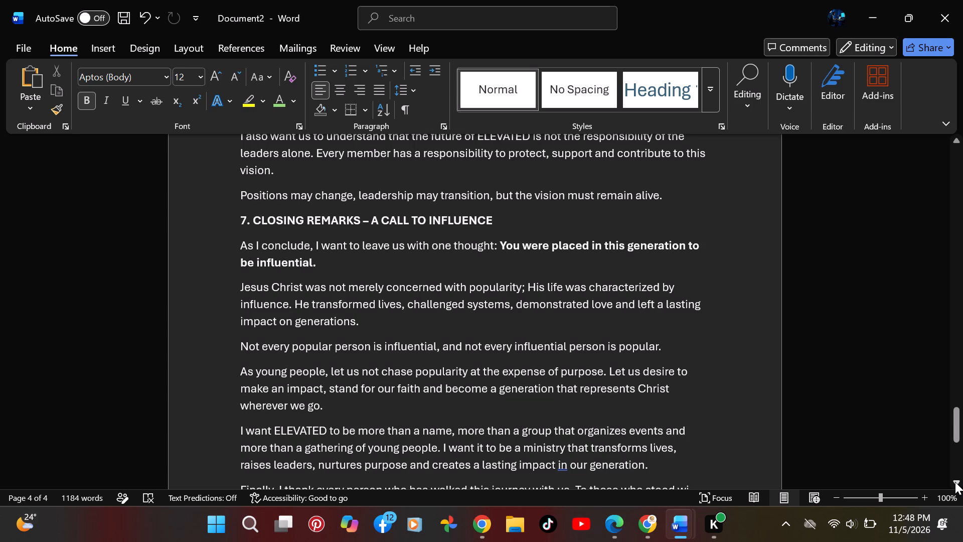
pyautogui.doubleClick(955, 482)
pyautogui.click(955, 482)
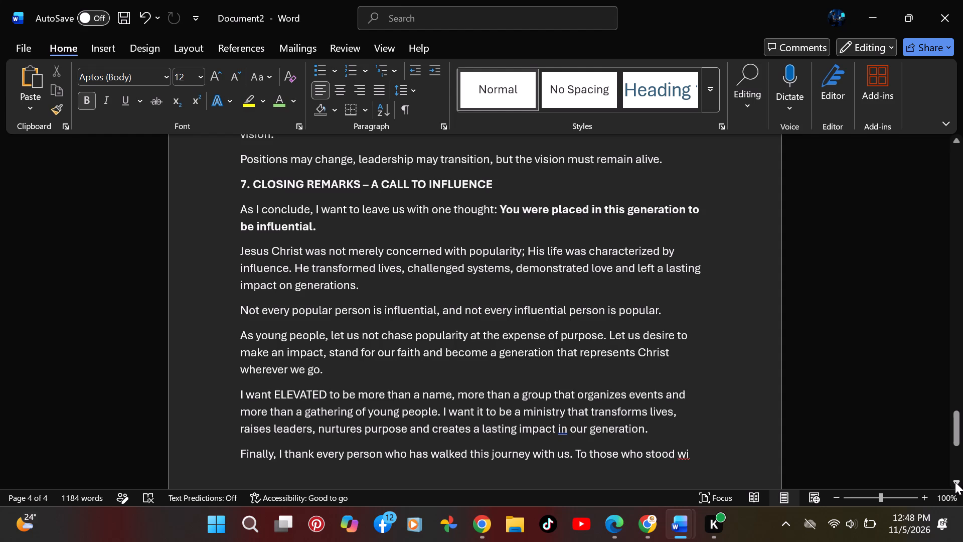
pyautogui.tripleClick(955, 482)
pyautogui.click(955, 482)
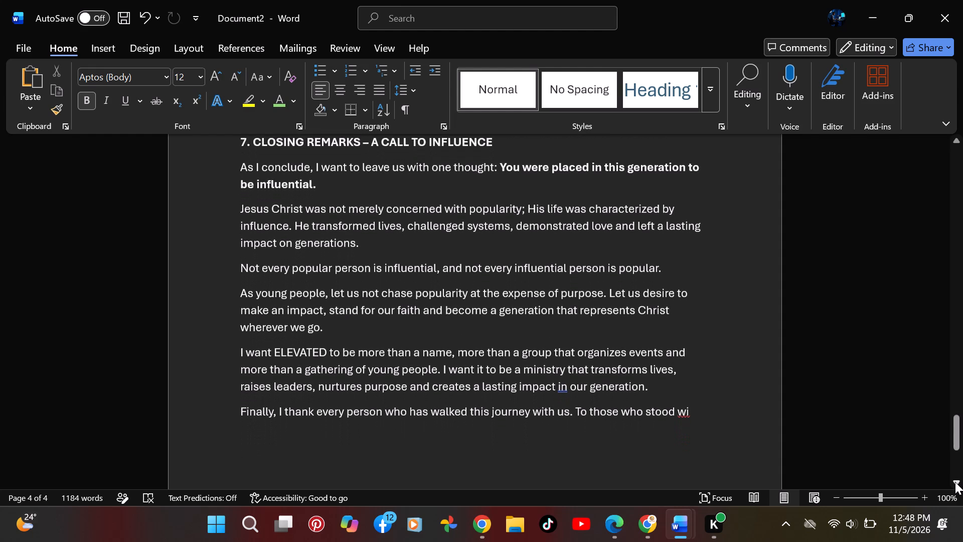
pyautogui.tripleClick(955, 482)
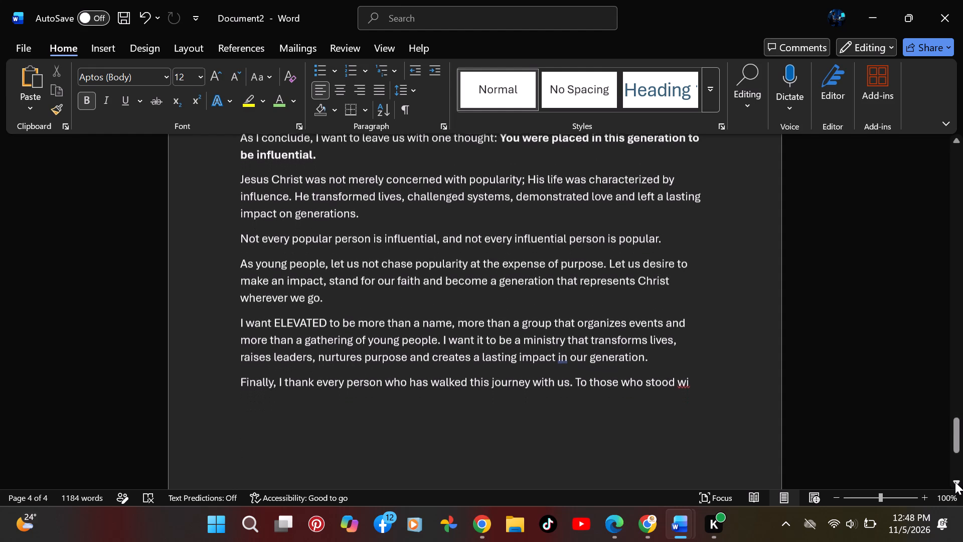
pyautogui.click(955, 482)
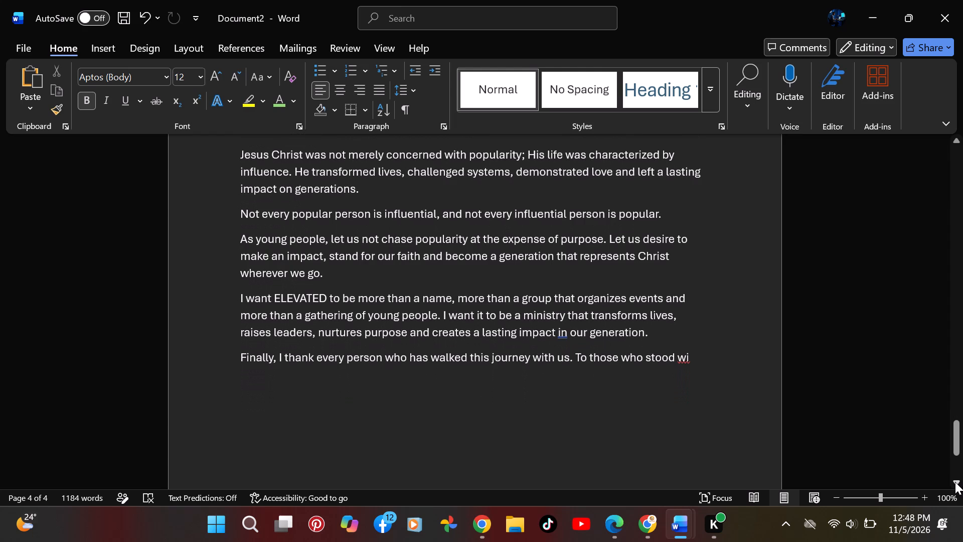
pyautogui.doubleClick(955, 482)
pyautogui.click(955, 482)
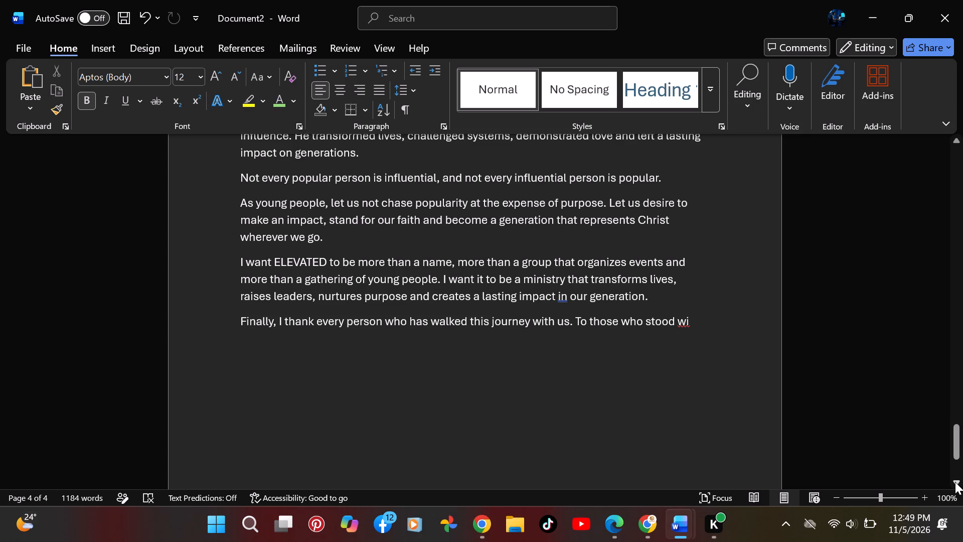
pyautogui.click(955, 482)
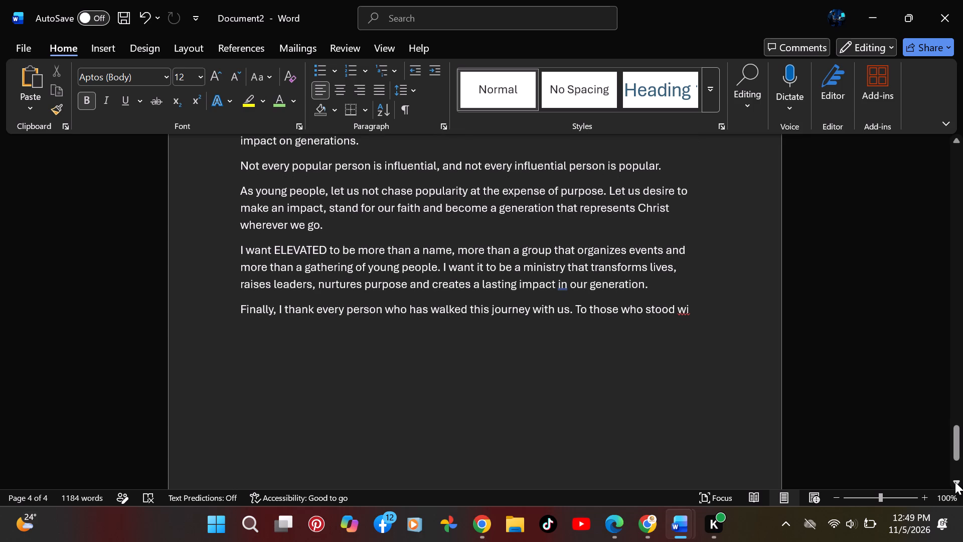
pyautogui.click(955, 482)
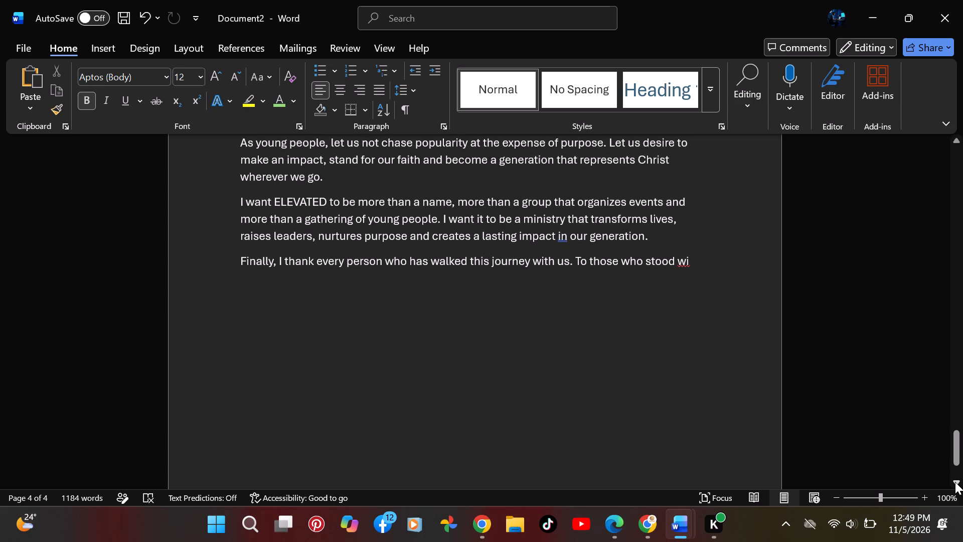
pyautogui.click(955, 482)
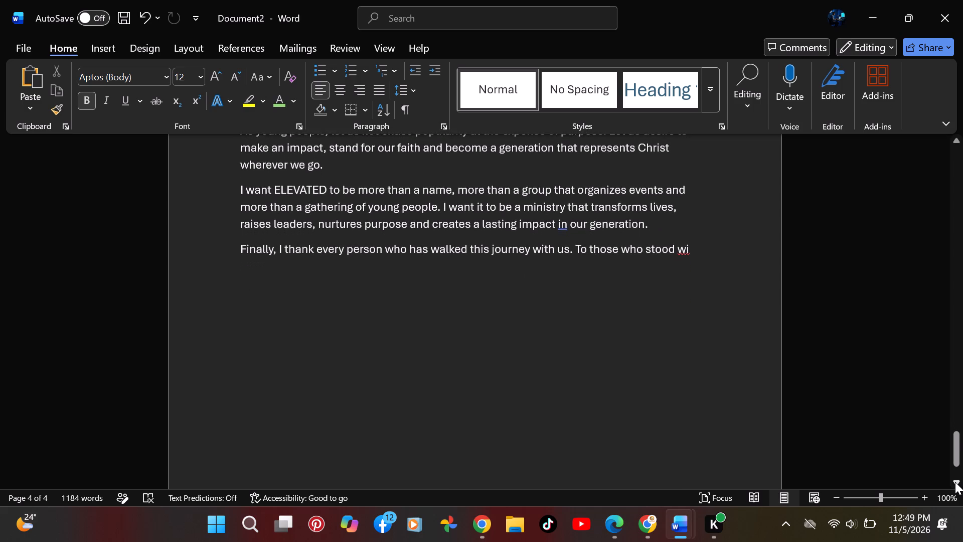
pyautogui.click(955, 482)
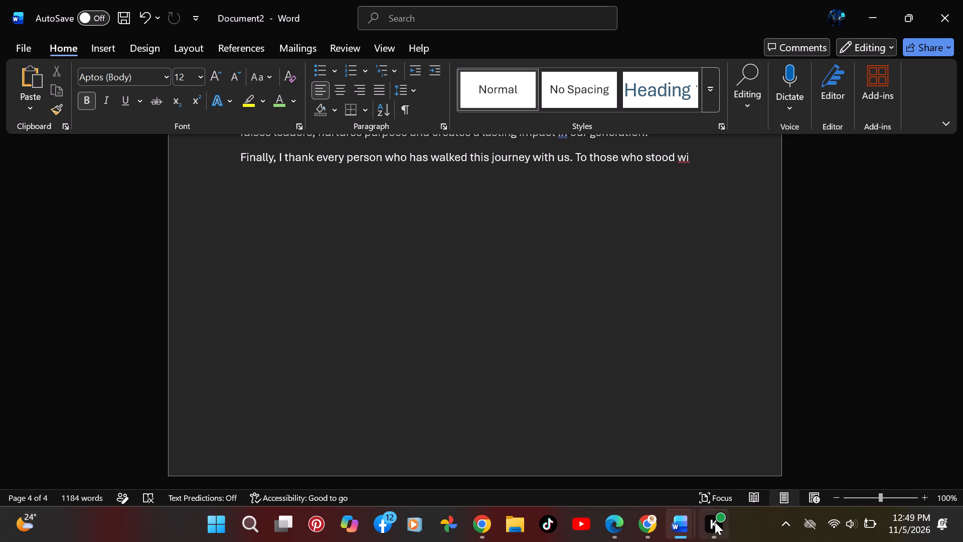
pyautogui.click(477, 518)
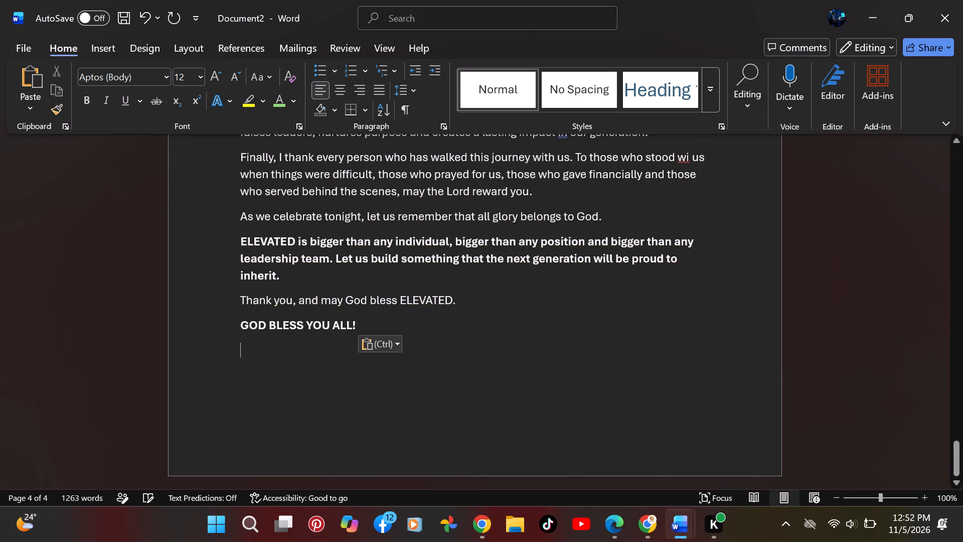
# Complete the cut-off word "wi" as "with" in the "Finally, I thank every person" paragraph.
pyautogui.click(691, 158)
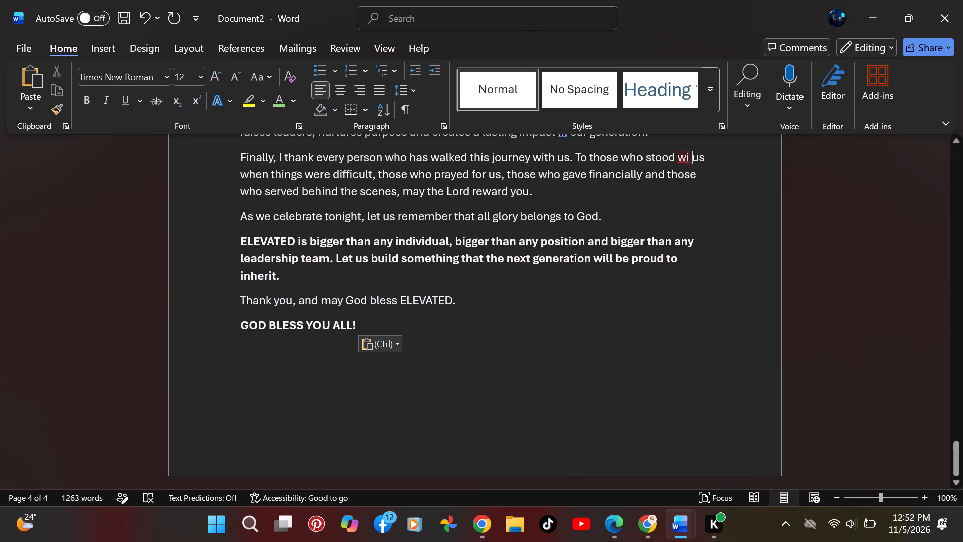
pyautogui.press('BackSpace')
pyautogui.write('th')
pyautogui.press('space')
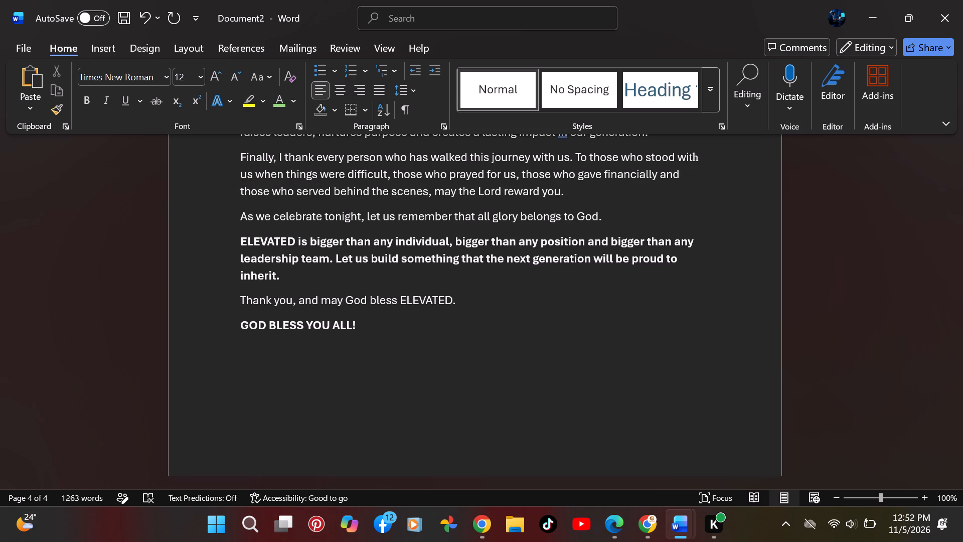
# Accept the grammar suggestion "on" for the flagged preposition in "creates a lasting impact in our generation".
pyautogui.moveTo(959, 461); pyautogui.dragTo(962, 450)
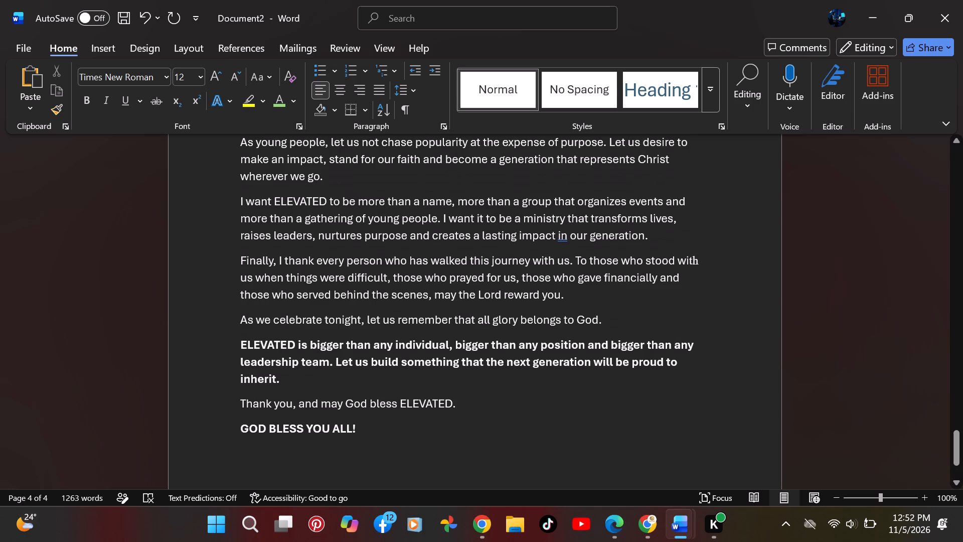
pyautogui.click(559, 237)
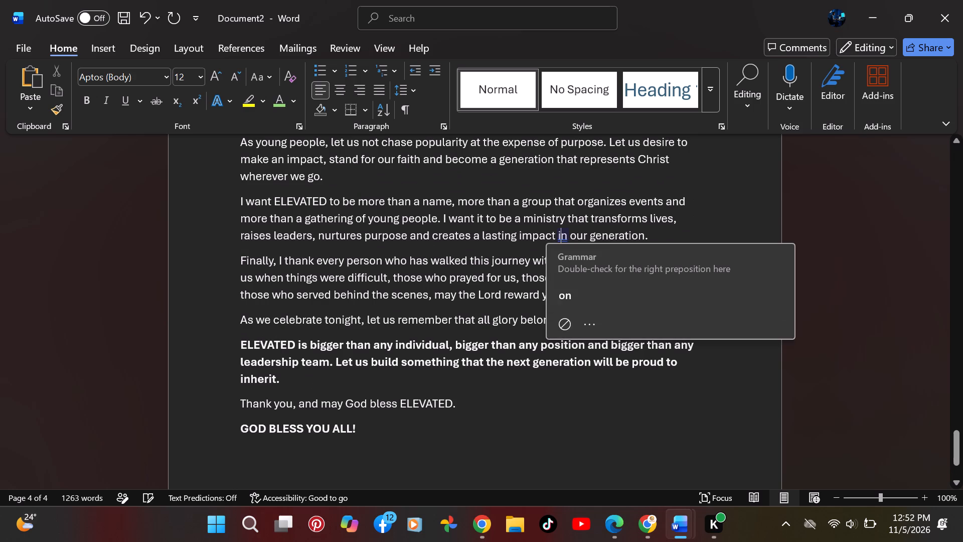
pyautogui.click(569, 294)
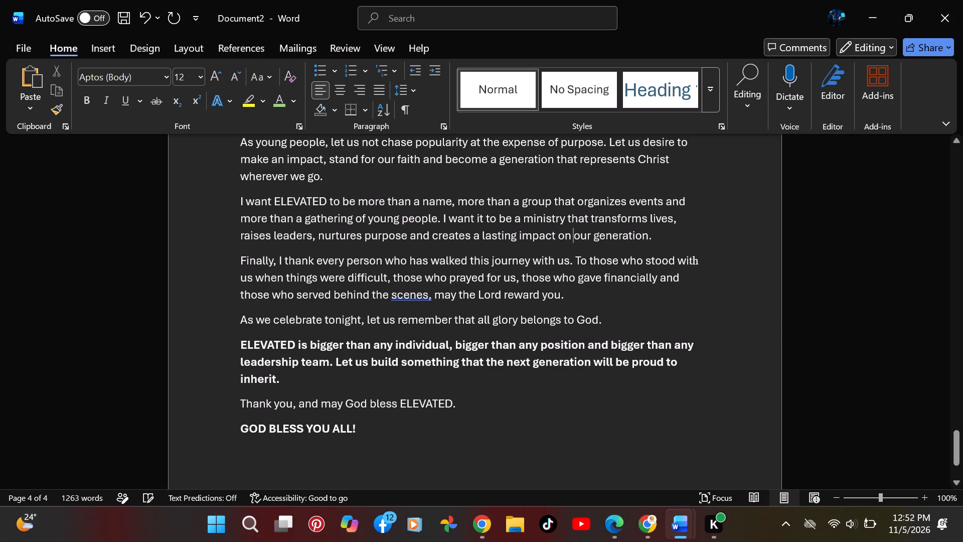
# Accept the grammar suggestion removing the comma after "scenes" in "those who served behind the scenes".
pyautogui.click(411, 293)
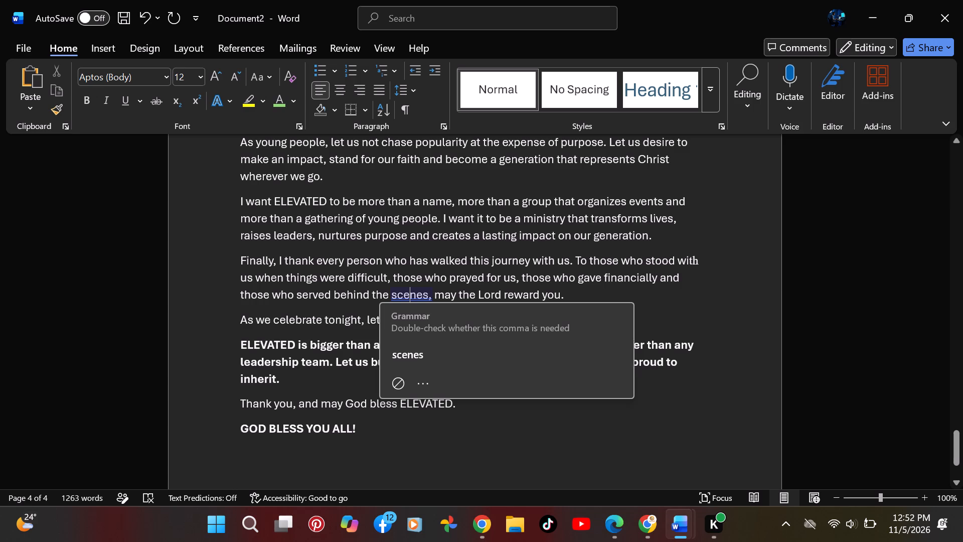
pyautogui.click(425, 345)
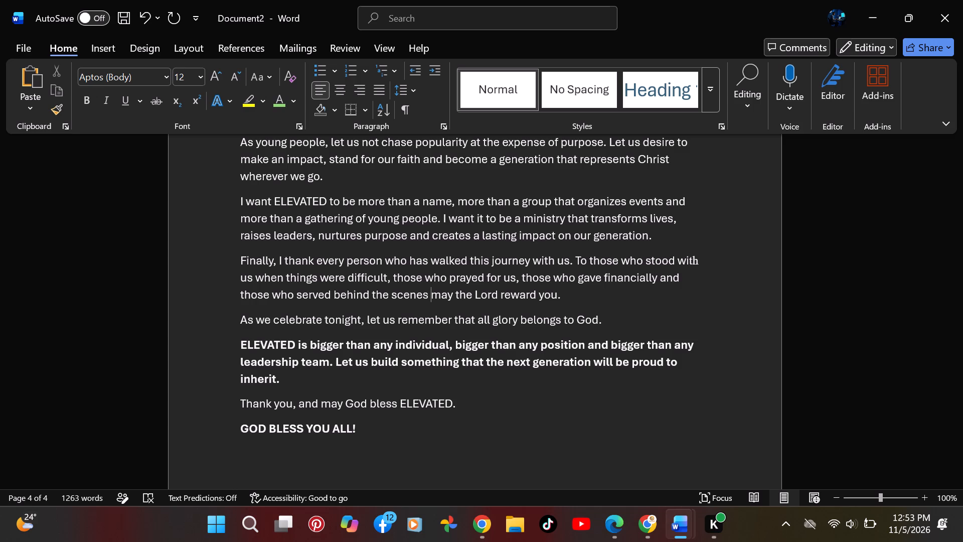
pyautogui.click(431, 343)
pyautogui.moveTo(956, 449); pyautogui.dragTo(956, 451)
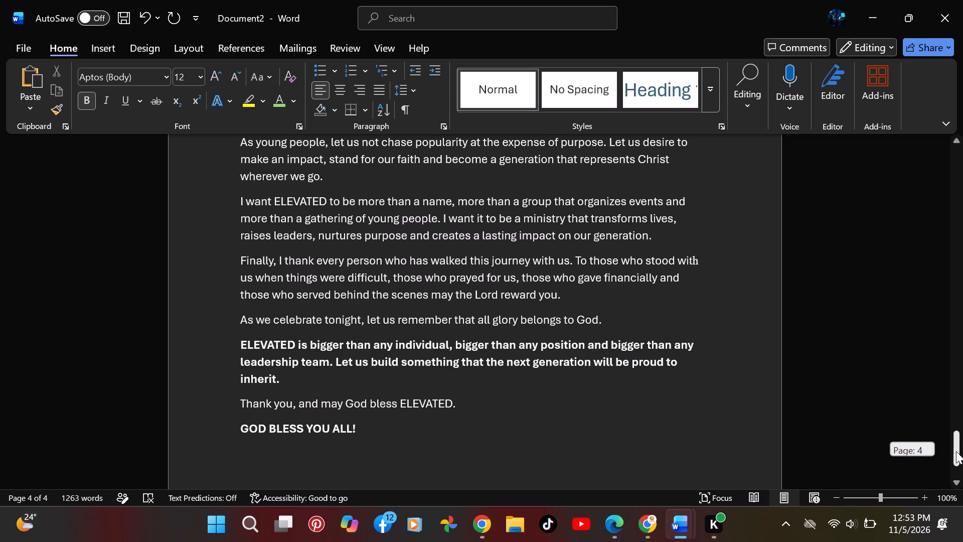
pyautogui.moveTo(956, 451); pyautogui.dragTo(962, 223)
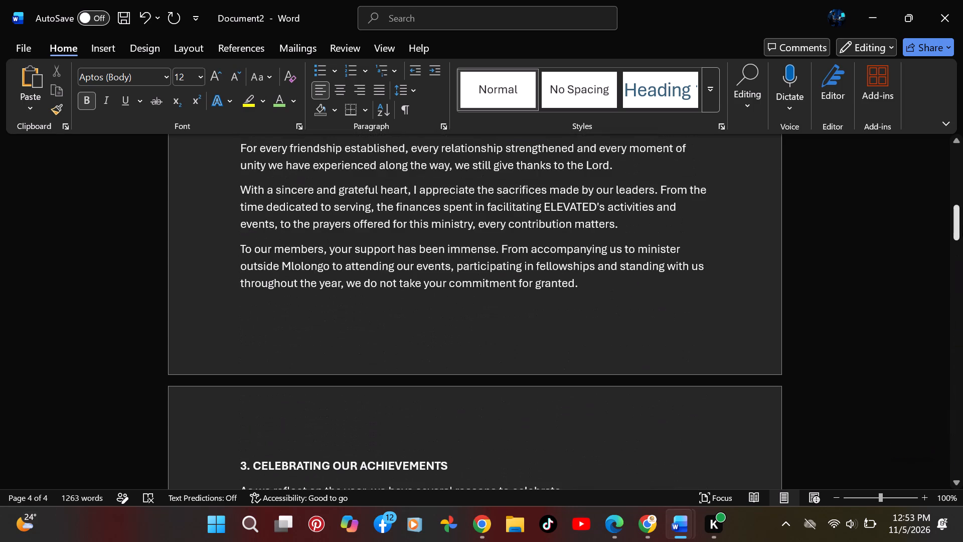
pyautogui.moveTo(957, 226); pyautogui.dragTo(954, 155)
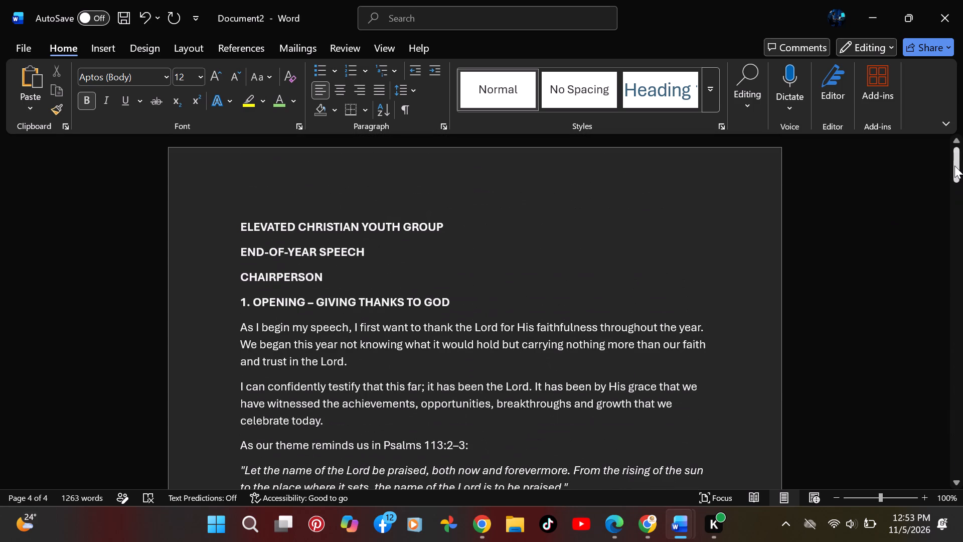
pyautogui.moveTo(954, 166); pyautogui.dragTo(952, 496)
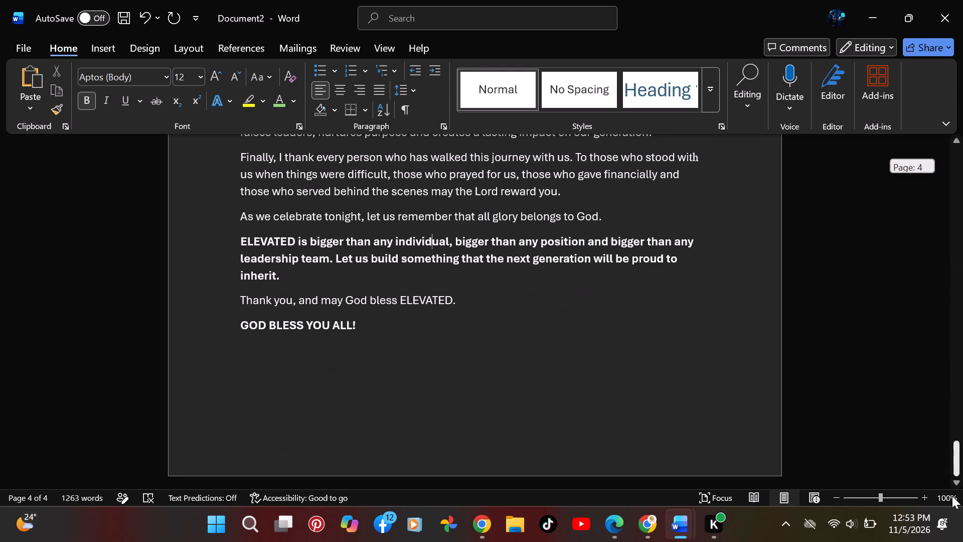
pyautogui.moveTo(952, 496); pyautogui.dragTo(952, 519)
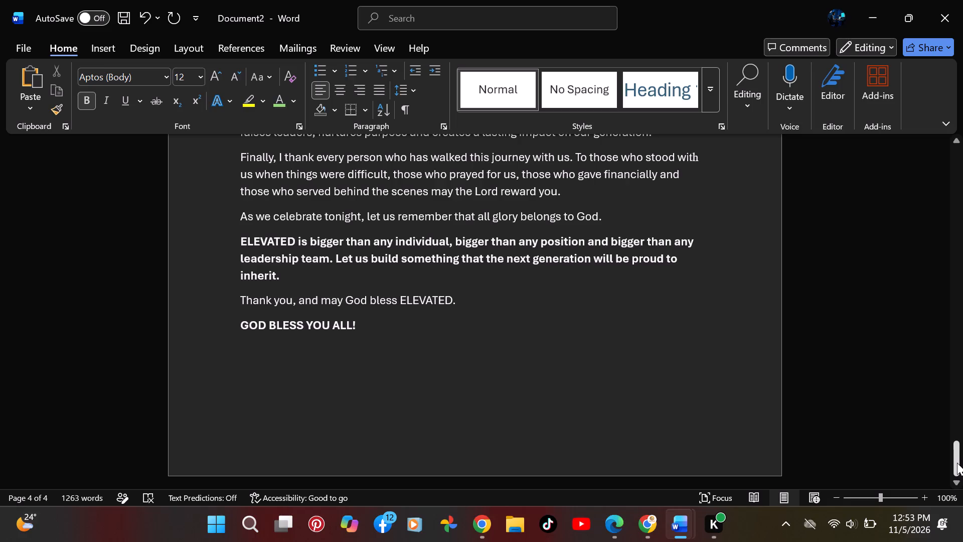
# Open the Save As options for the speech in Document2.
pyautogui.moveTo(957, 461); pyautogui.dragTo(957, 443)
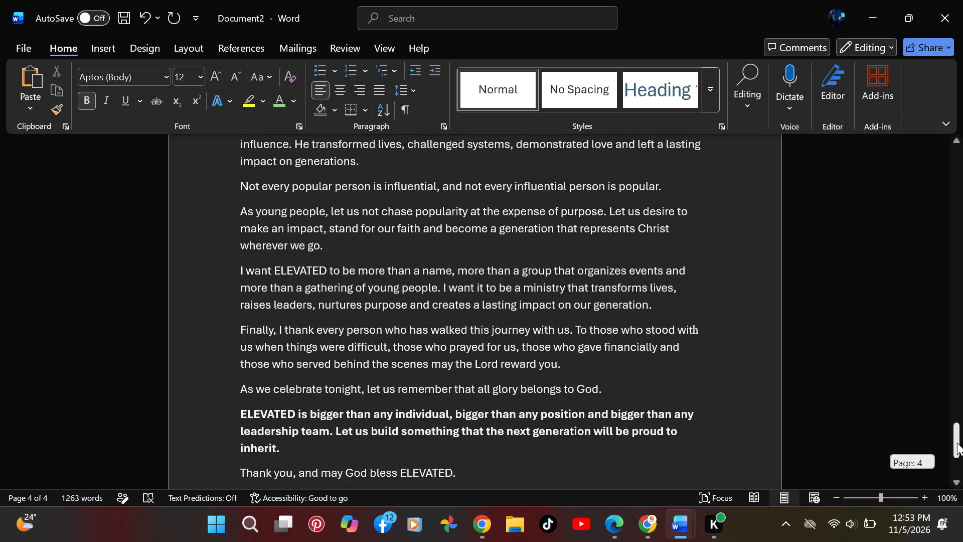
pyautogui.moveTo(957, 443); pyautogui.dragTo(957, 442)
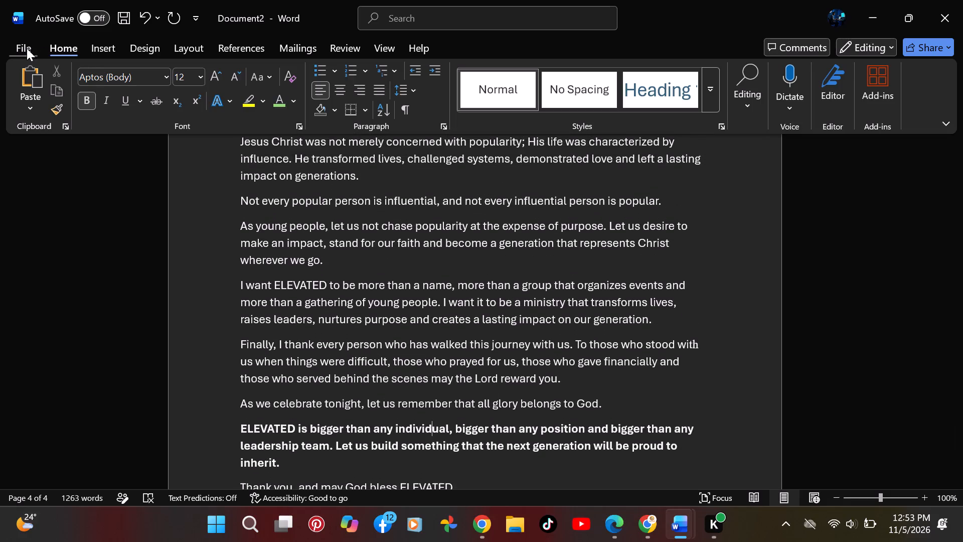
pyautogui.click(26, 48)
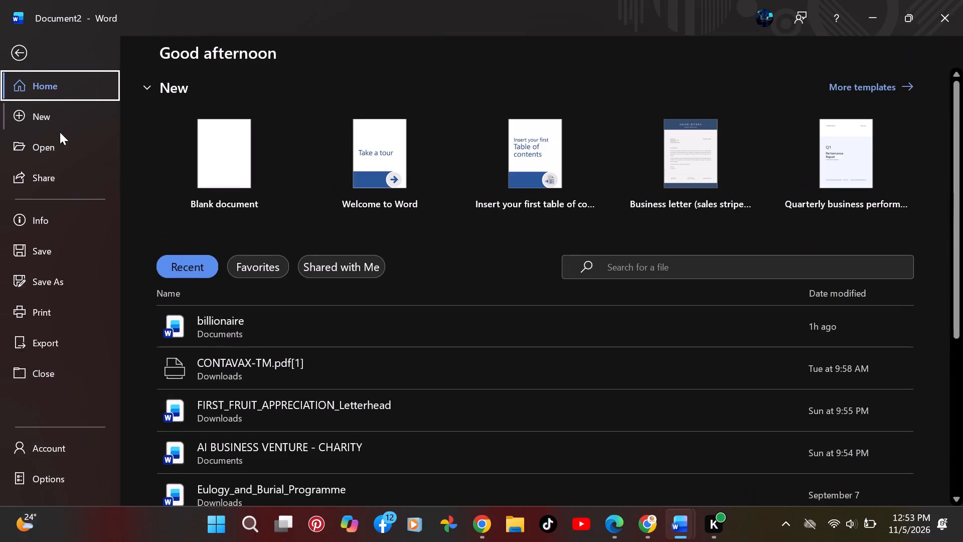
pyautogui.click(63, 281)
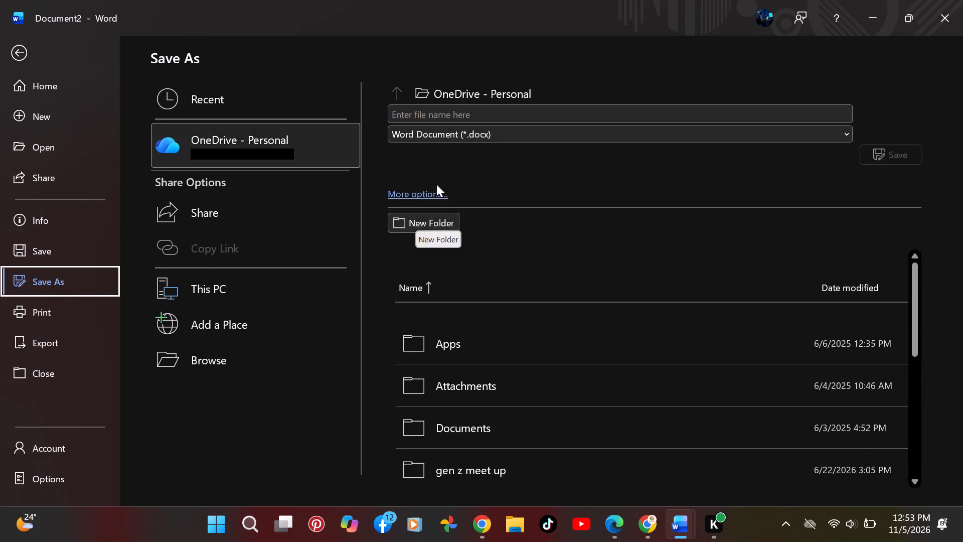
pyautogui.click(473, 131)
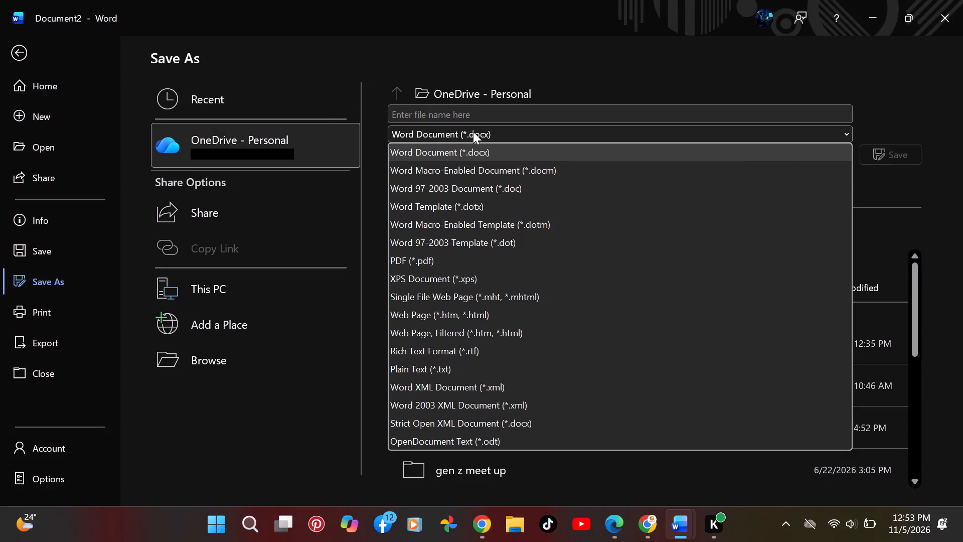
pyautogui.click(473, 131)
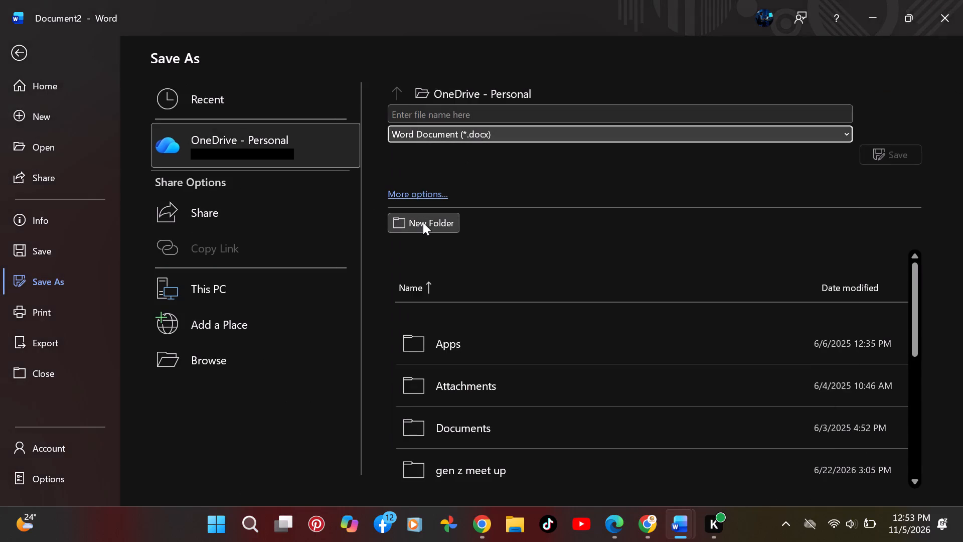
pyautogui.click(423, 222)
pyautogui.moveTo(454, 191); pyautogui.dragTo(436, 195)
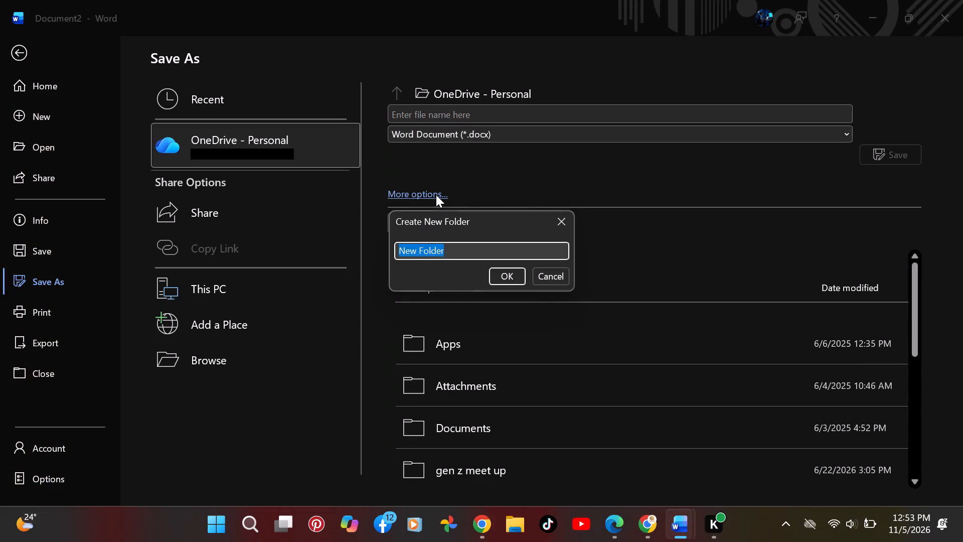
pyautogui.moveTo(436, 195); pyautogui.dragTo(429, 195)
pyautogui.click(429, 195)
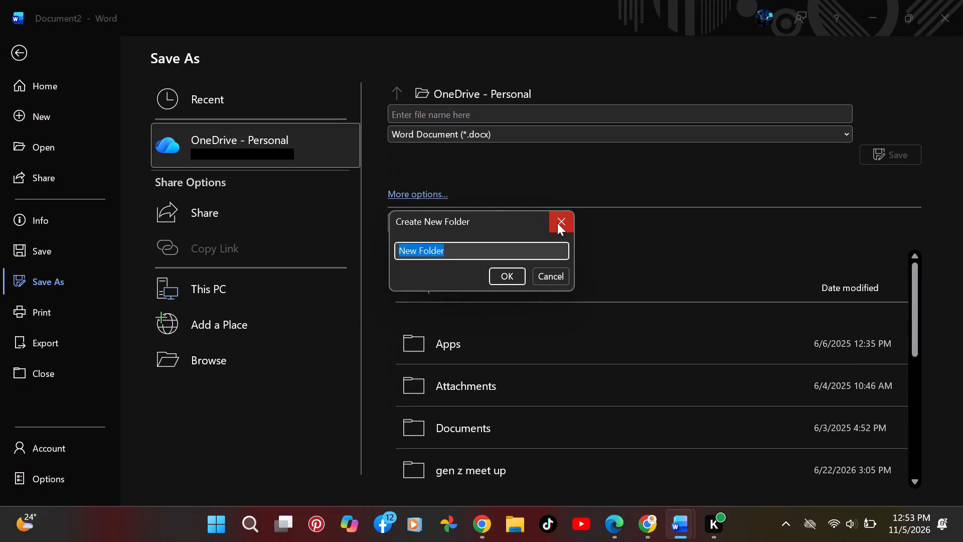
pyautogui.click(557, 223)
# Save the speech to the Desktop as a Word document named "Chairs report".
pyautogui.click(426, 199)
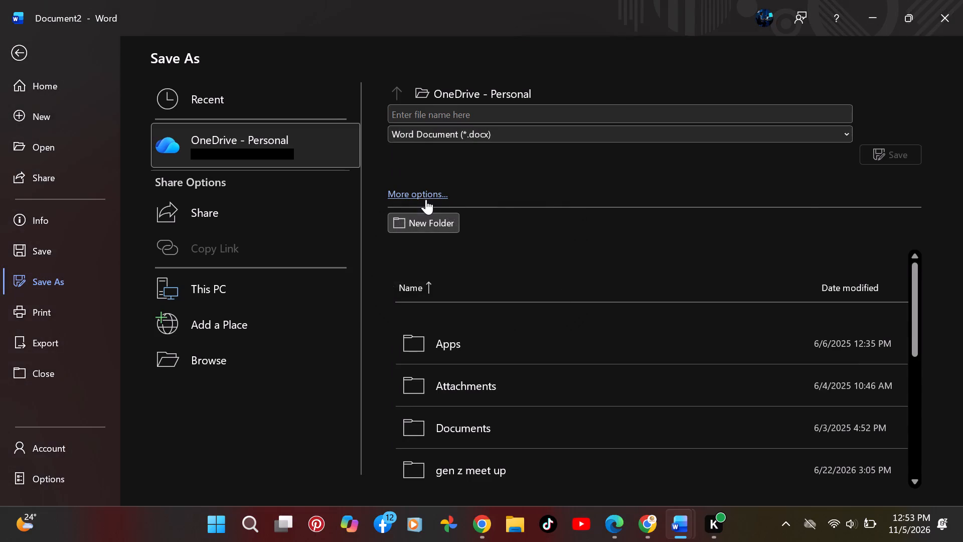
pyautogui.click(426, 194)
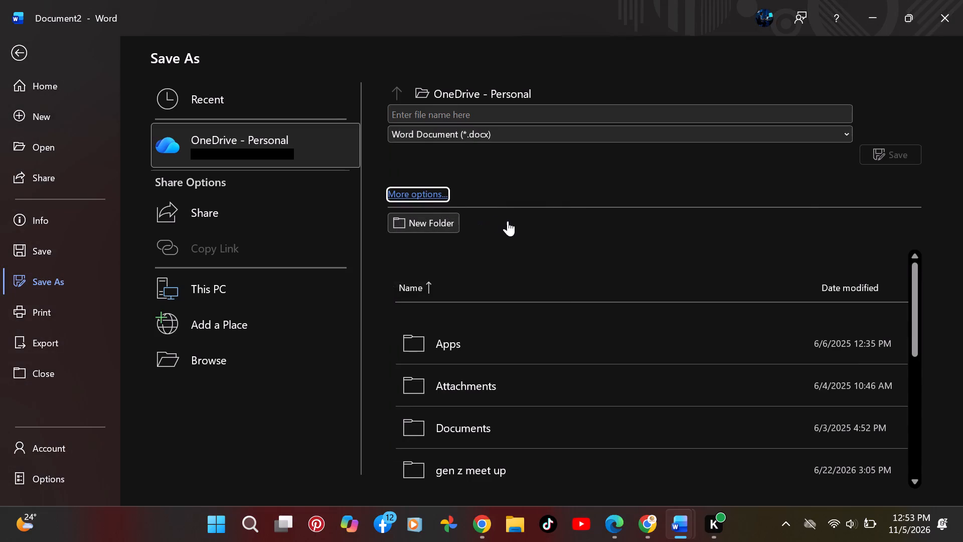
pyautogui.click(508, 221)
pyautogui.click(470, 252)
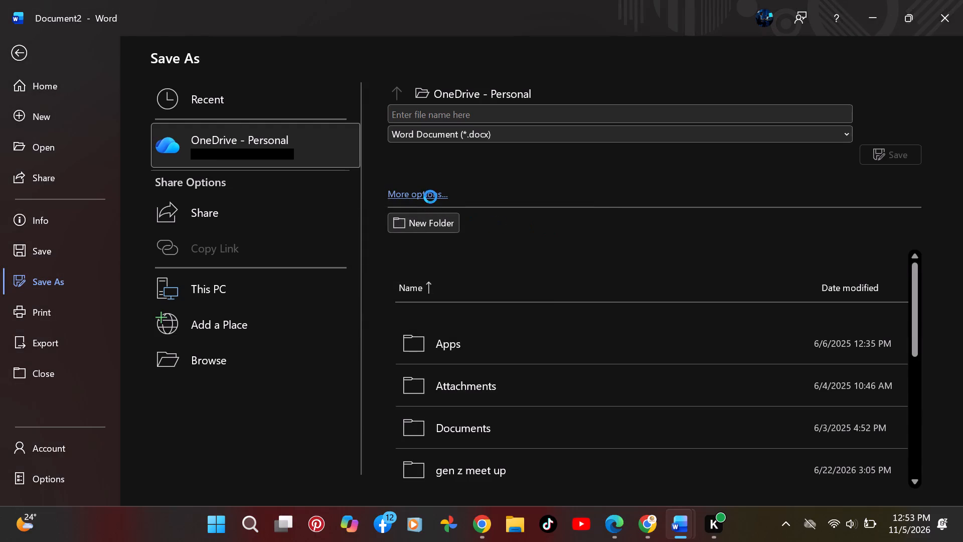
pyautogui.click(567, 233)
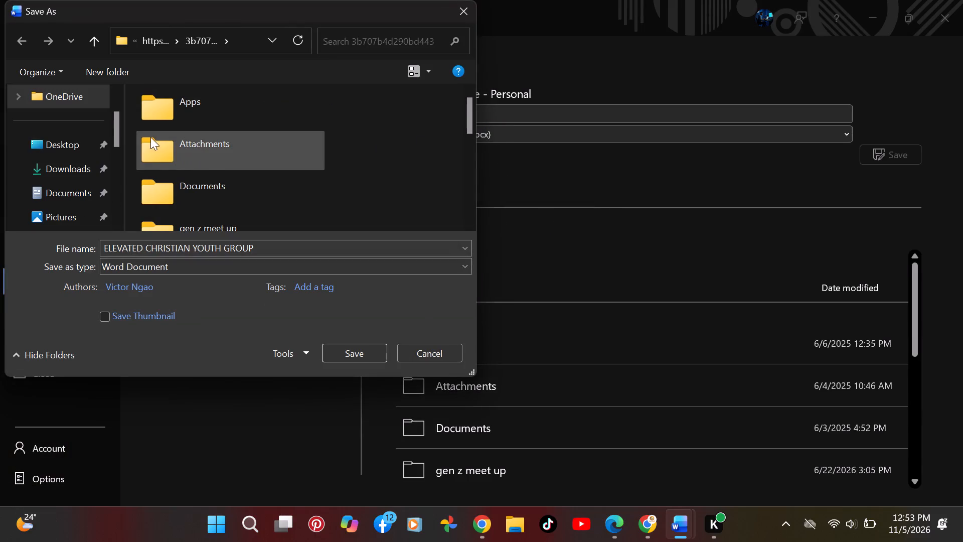
pyautogui.click(84, 139)
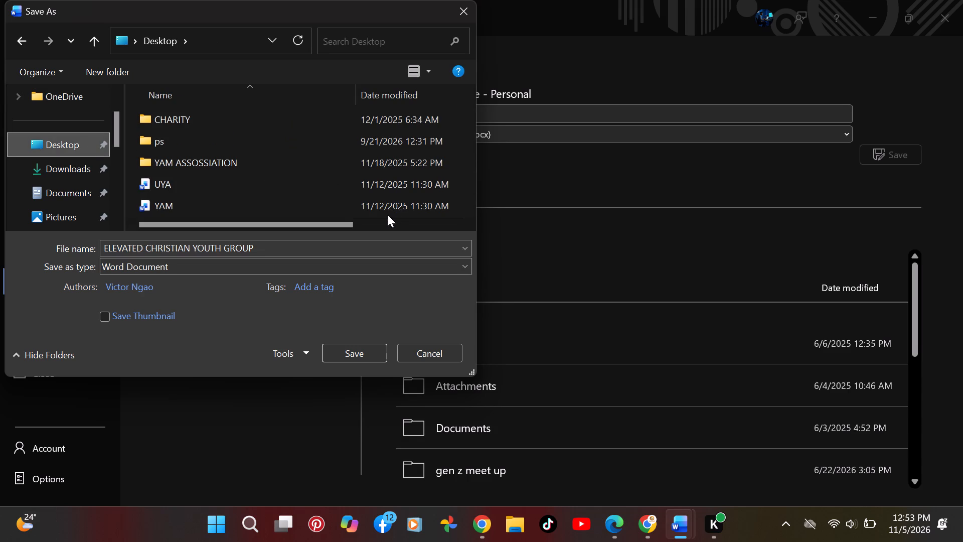
pyautogui.click(299, 251)
pyautogui.click(299, 251)
pyautogui.moveTo(299, 251); pyautogui.dragTo(222, 234)
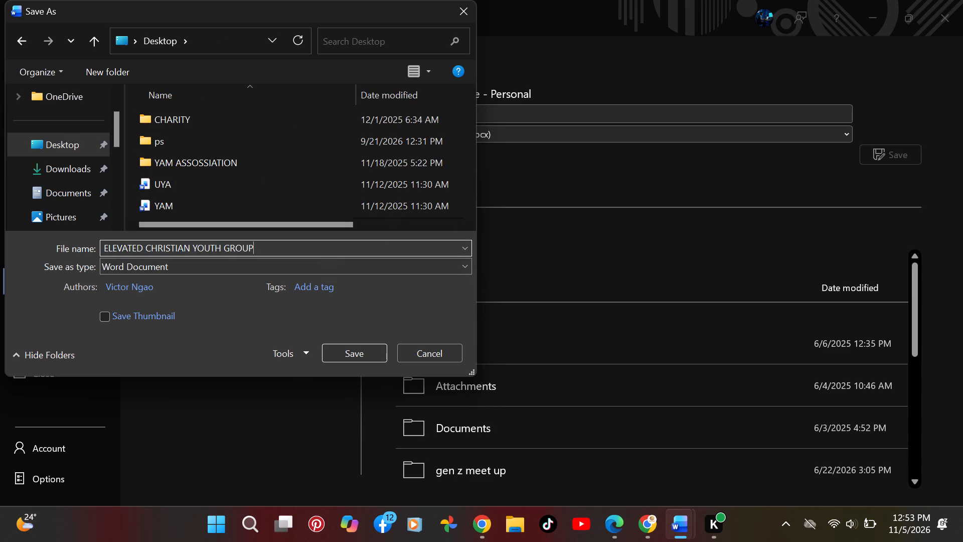
pyautogui.moveTo(222, 234); pyautogui.dragTo(106, 237)
pyautogui.press('BackSpace')
pyautogui.press('BackSpace')
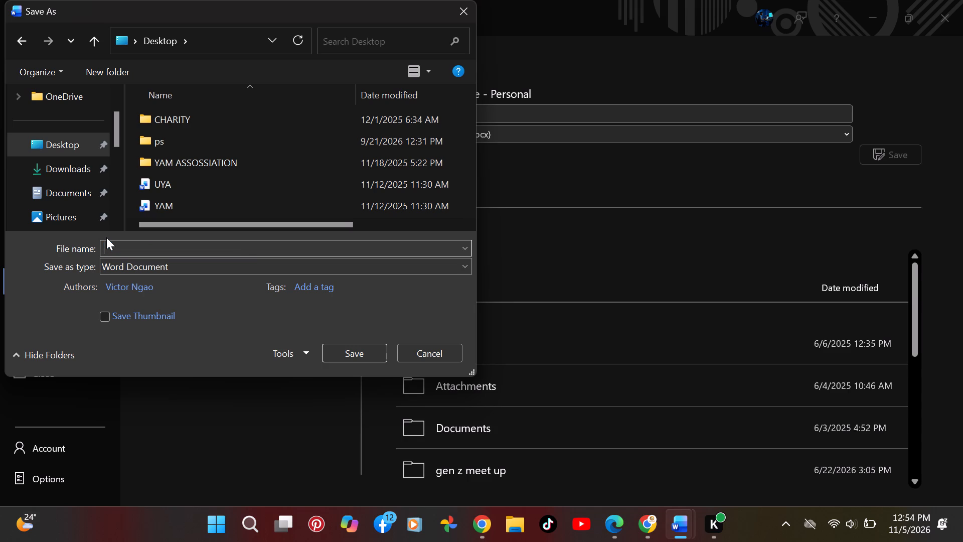
pyautogui.write('hairs')
pyautogui.press('space')
pyautogui.write('repoe')
pyautogui.press('BackSpace')
pyautogui.write('rt')
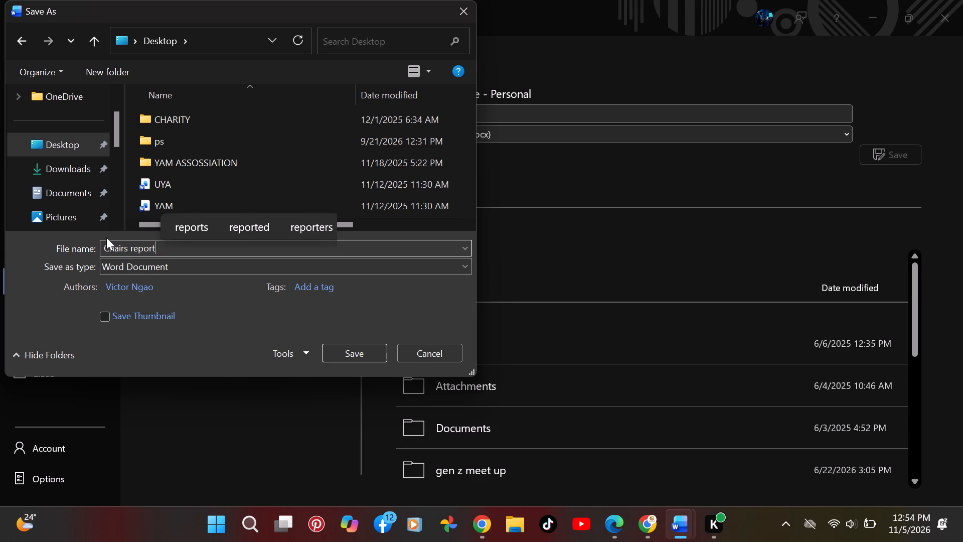
pyautogui.click(356, 349)
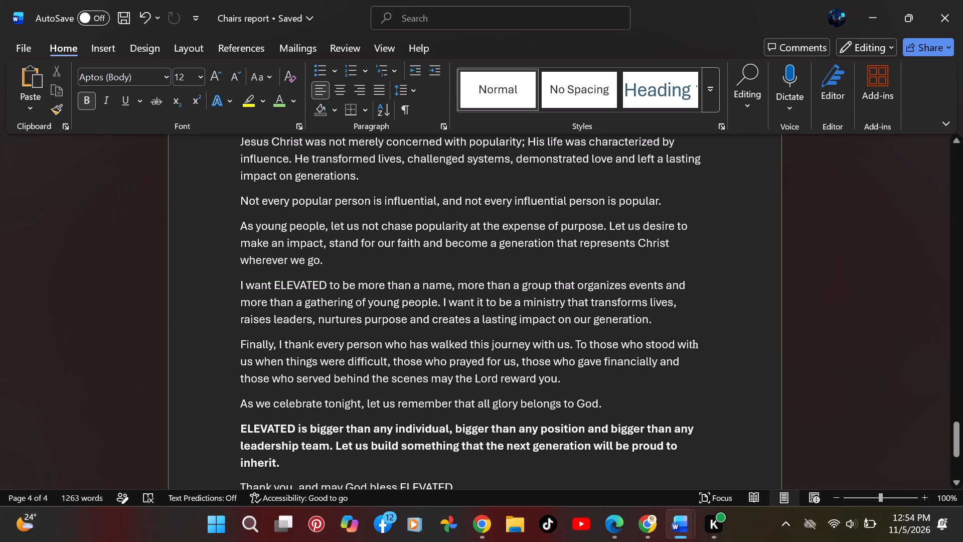
# Minimize the Chairs report document and the browser window behind it.
pyautogui.click(877, 10)
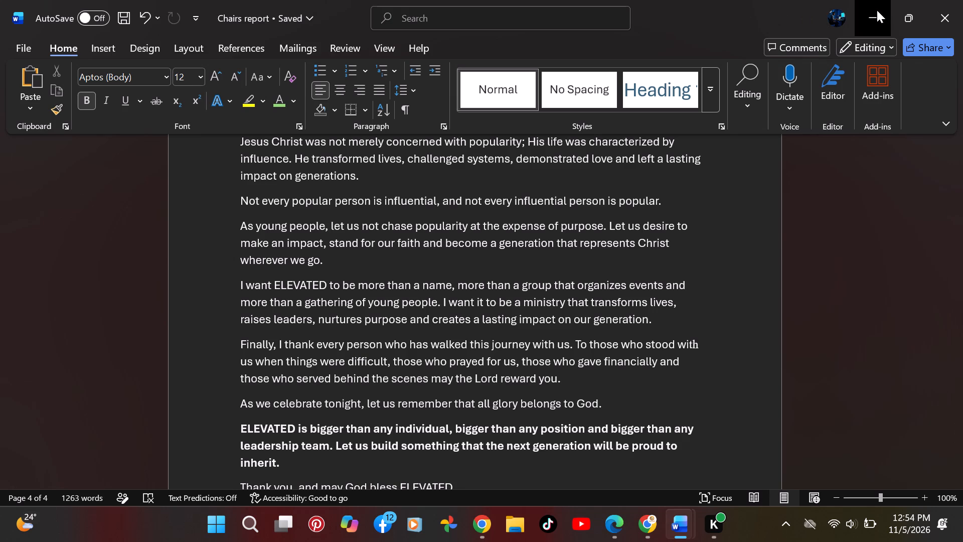
pyautogui.click(884, 9)
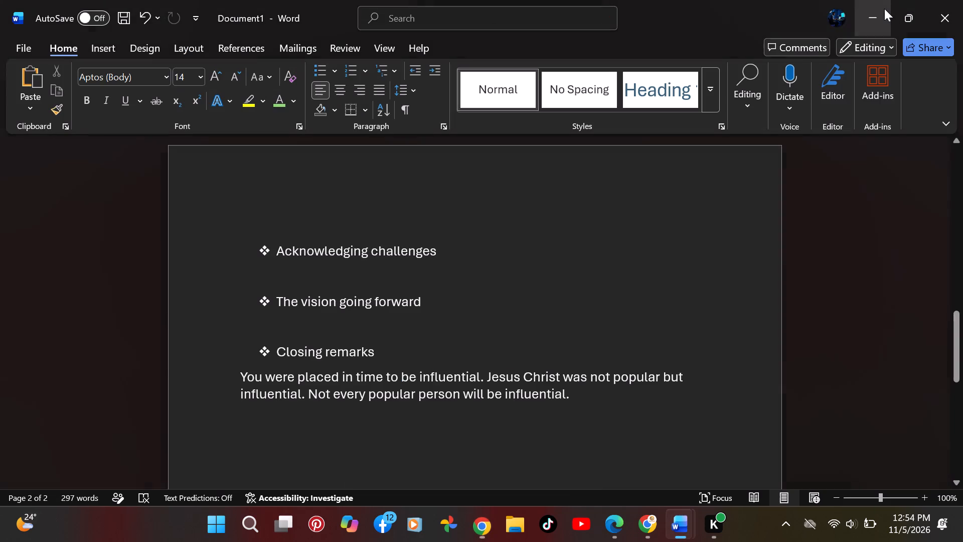
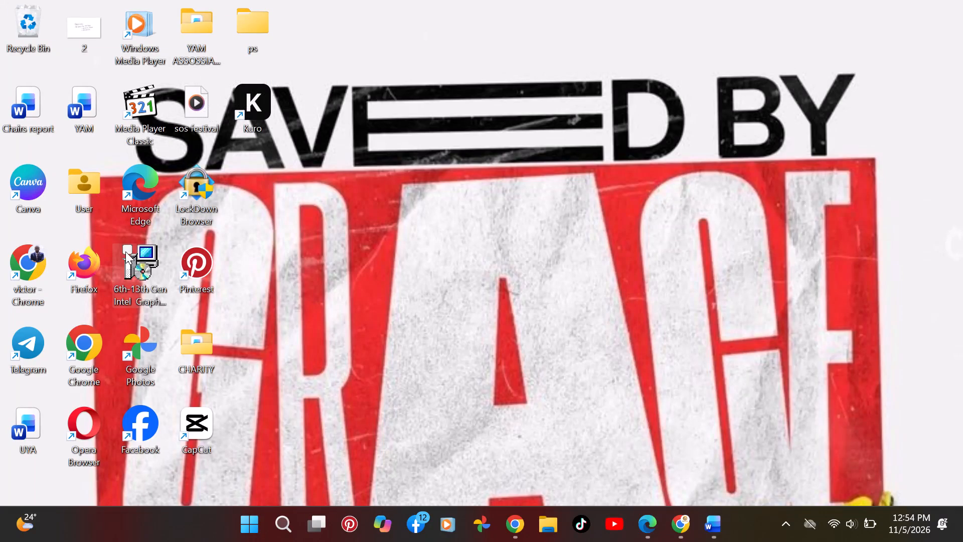
# Open the Chairs report document from the Desktop folder in File Explorer and look through the speech back to its title.
pyautogui.click(542, 531)
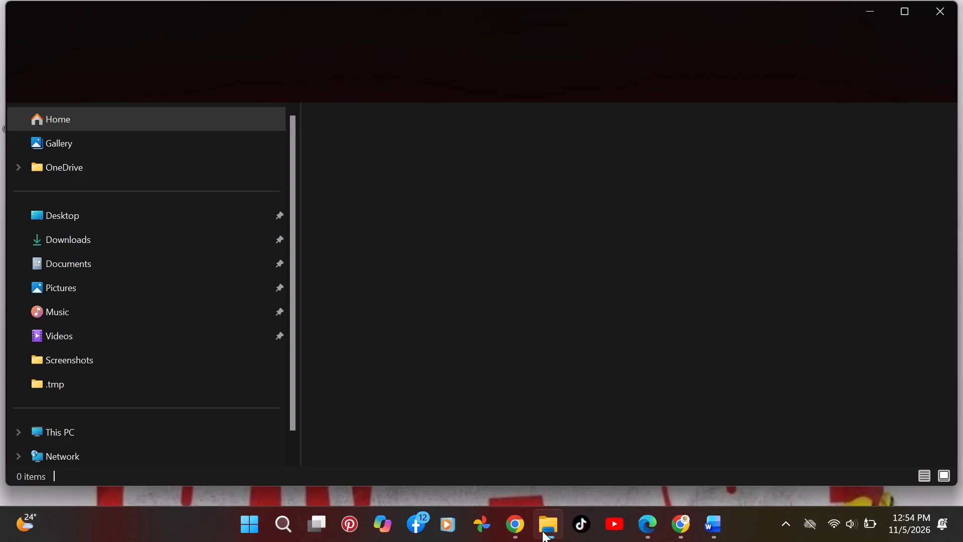
pyautogui.click(203, 217)
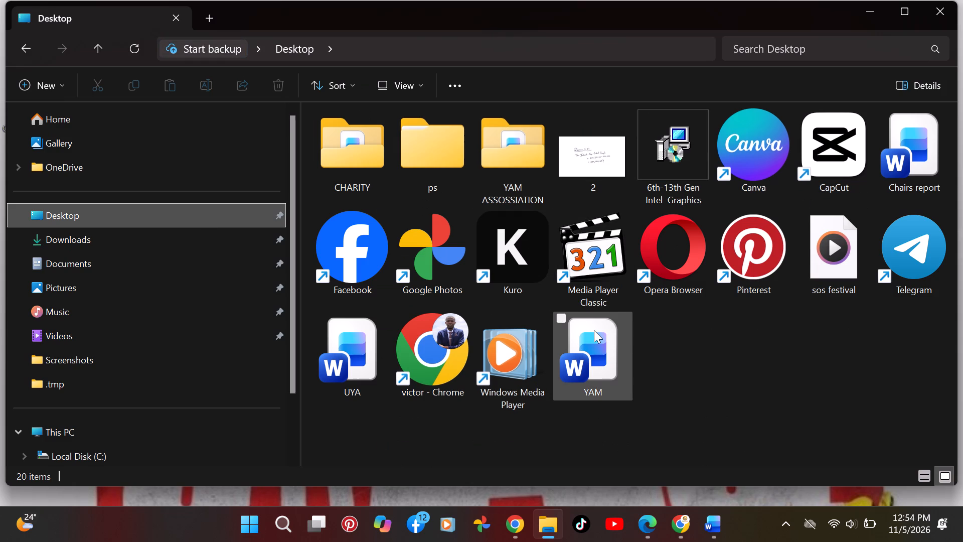
pyautogui.tripleClick(917, 166)
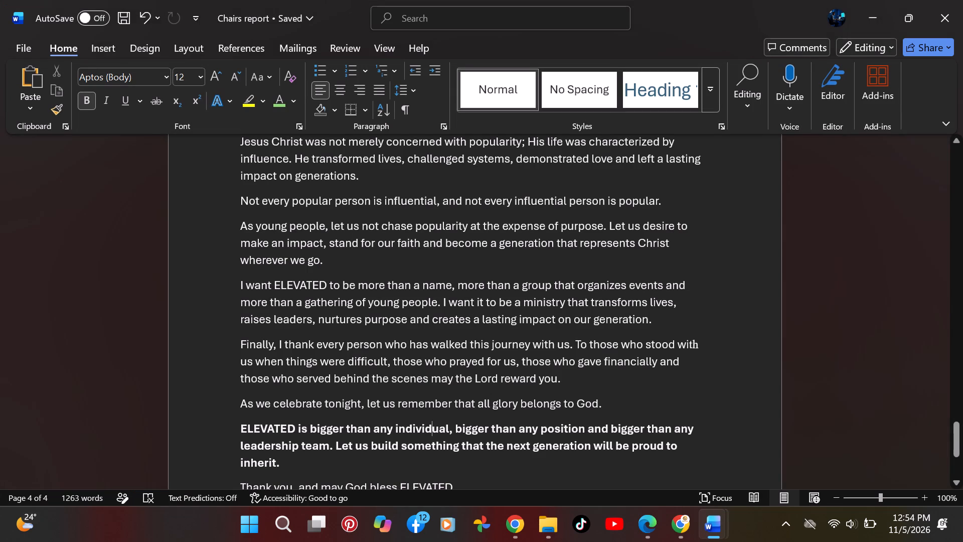
pyautogui.moveTo(957, 444); pyautogui.dragTo(958, 340)
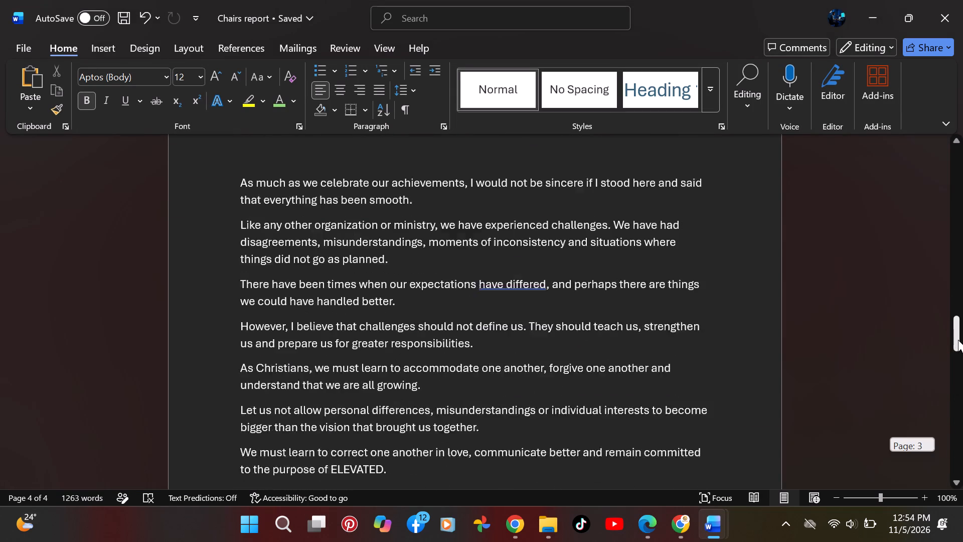
pyautogui.moveTo(958, 340); pyautogui.dragTo(962, 105)
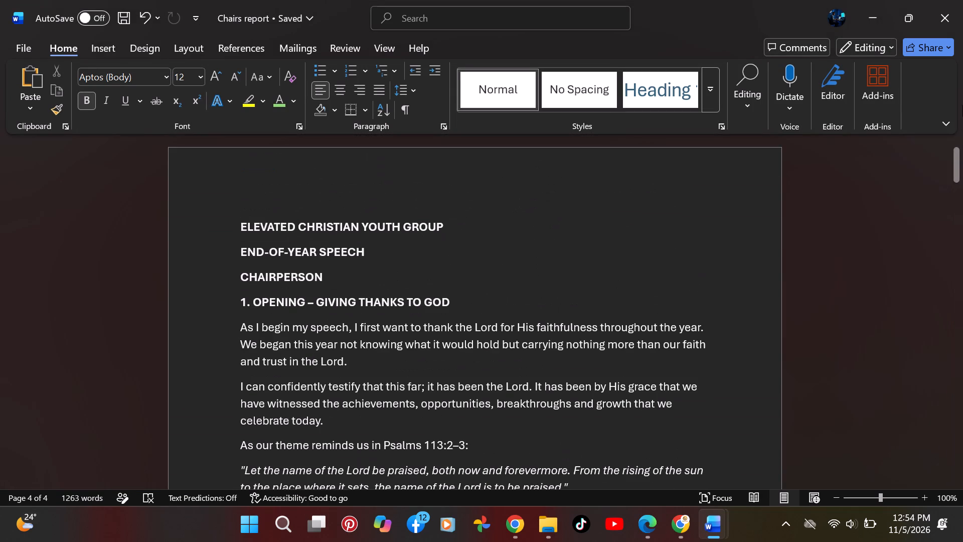
# Minimize the Chairs report document and the File Explorer window to return to the desktop.
pyautogui.click(883, 7)
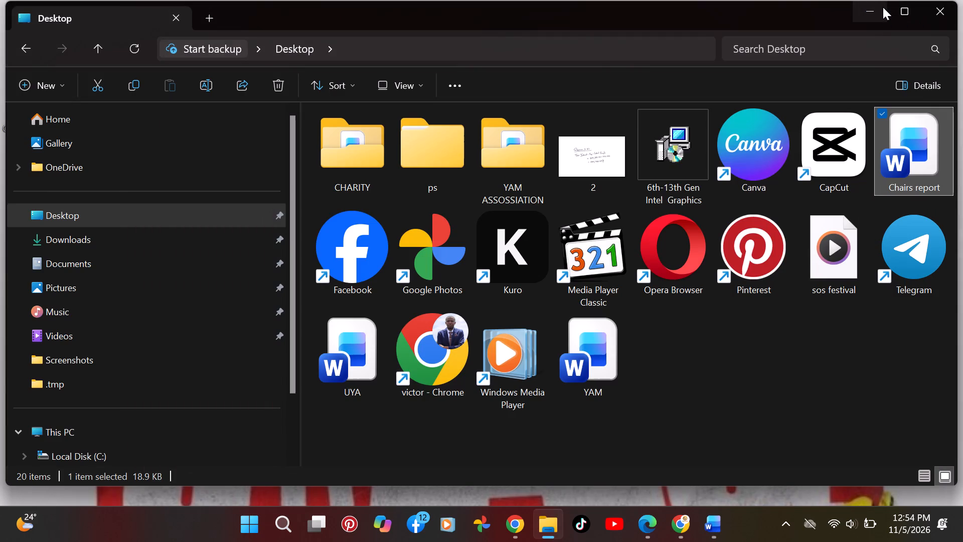
pyautogui.click(870, 11)
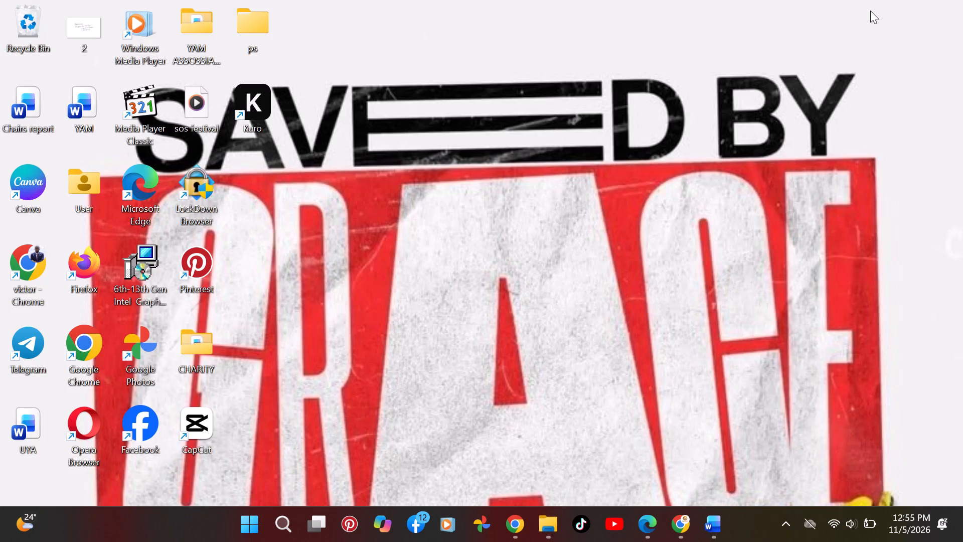
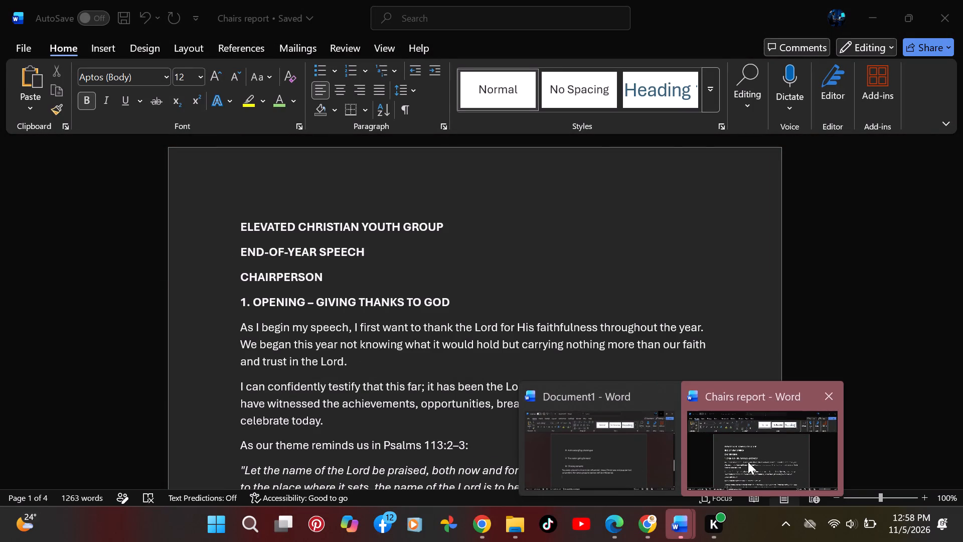
# Switch to the unsaved Document1 and close it without saving its changes, leaving the Chairs report open.
pyautogui.click(609, 439)
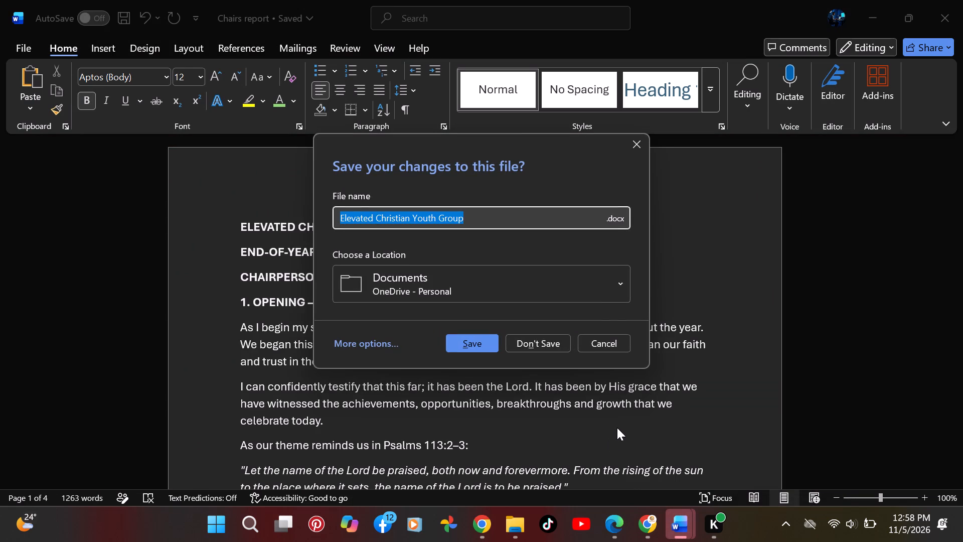
pyautogui.click(540, 338)
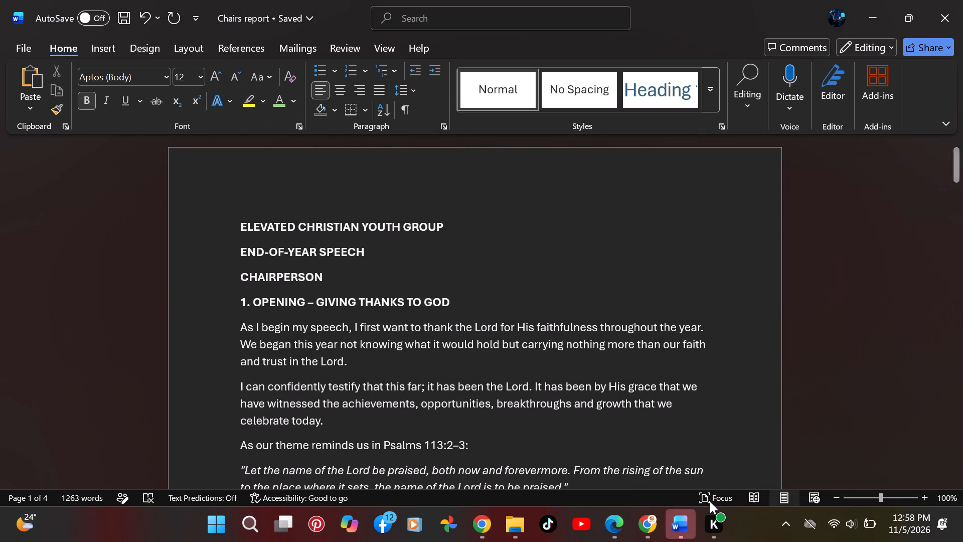
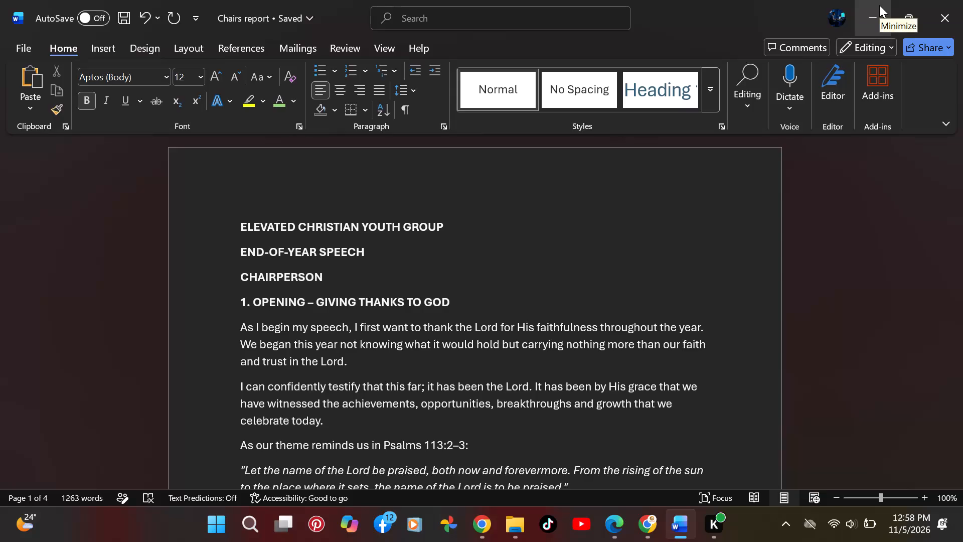
# Skim the Chairs report from its opening section through to the closing blessing on the last page.
pyautogui.moveTo(959, 164); pyautogui.dragTo(958, 185)
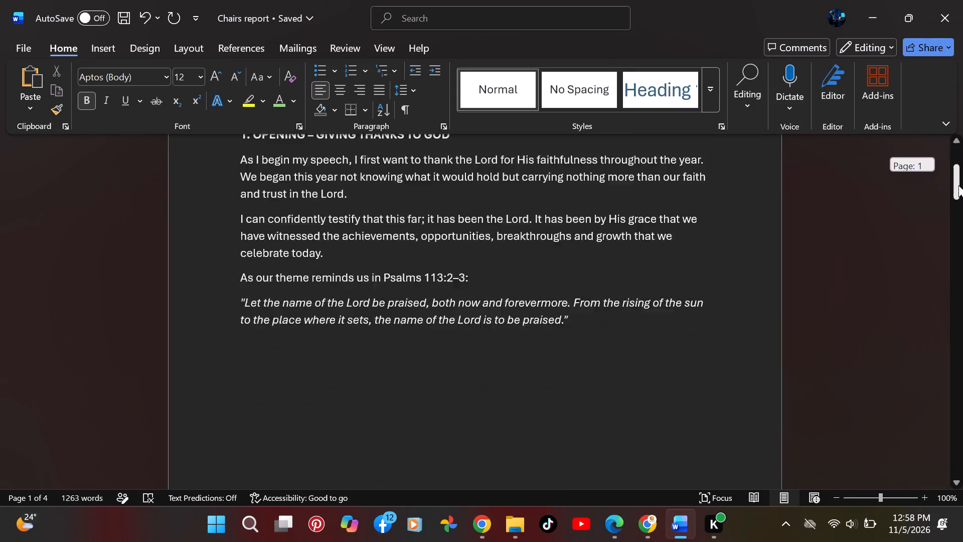
pyautogui.moveTo(958, 185); pyautogui.dragTo(953, 293)
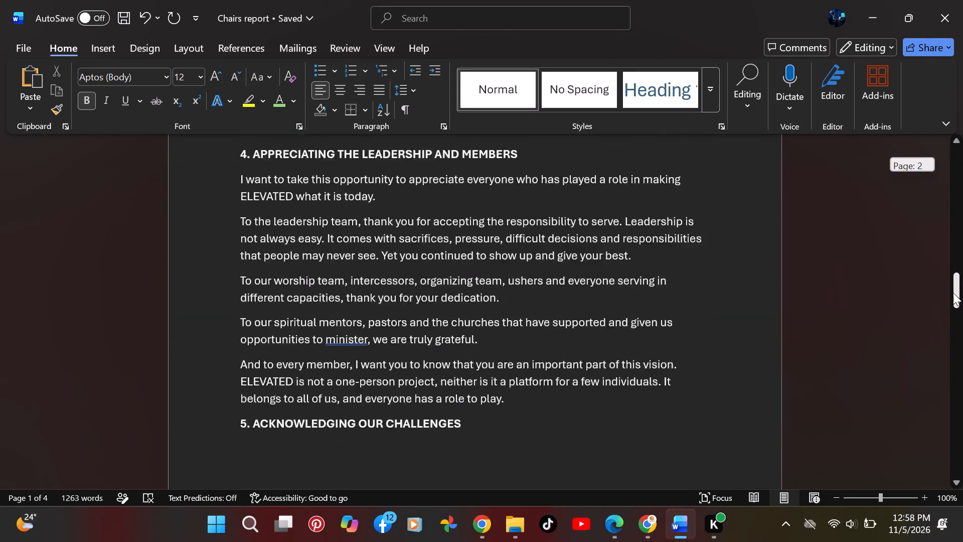
pyautogui.moveTo(953, 293); pyautogui.dragTo(953, 504)
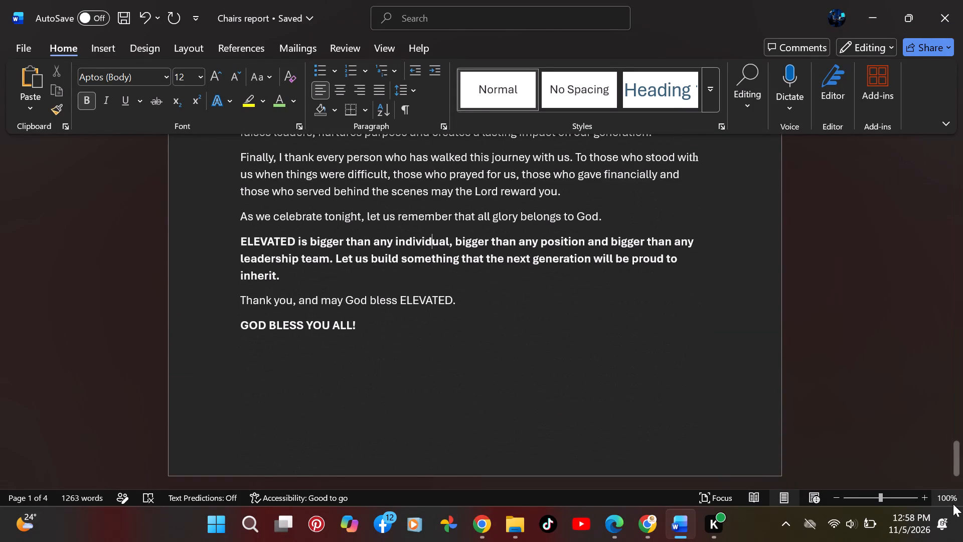
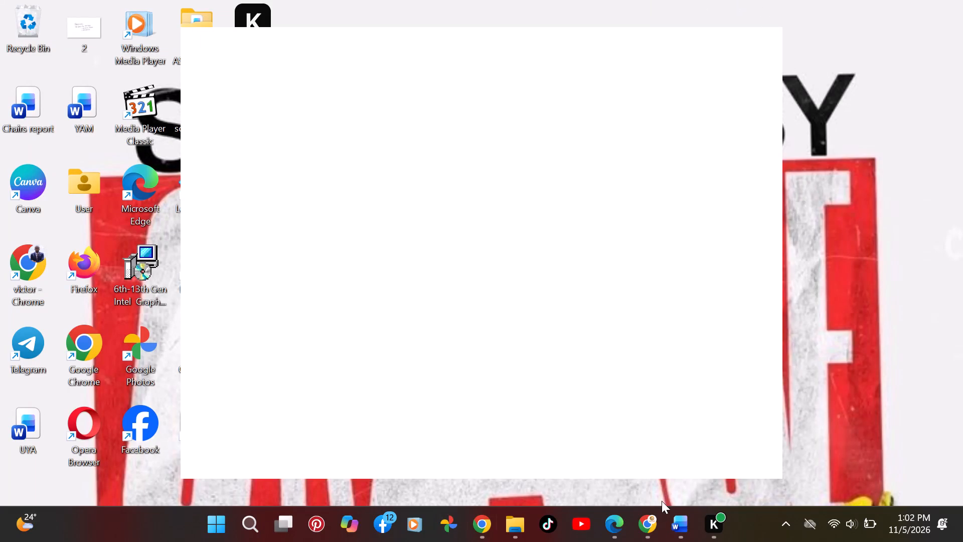
# Switch to Chrome and go past the end-year speech chat to the open Psalm 113 NIV page on Bible Gateway.
pyautogui.click(478, 526)
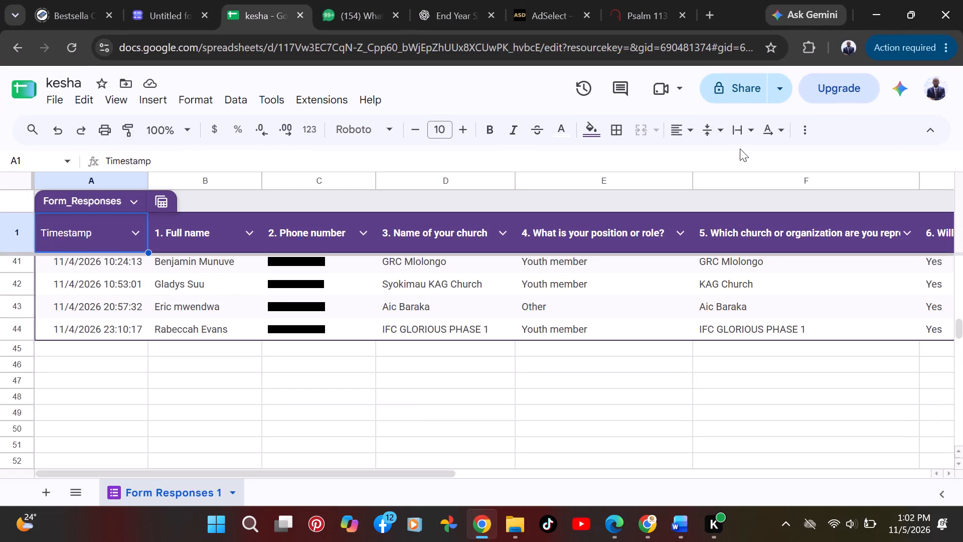
pyautogui.click(717, 8)
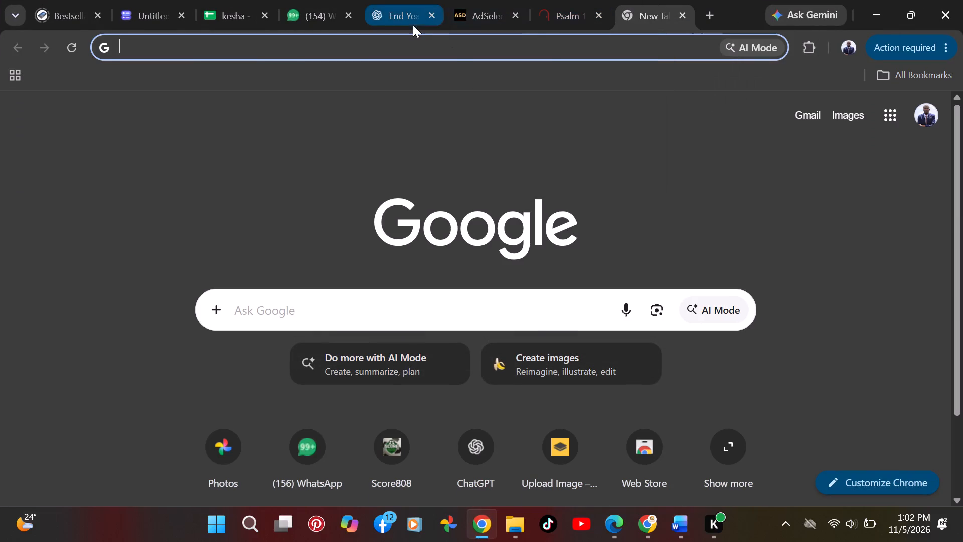
pyautogui.click(397, 10)
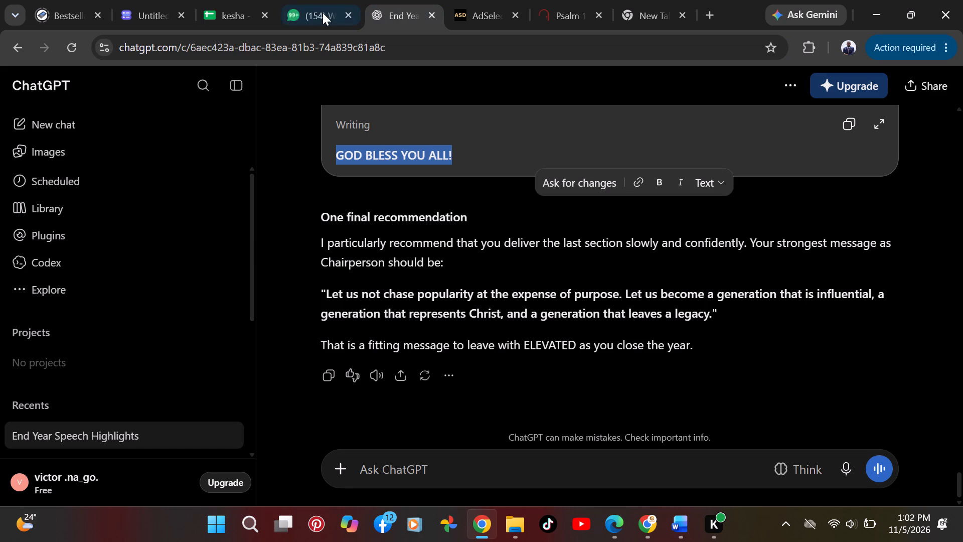
pyautogui.click(569, 14)
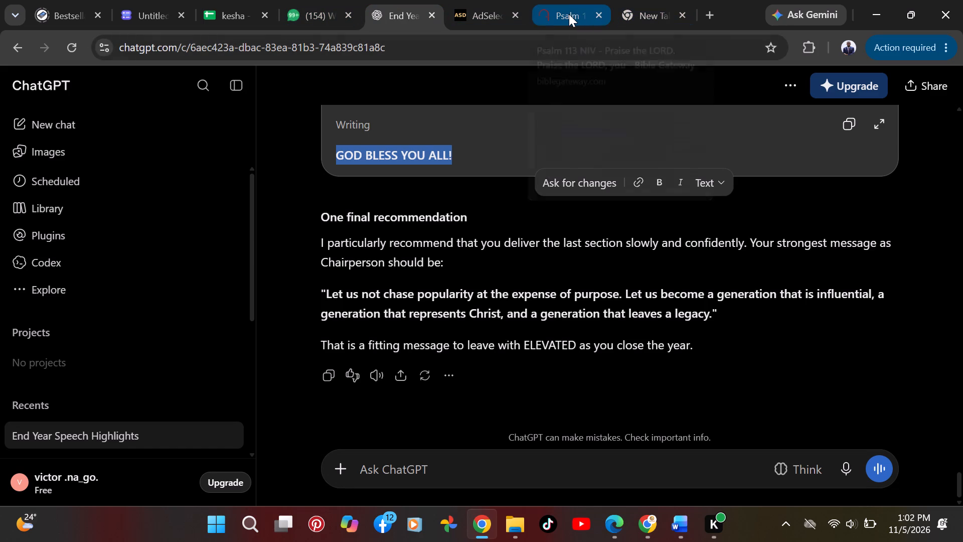